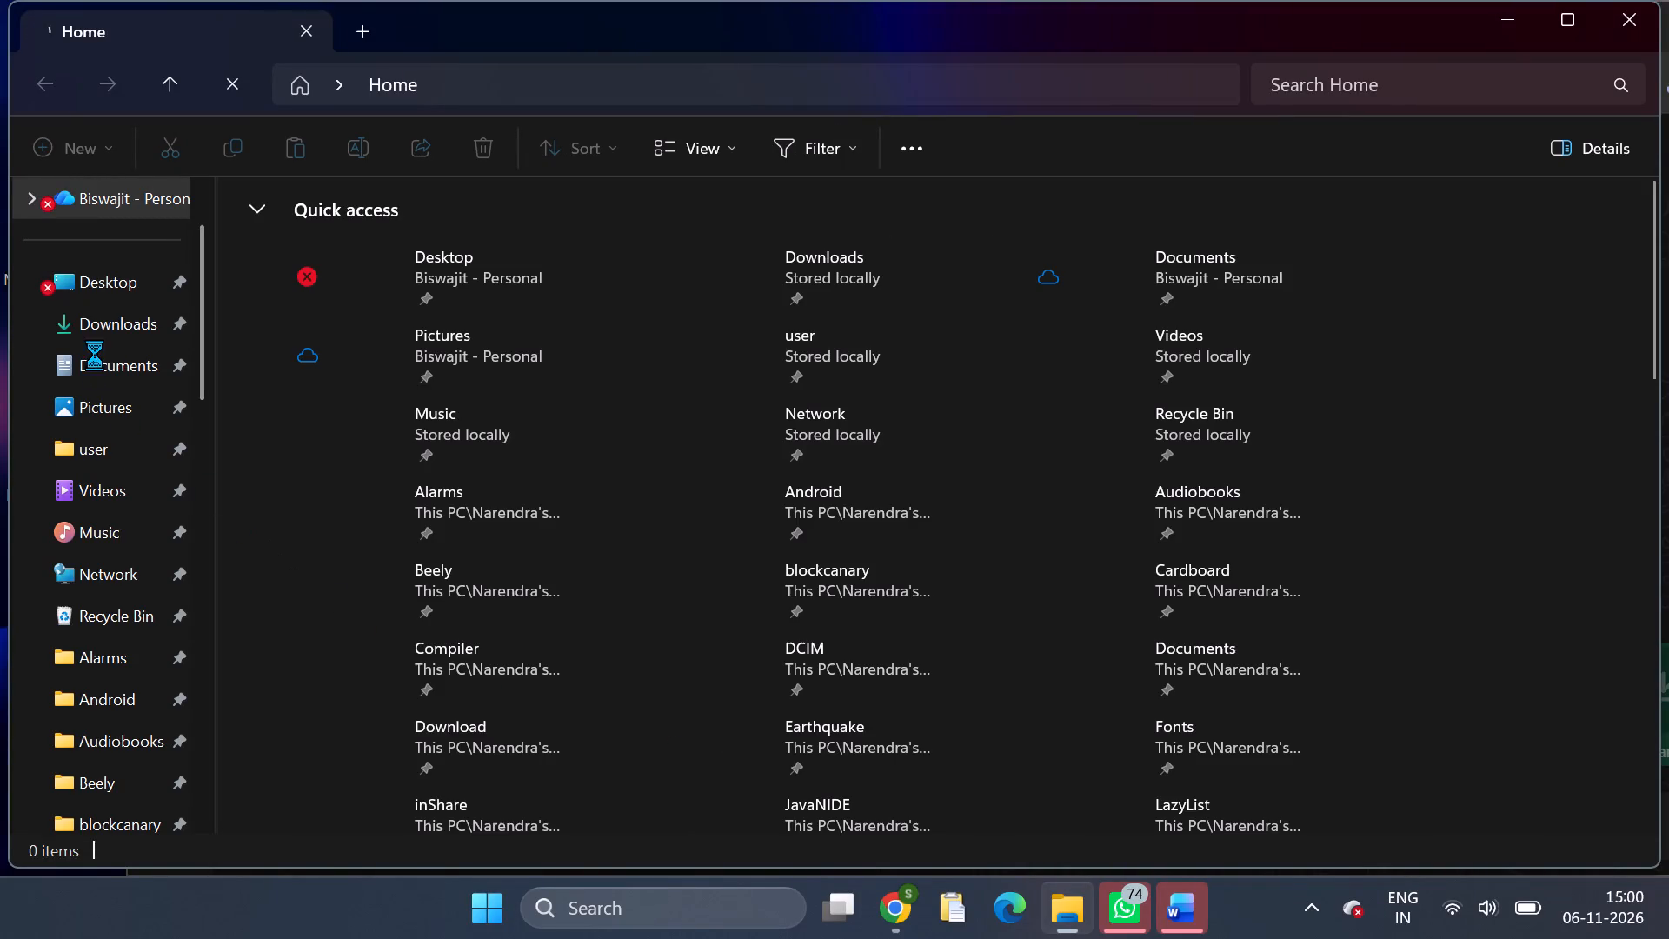
Delete the Word files devops project (3), devops project (4) and devops project (2) from the Downloads folder.
click(110, 334)
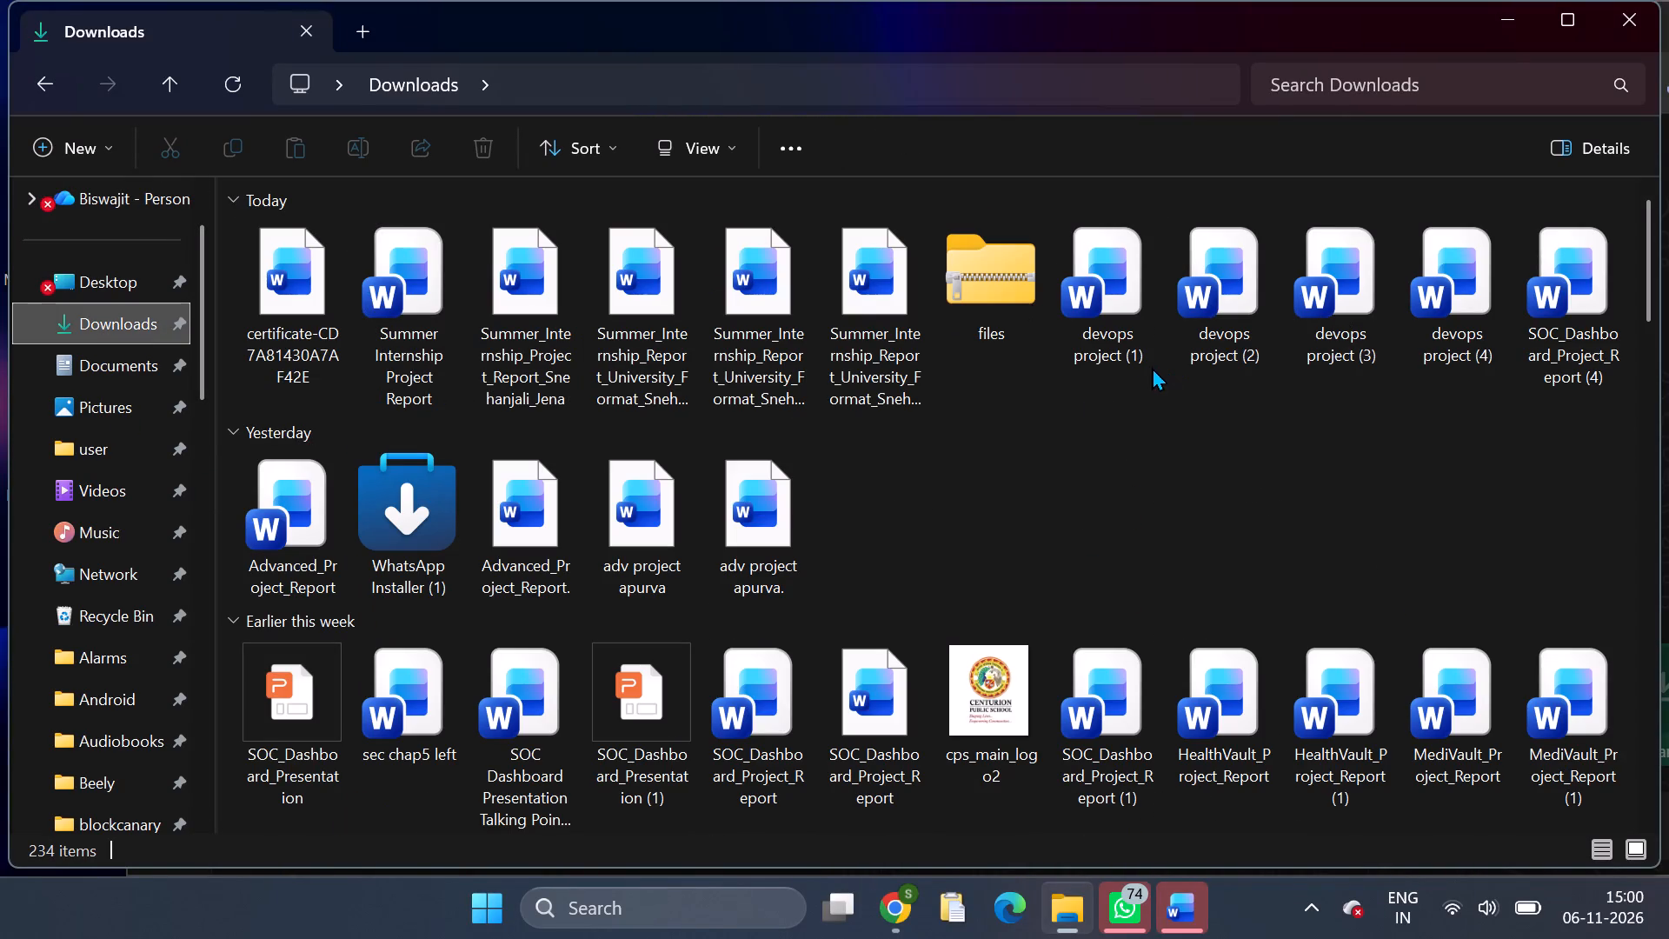
click(1346, 310)
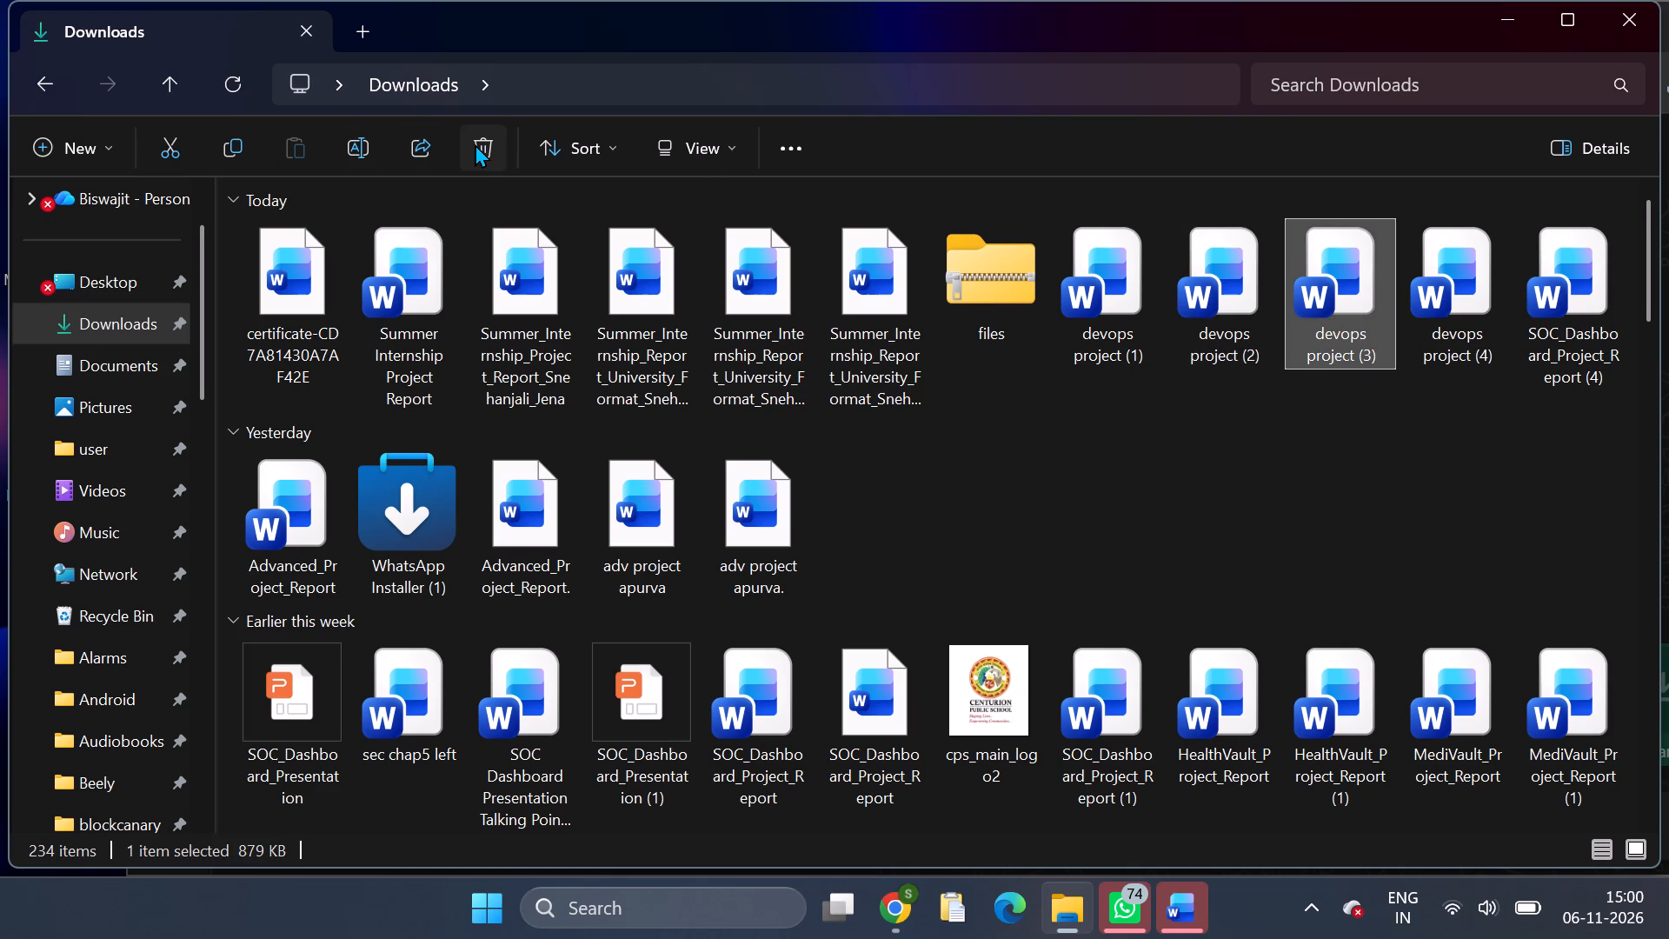
click(476, 143)
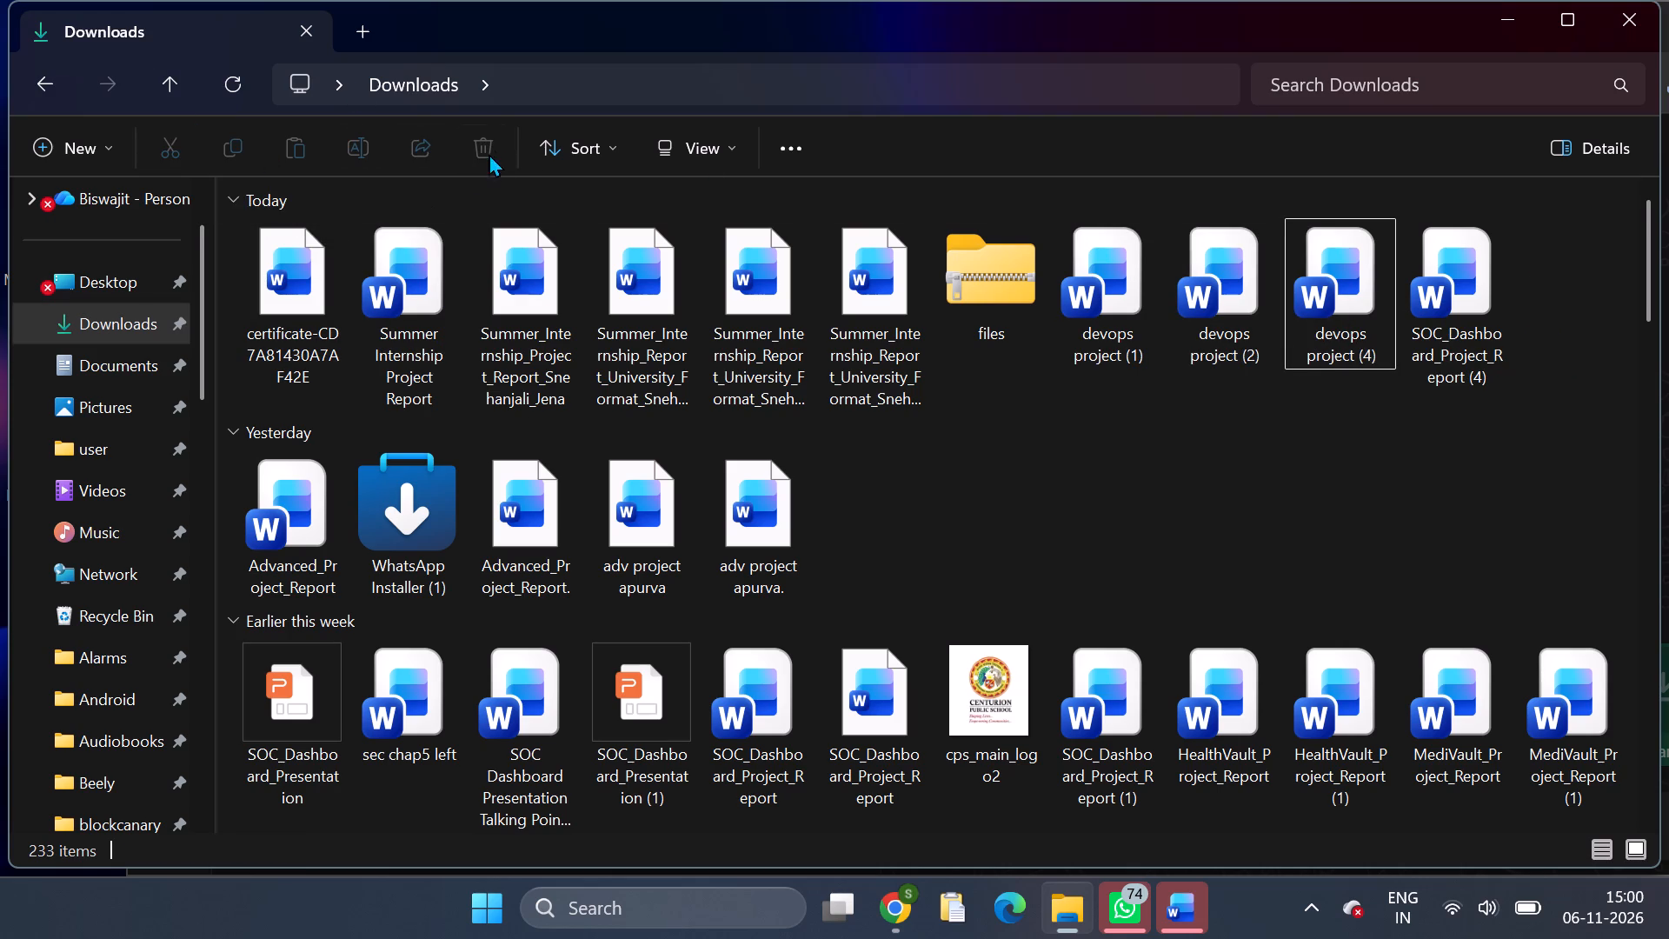
click(1300, 329)
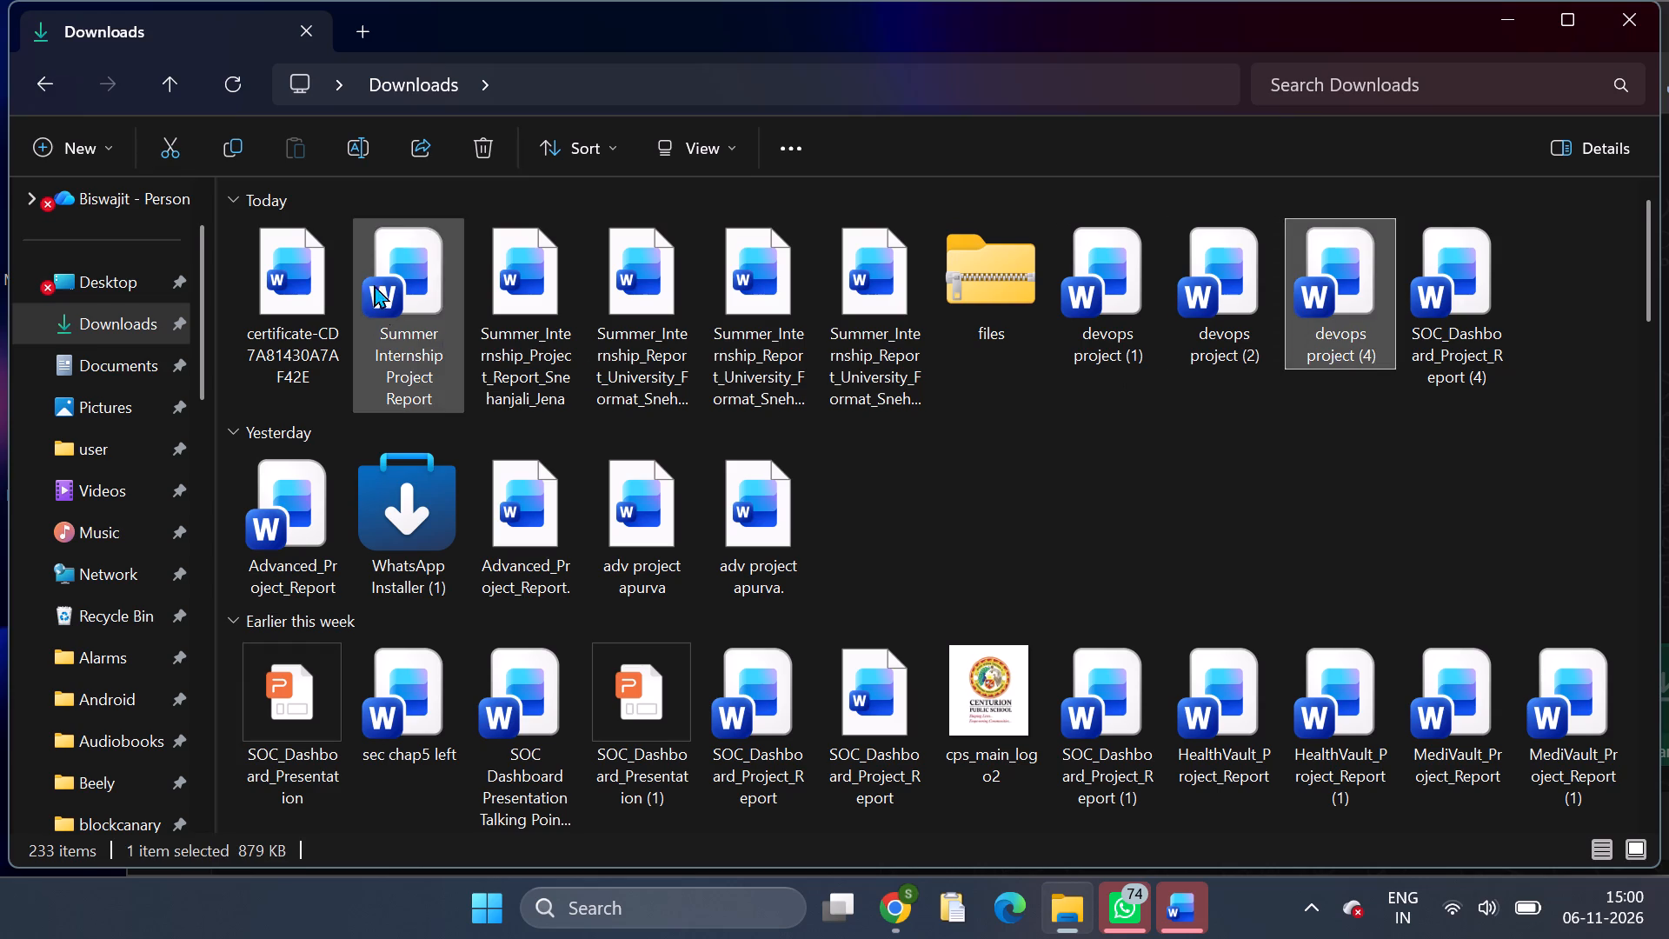
click(482, 142)
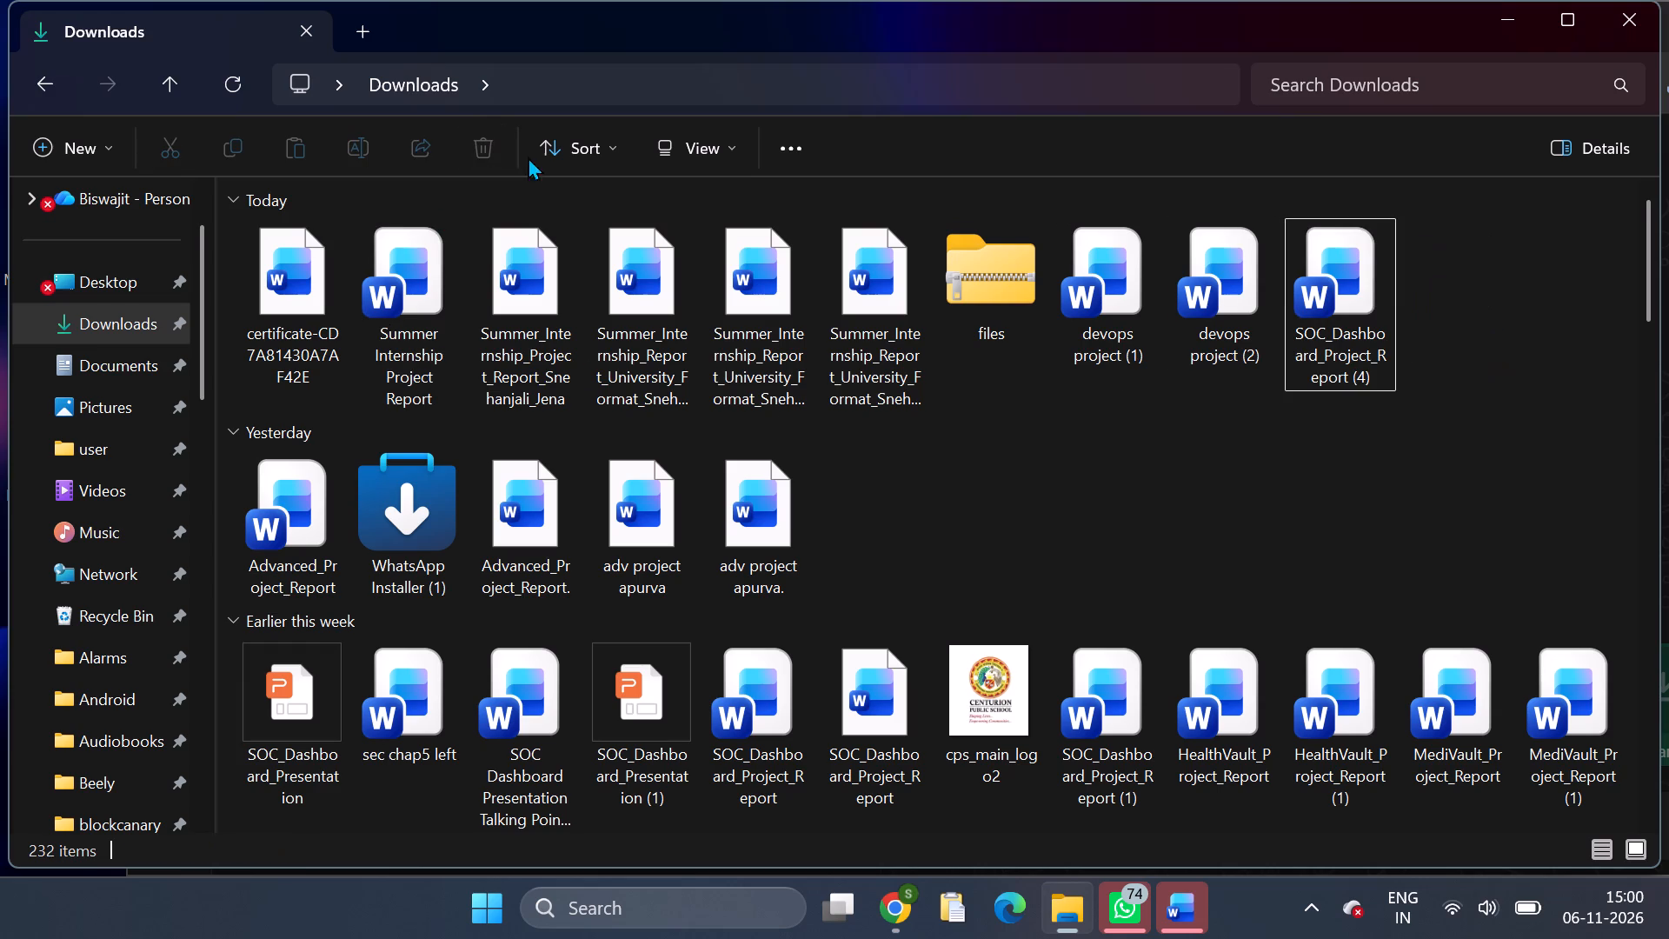
click(1238, 310)
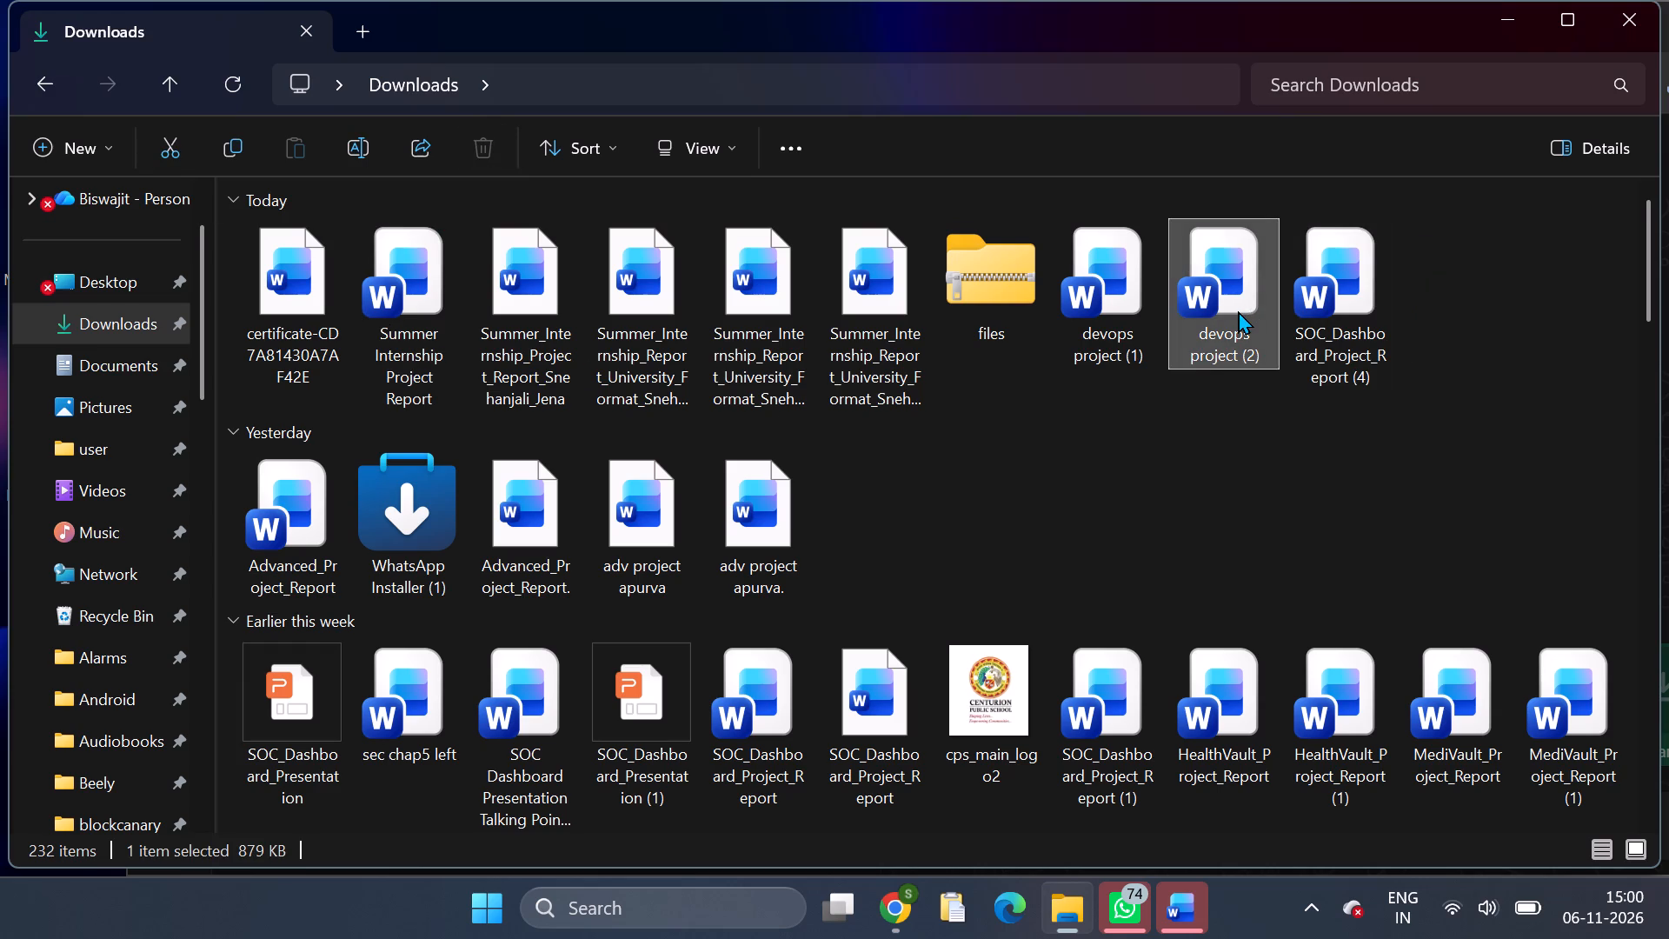
click(477, 136)
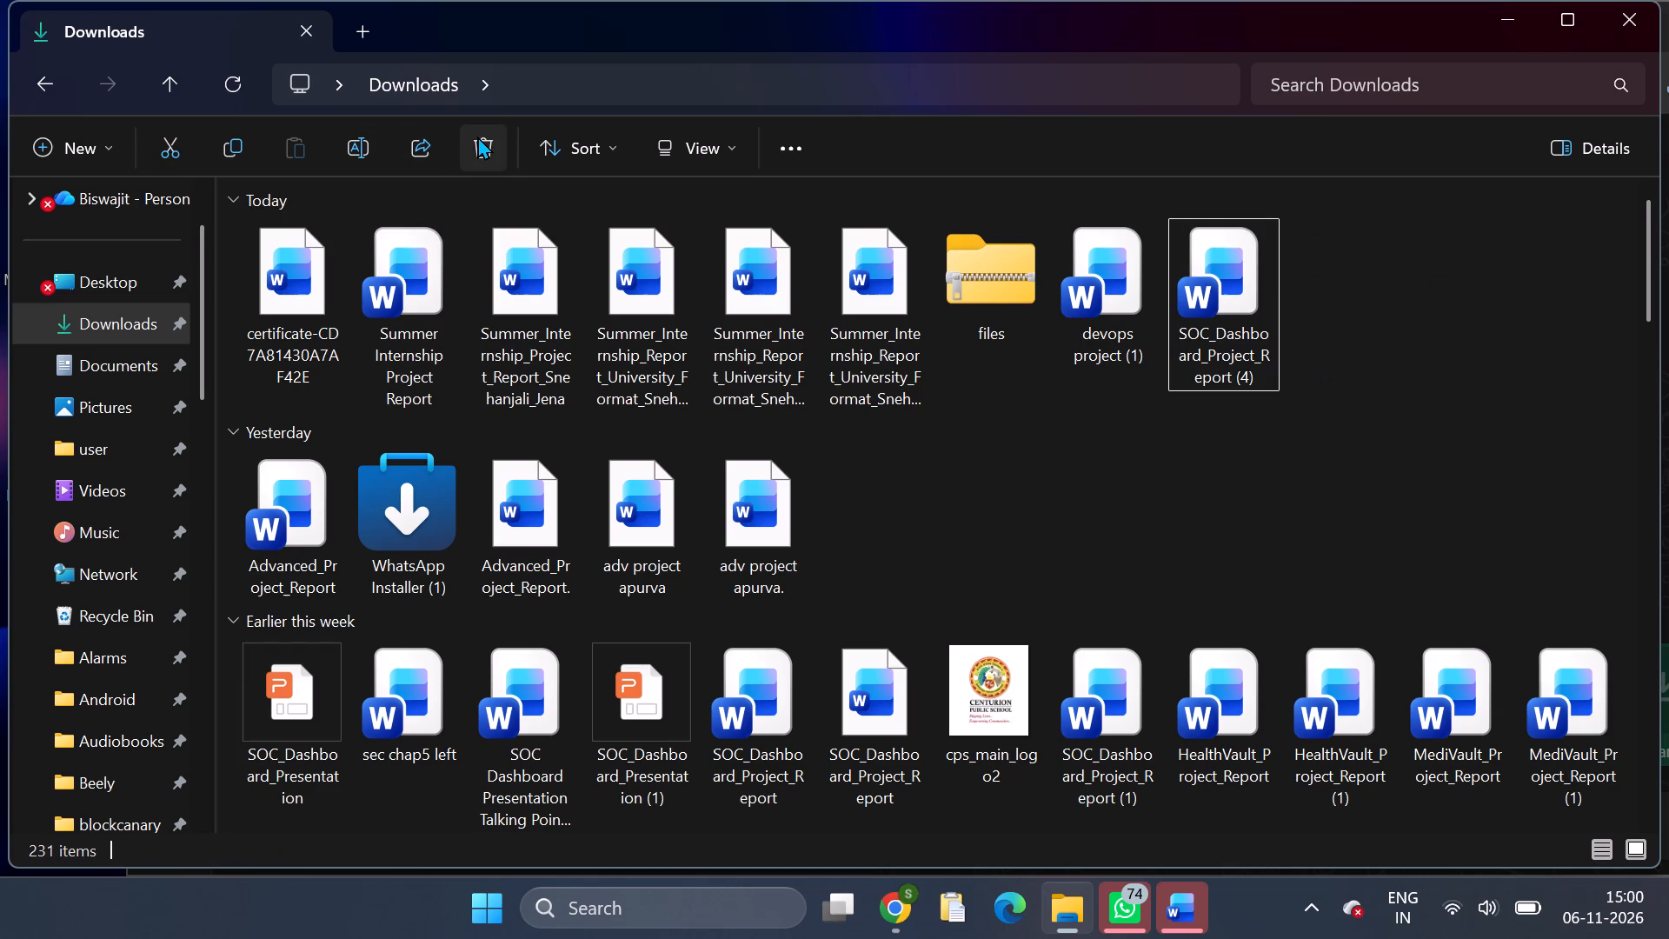
Open devops project (1) from Downloads, maximize its window and enable editing.
double_click(1162, 346)
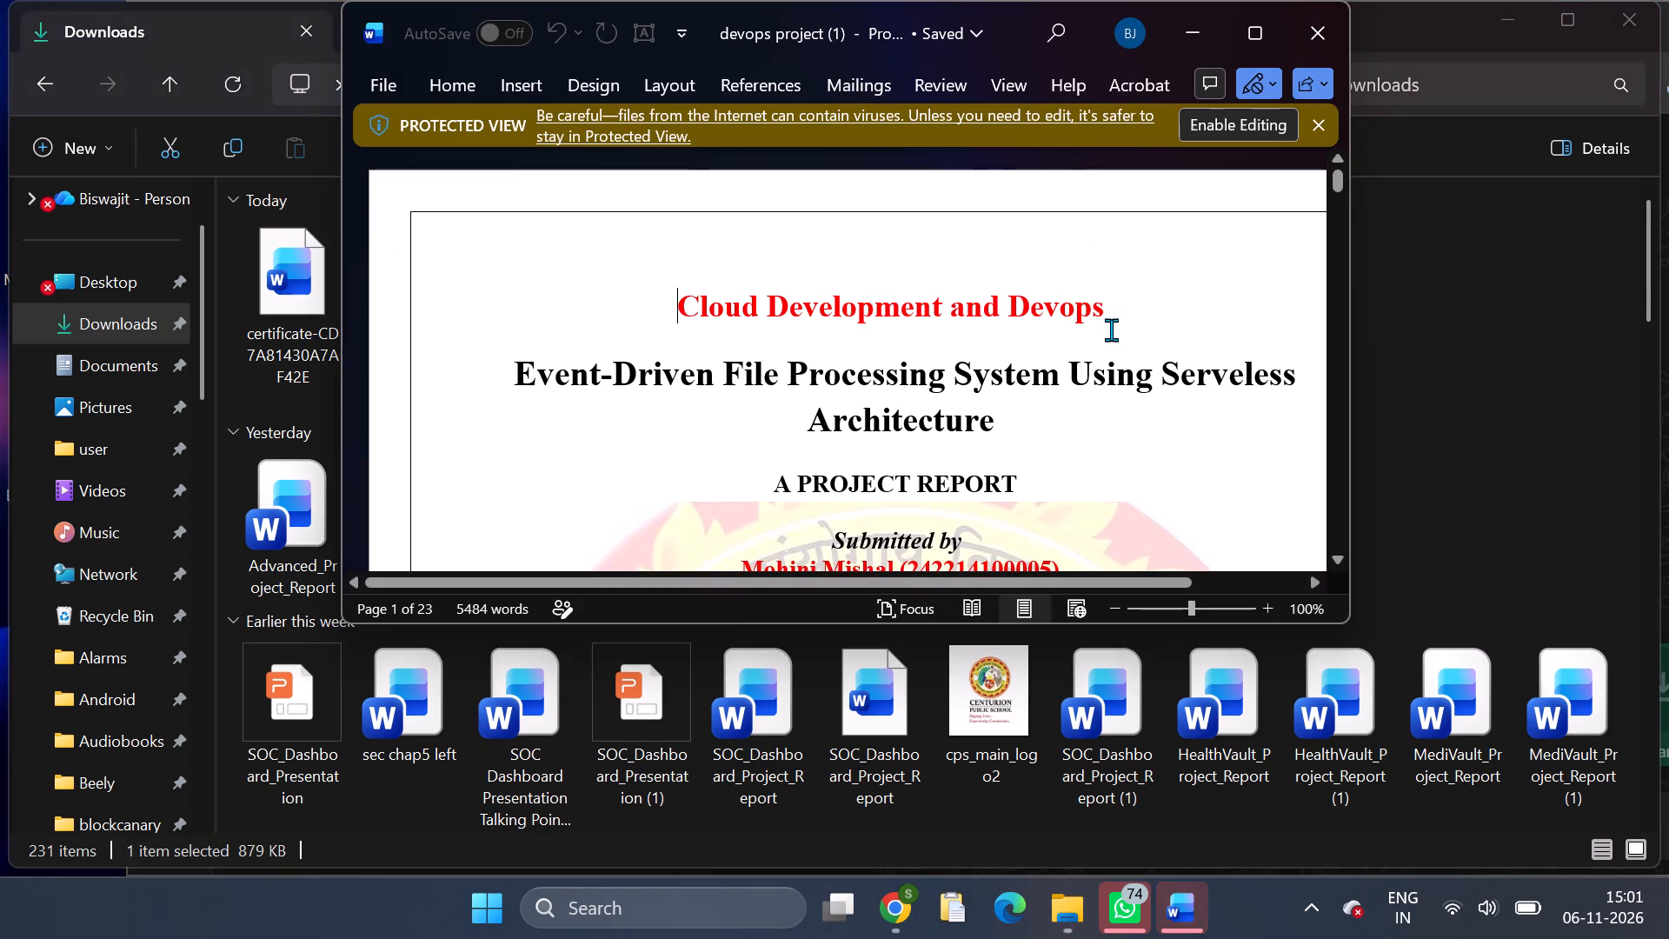
click(1242, 26)
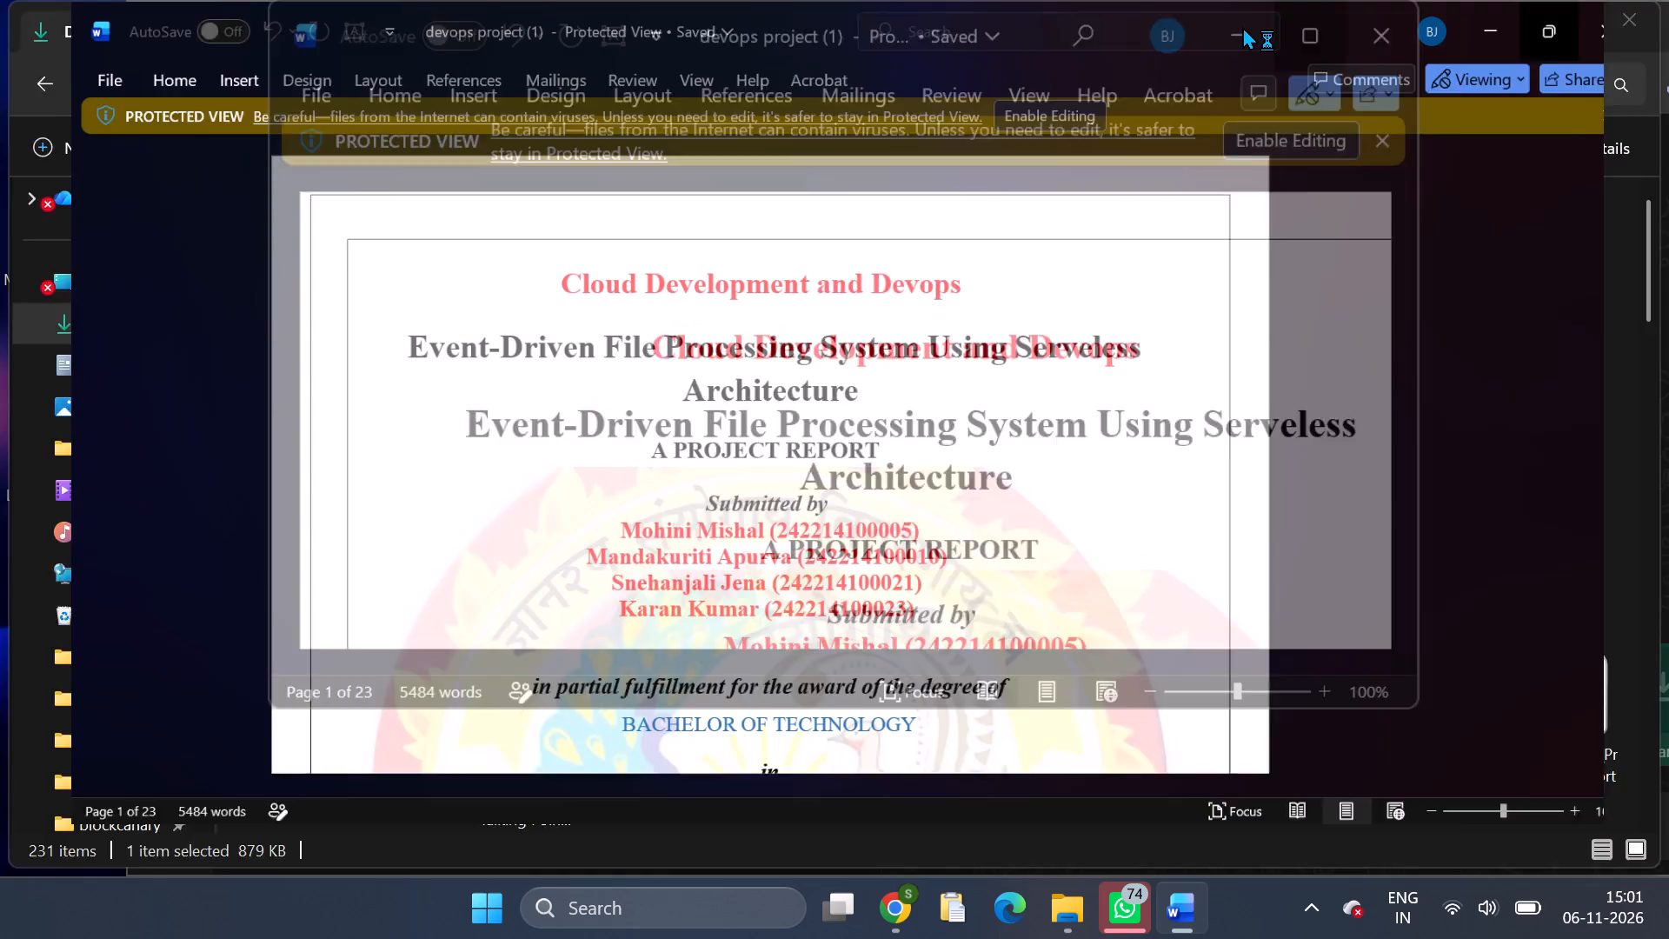
click(1488, 77)
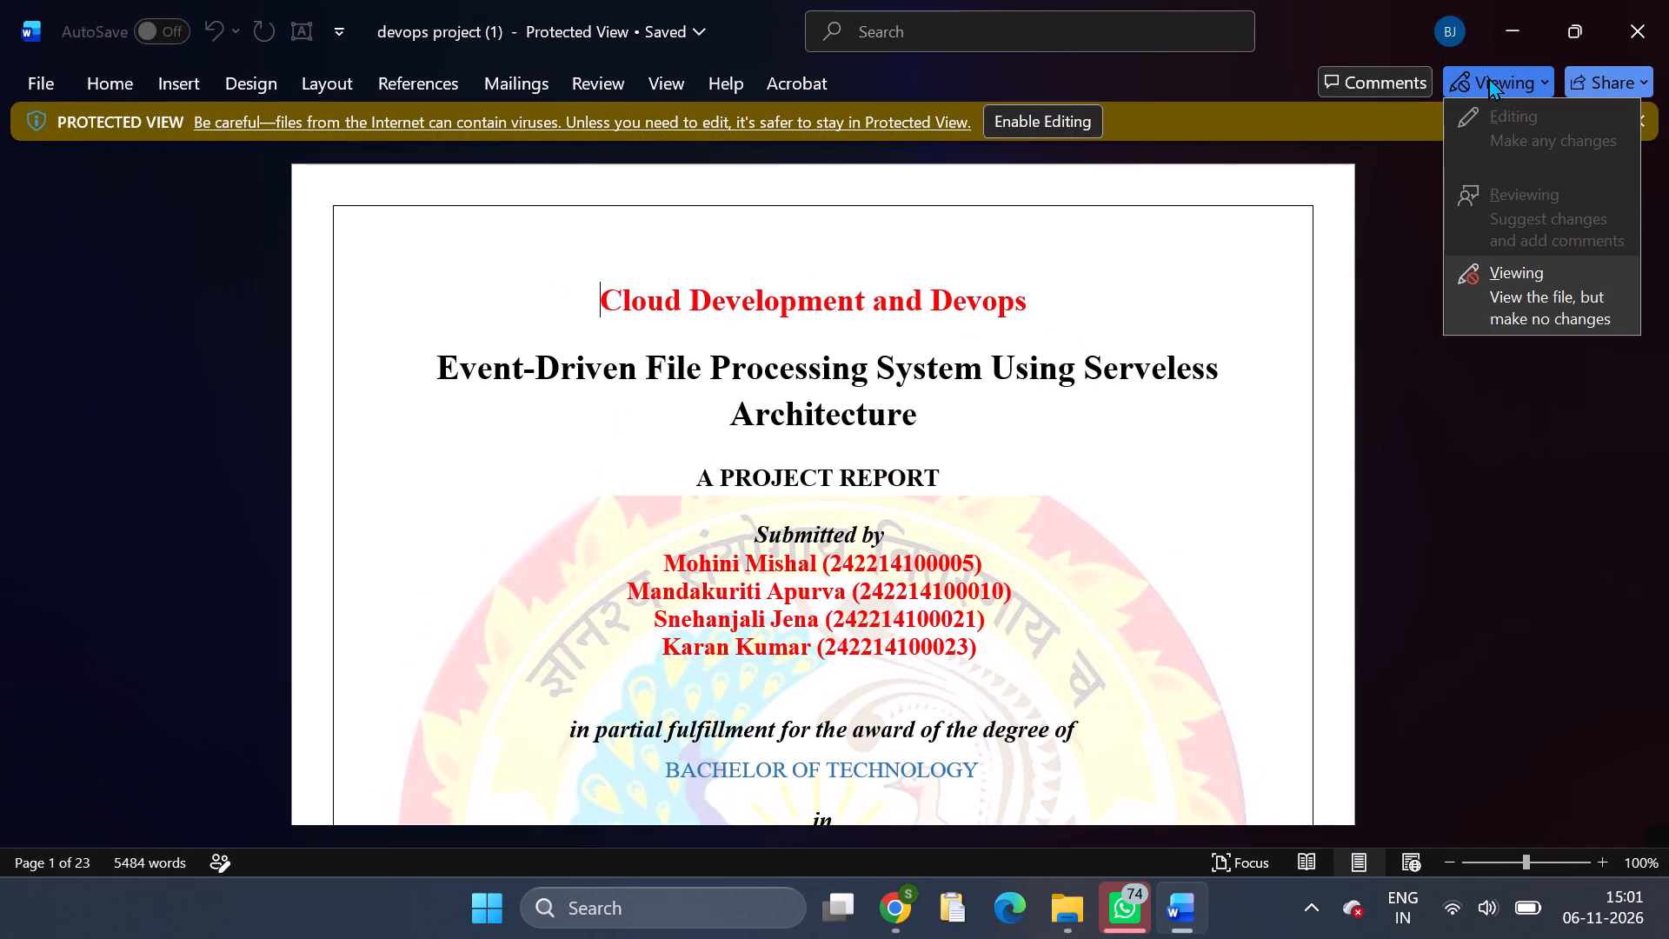
click(1418, 477)
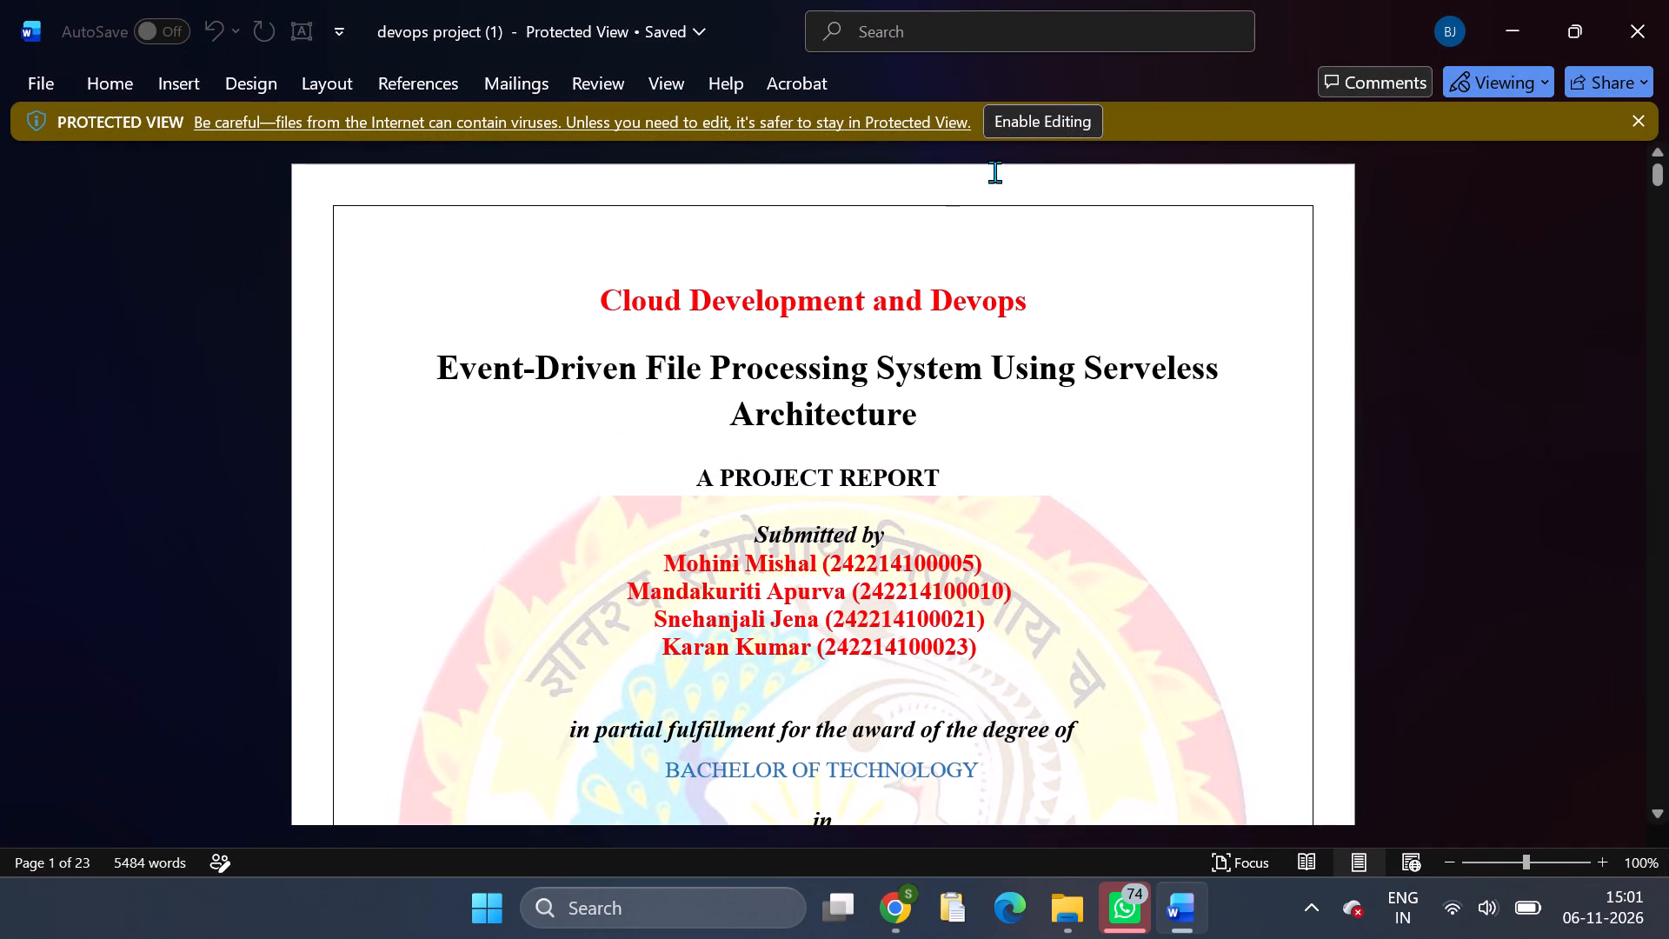
click(1022, 134)
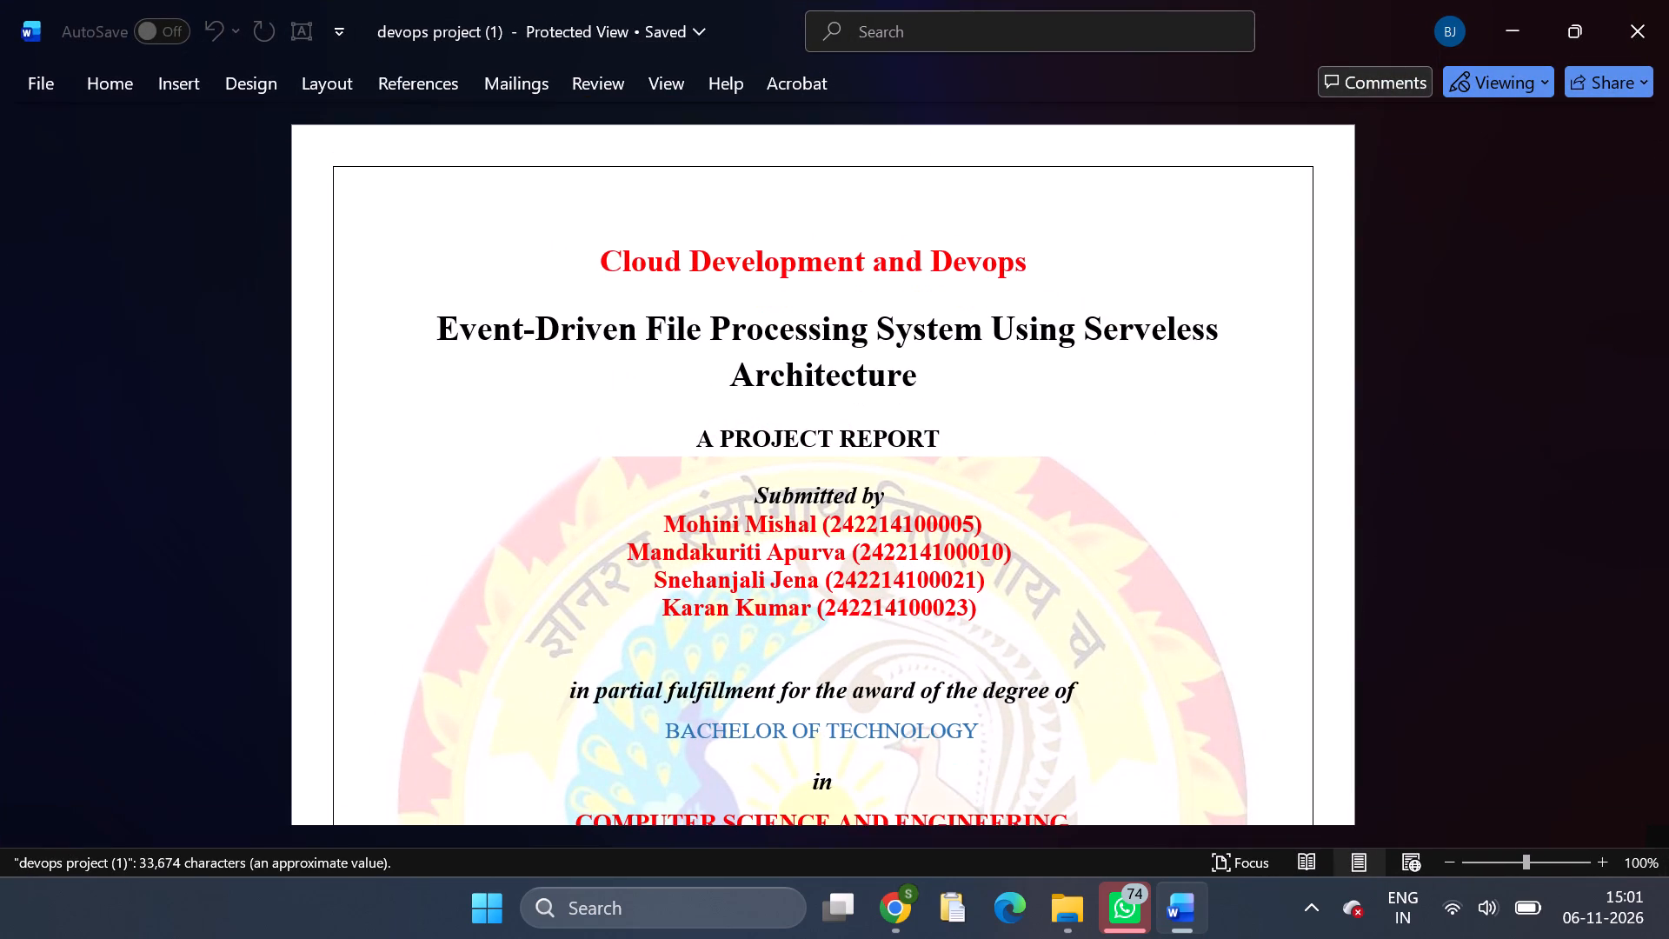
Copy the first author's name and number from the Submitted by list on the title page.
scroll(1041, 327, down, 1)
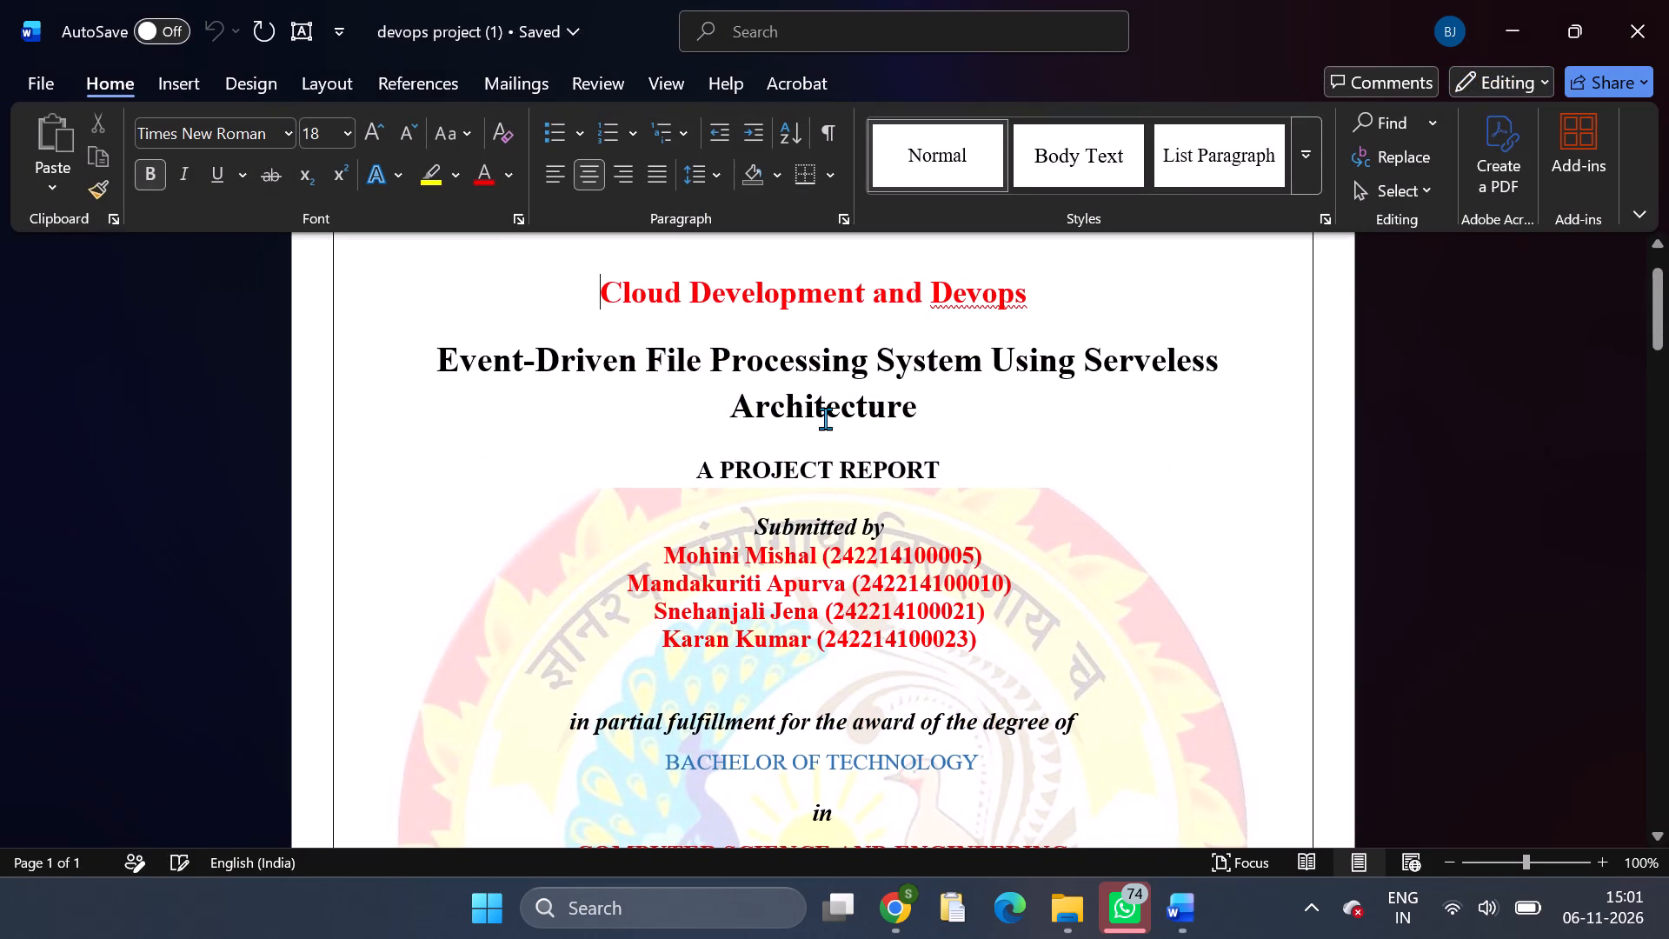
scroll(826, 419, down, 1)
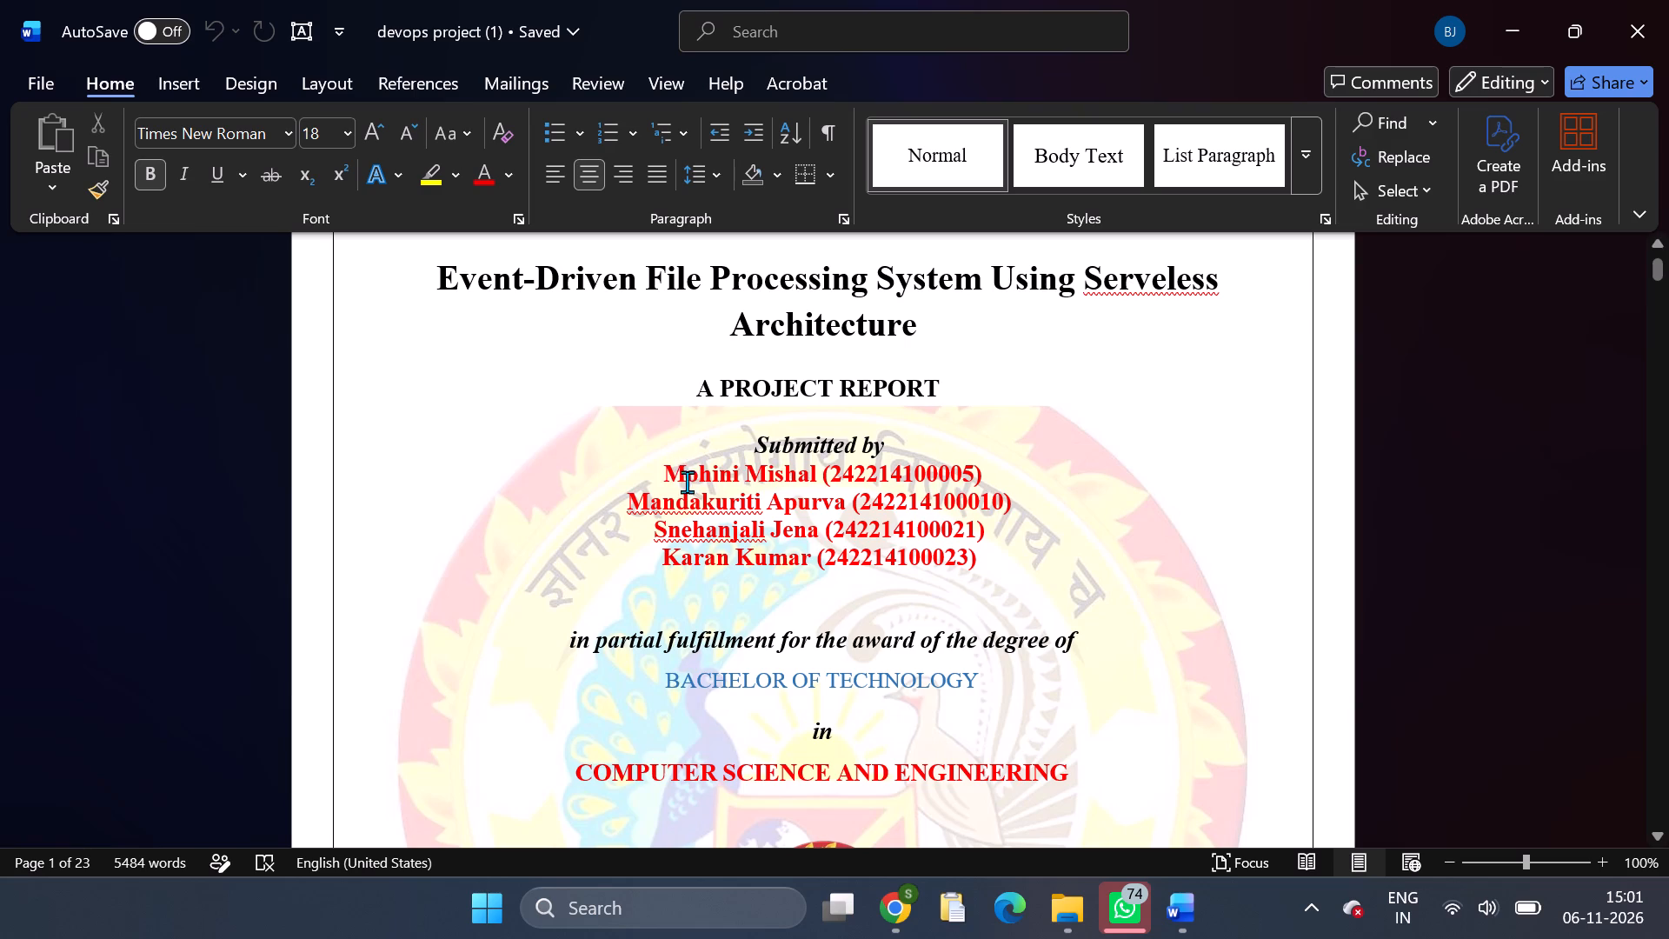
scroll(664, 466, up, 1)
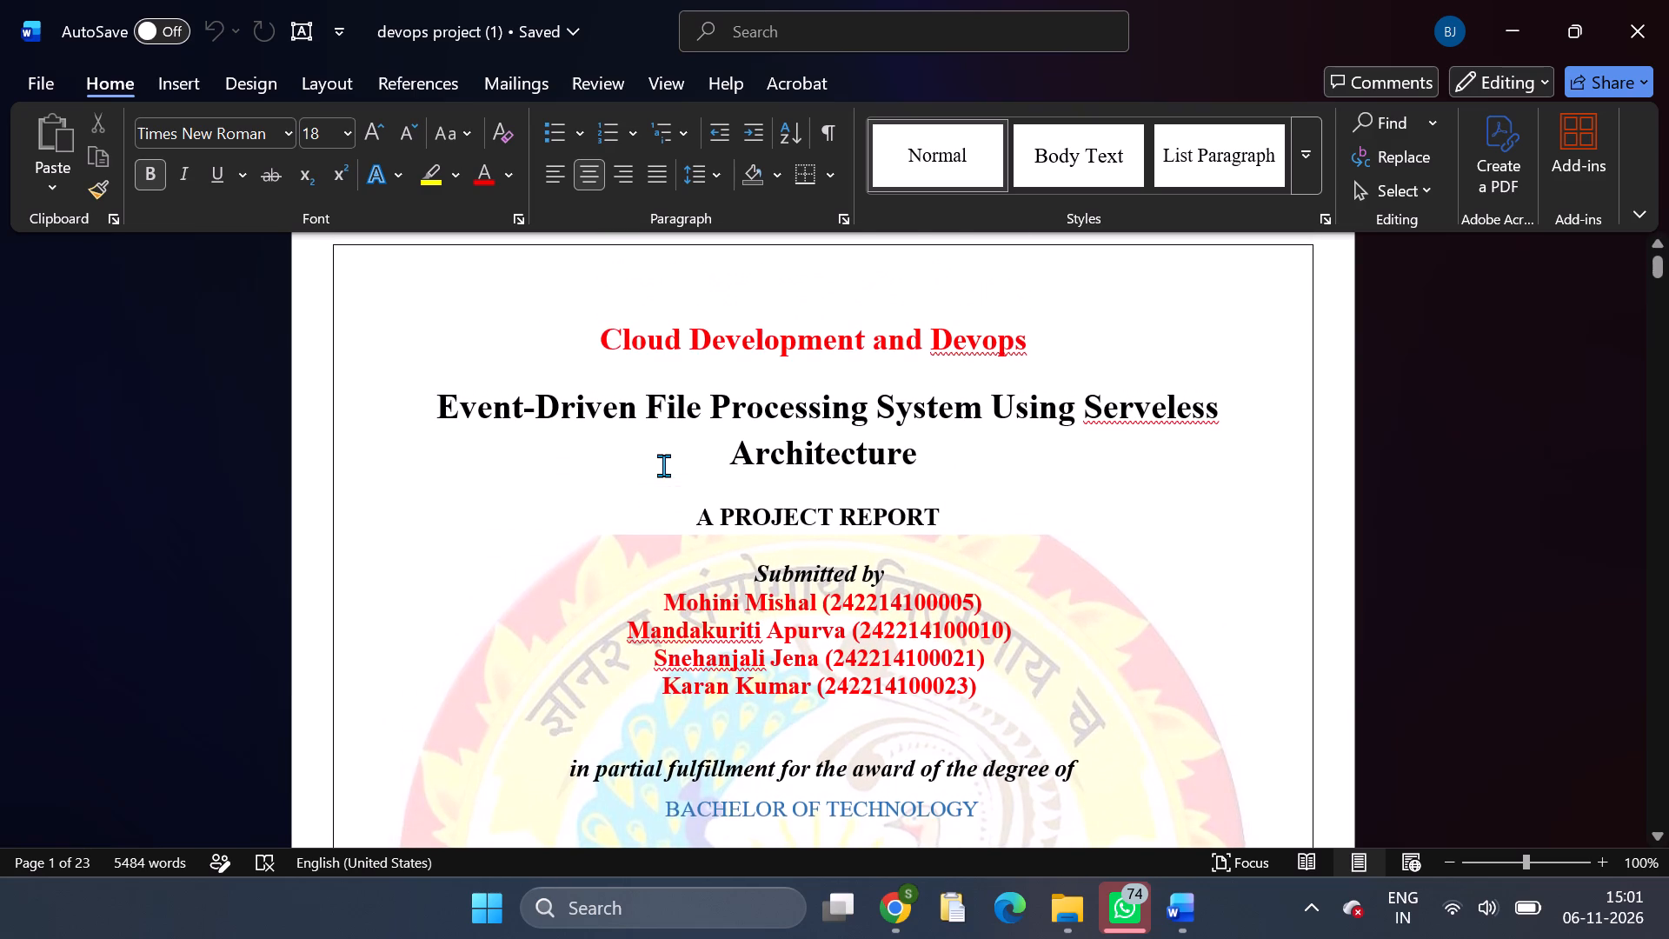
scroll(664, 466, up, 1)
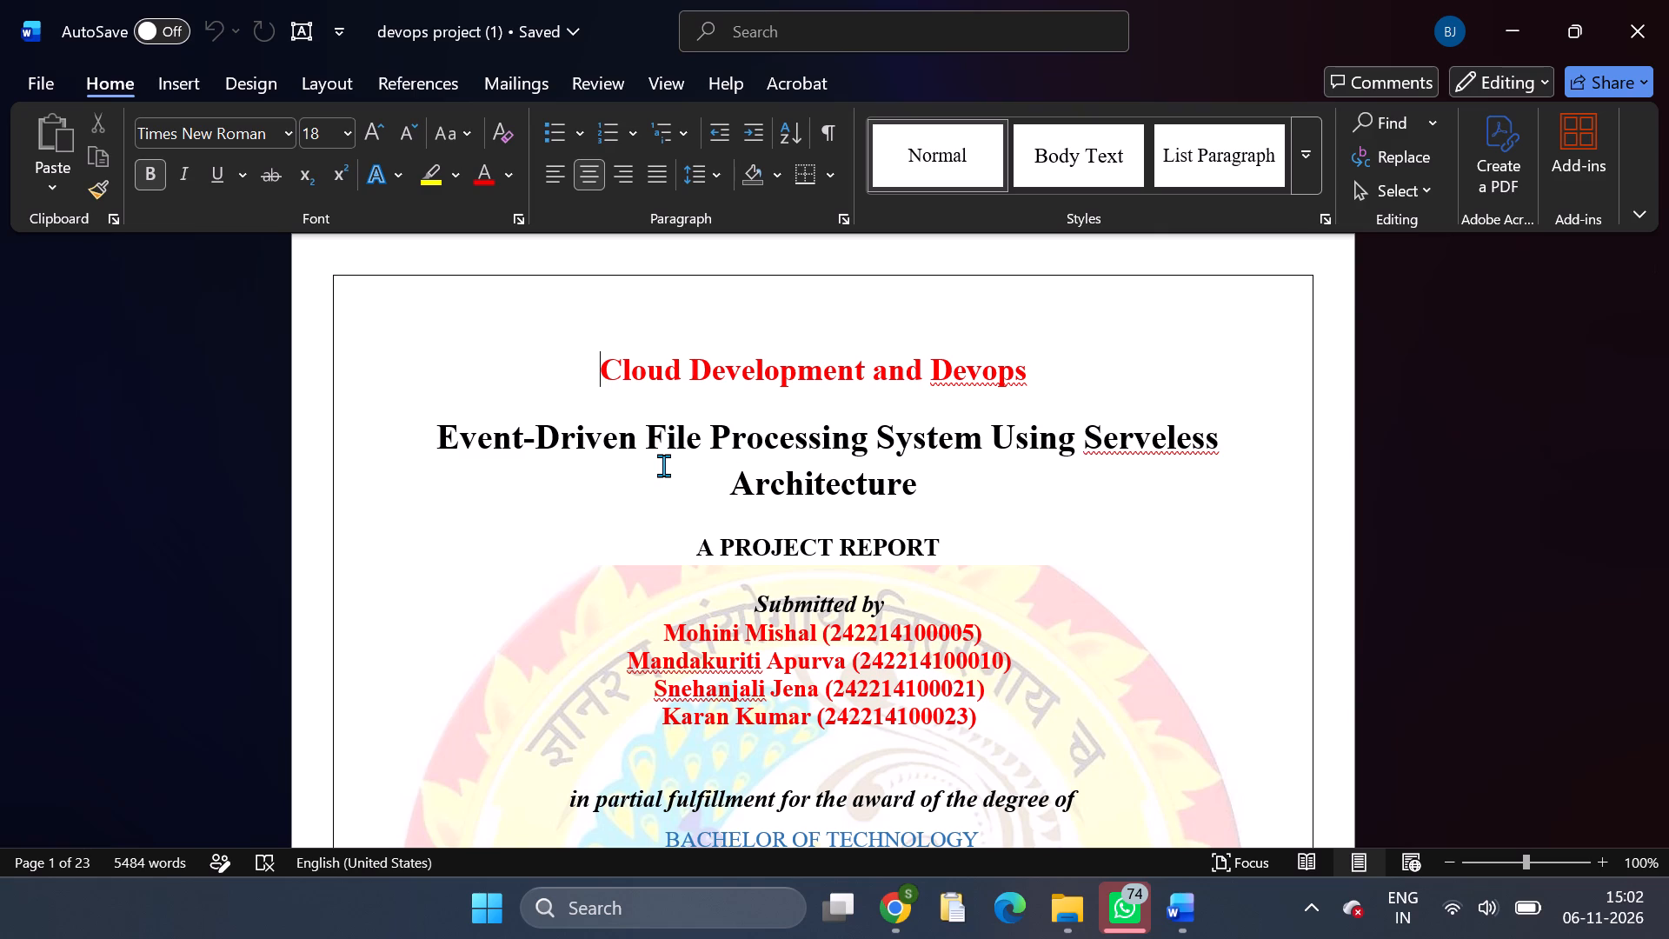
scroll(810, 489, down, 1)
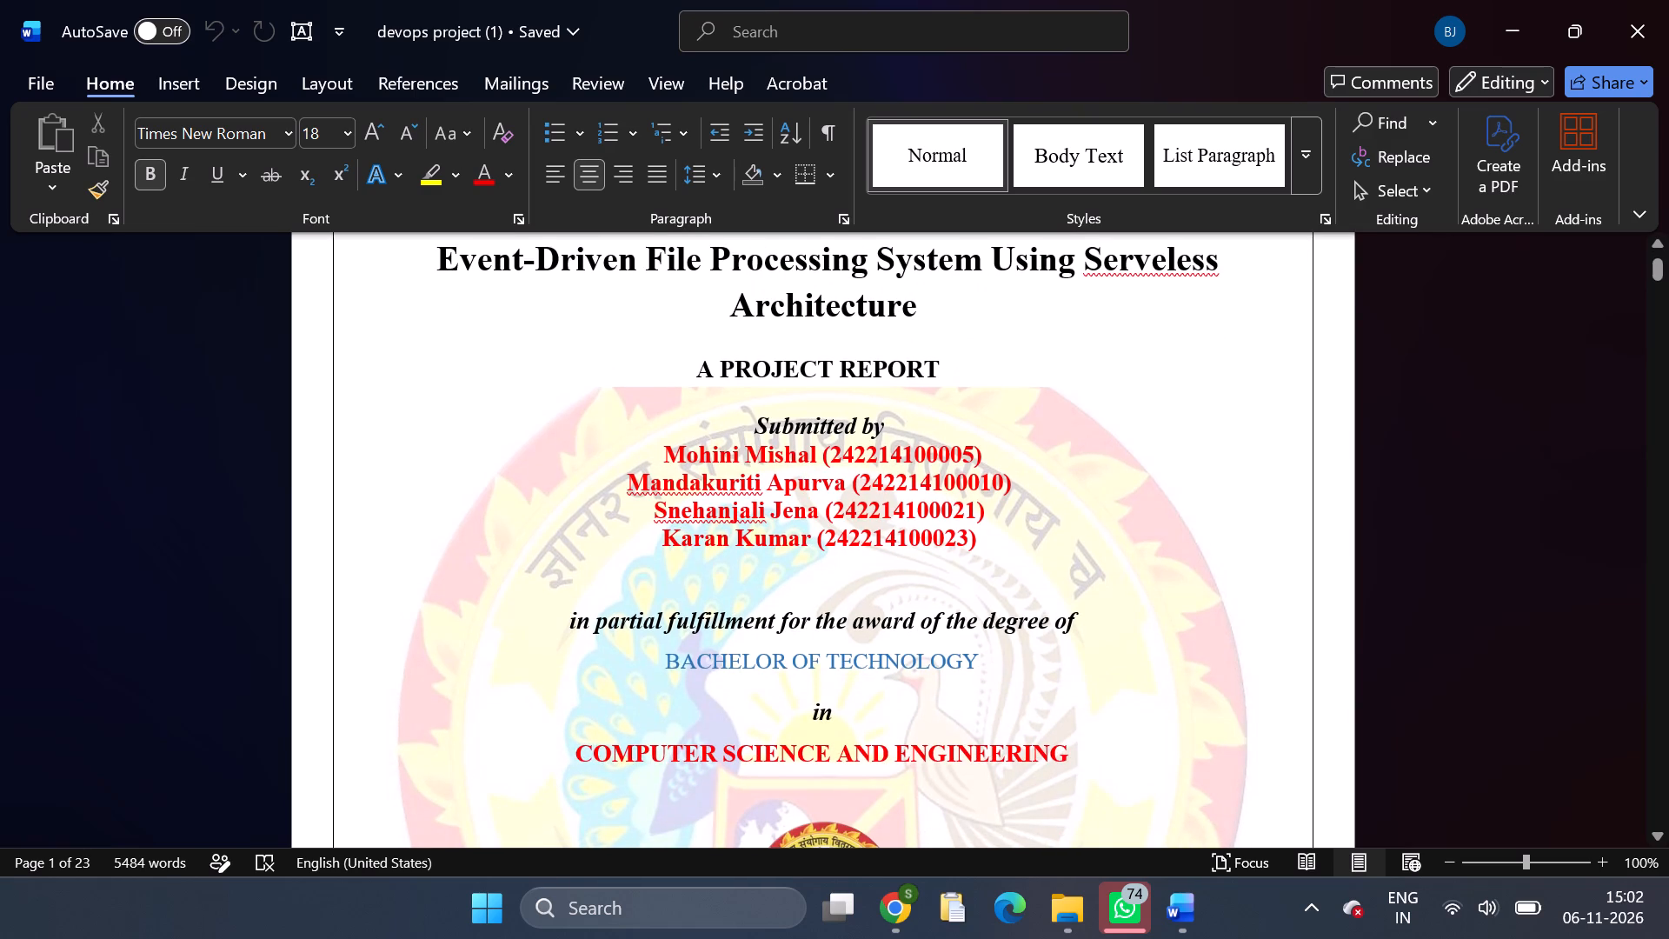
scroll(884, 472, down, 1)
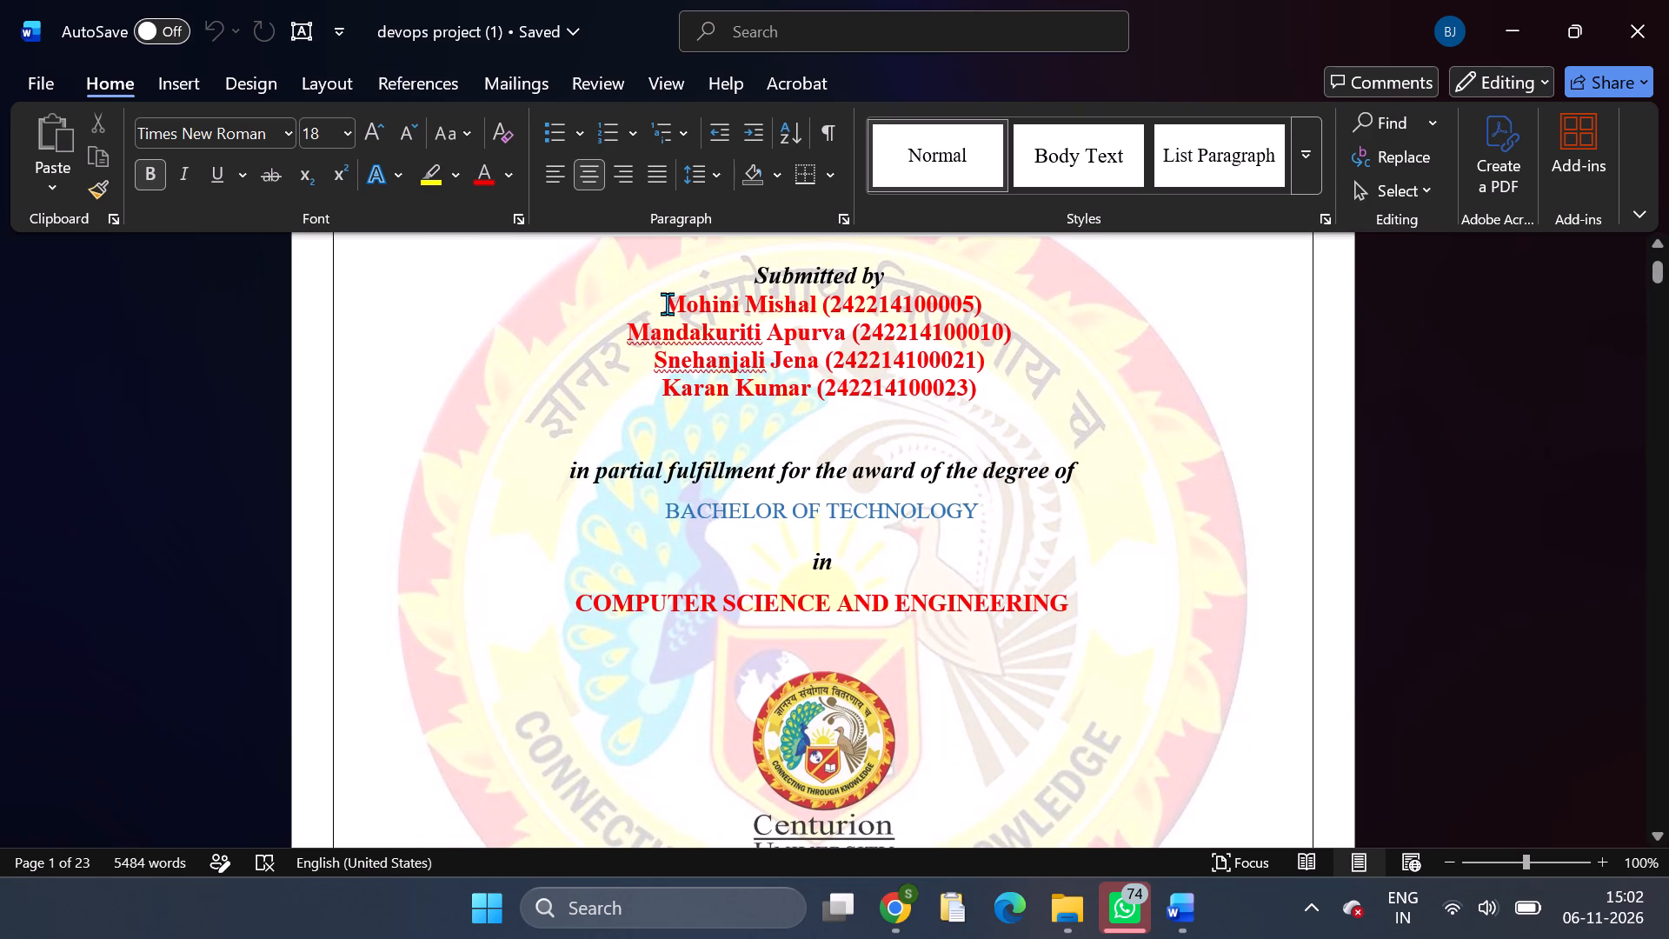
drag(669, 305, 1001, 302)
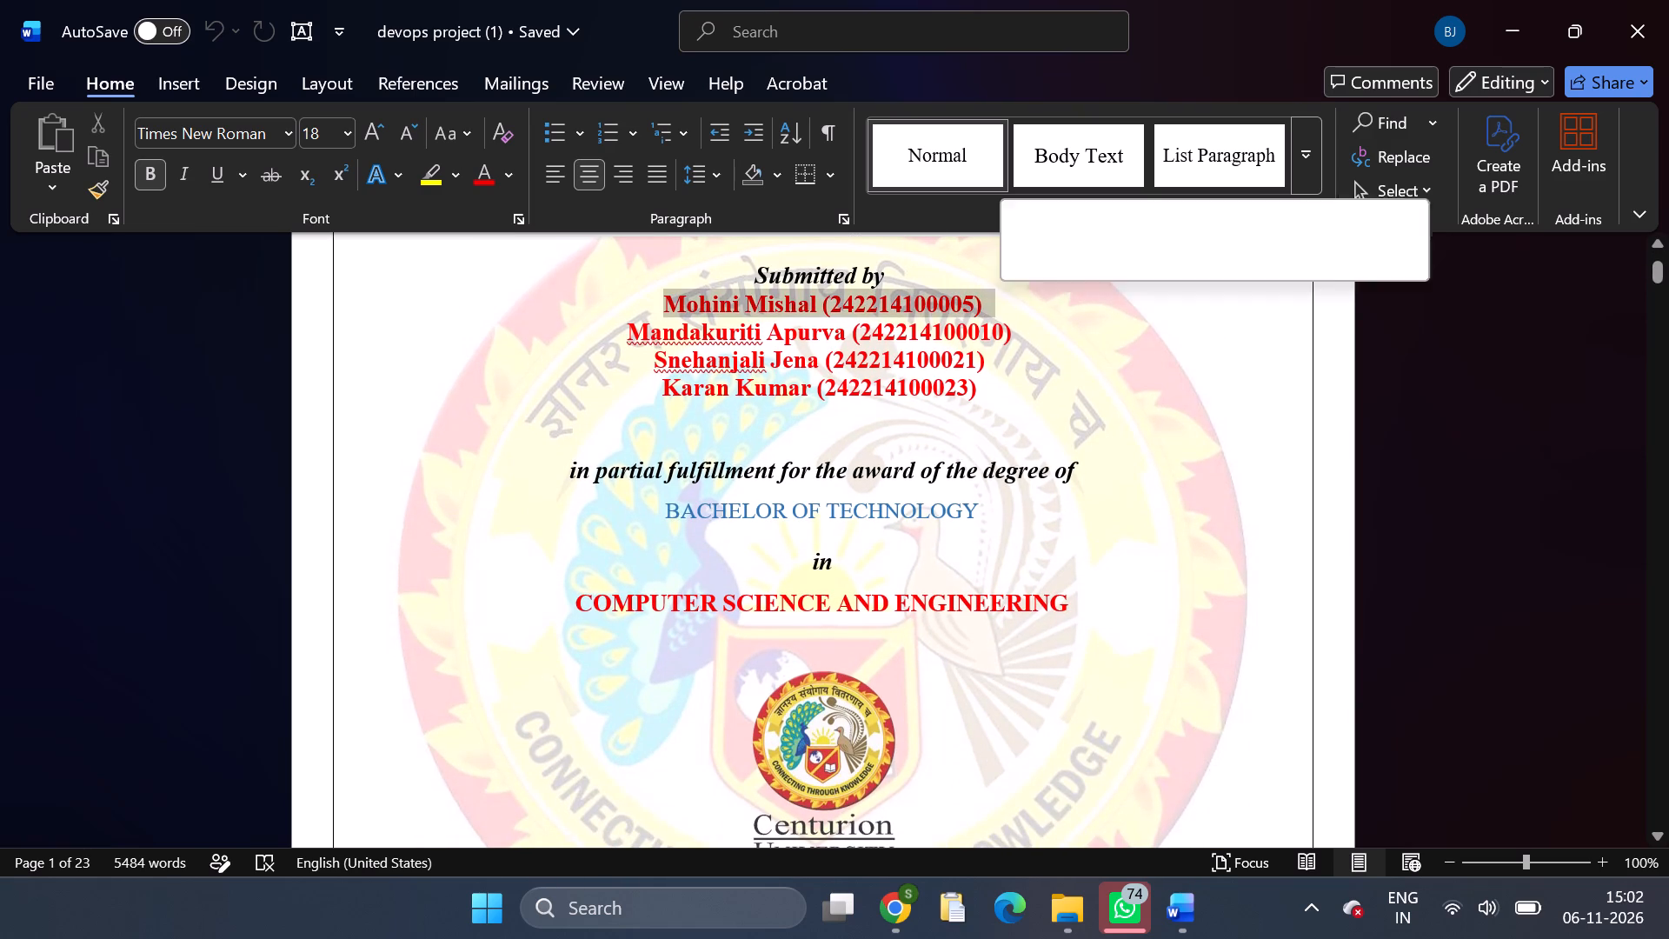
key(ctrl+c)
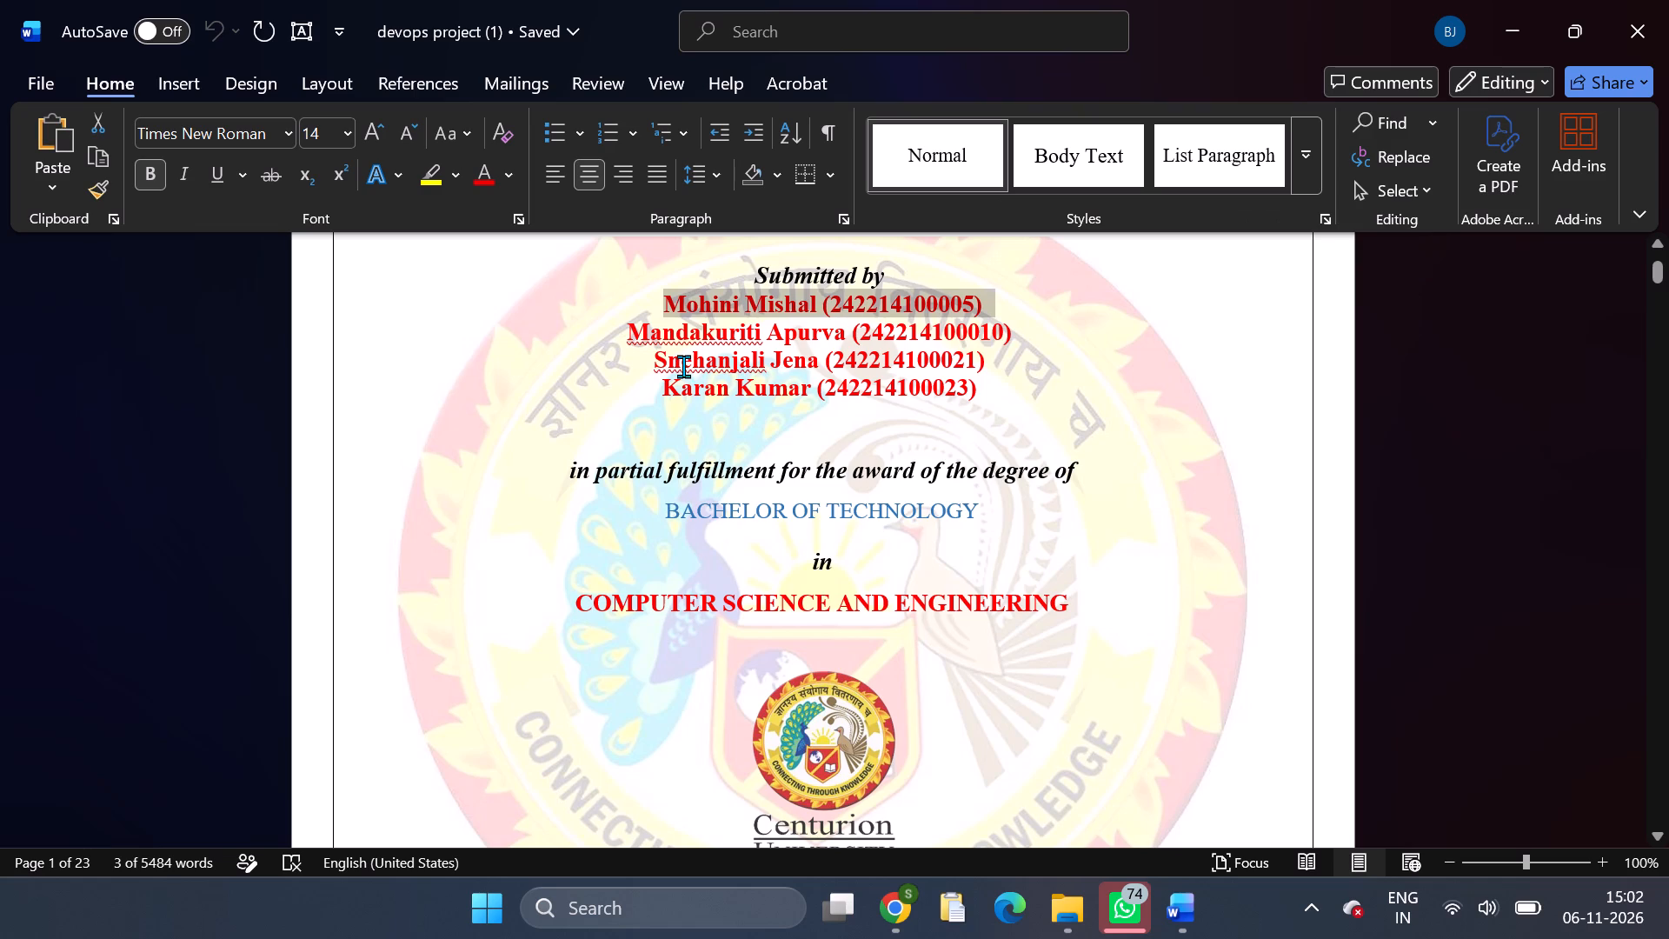
Copy the third author's name and number from the Submitted by list.
drag(656, 361, 1014, 352)
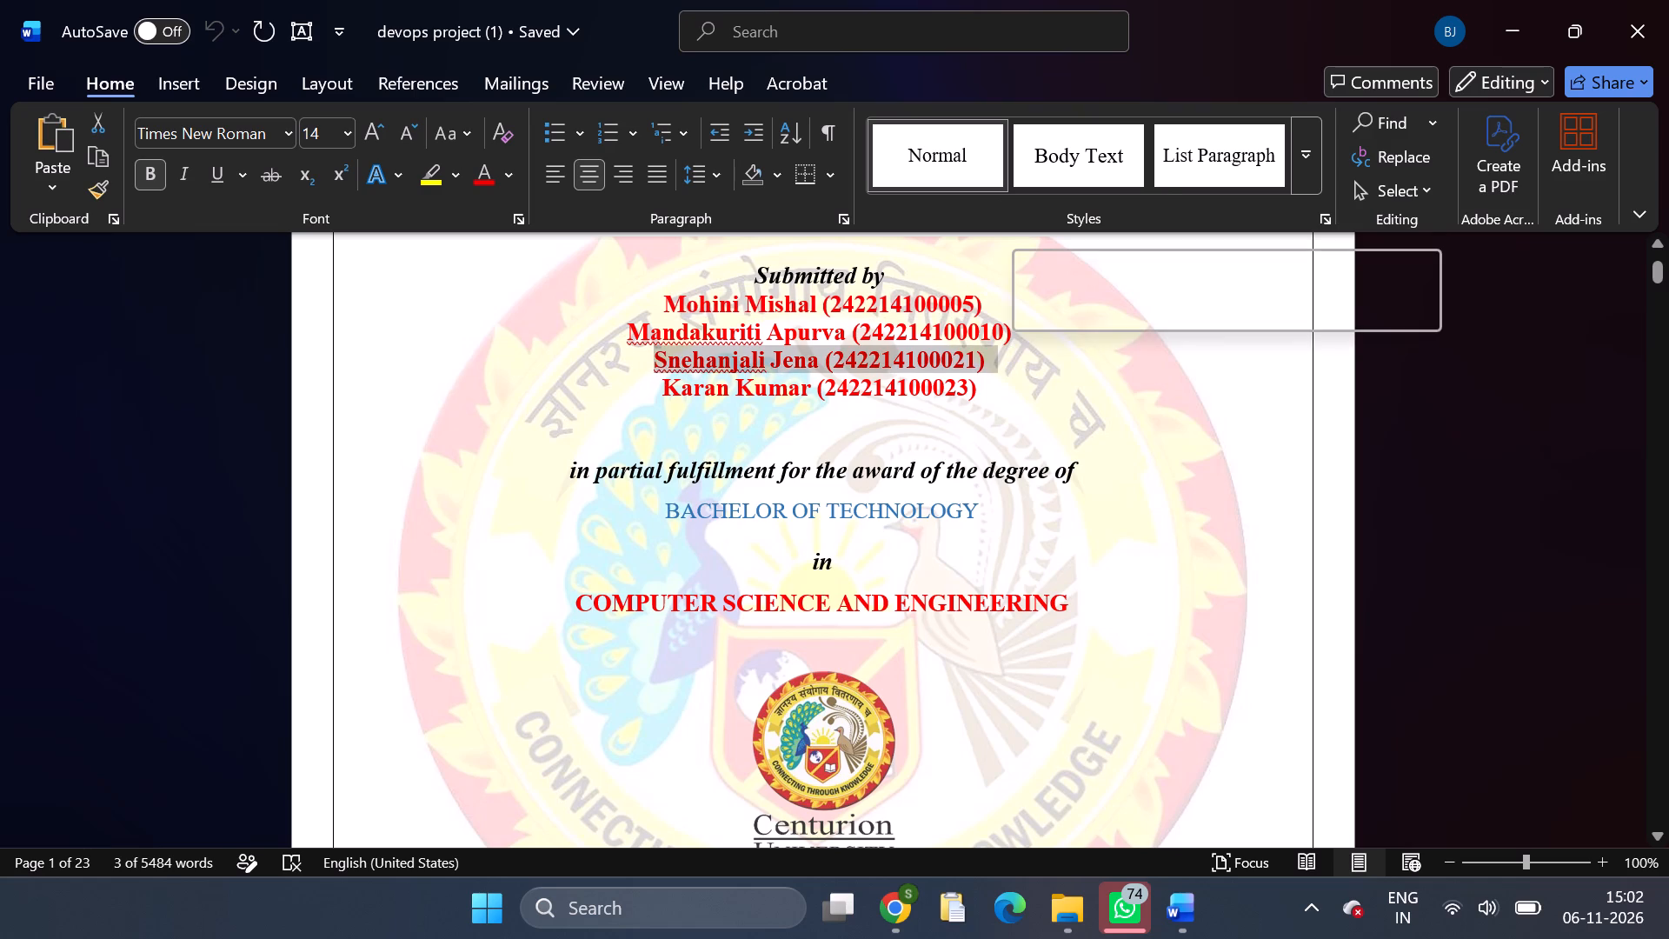
key(ctrl+c)
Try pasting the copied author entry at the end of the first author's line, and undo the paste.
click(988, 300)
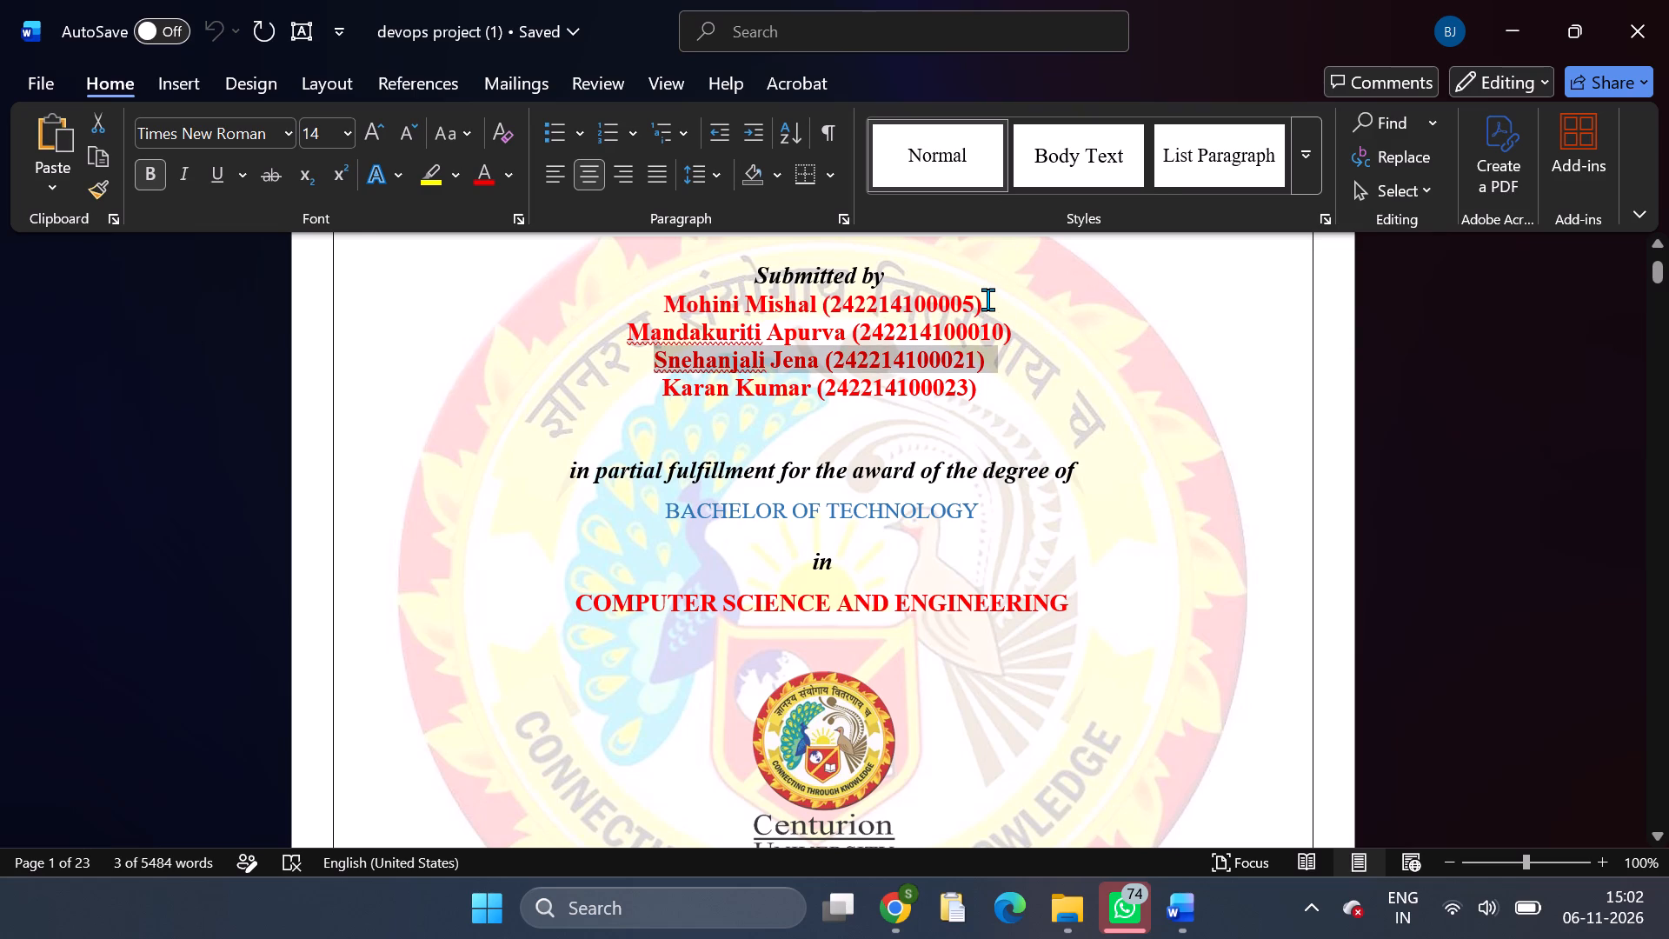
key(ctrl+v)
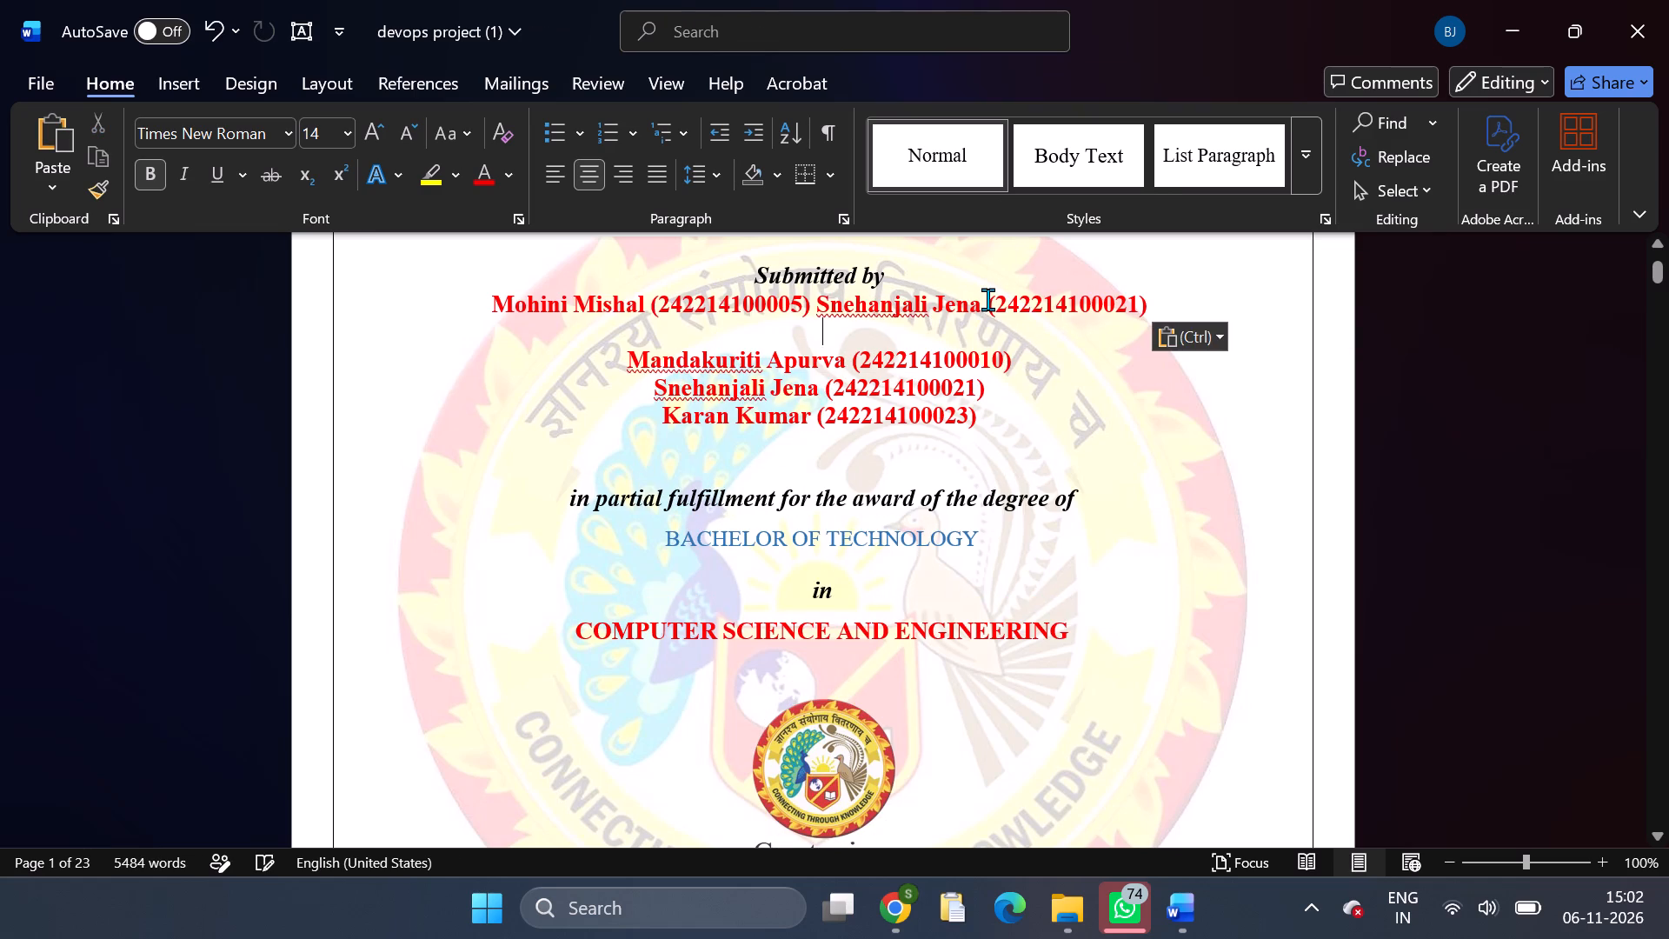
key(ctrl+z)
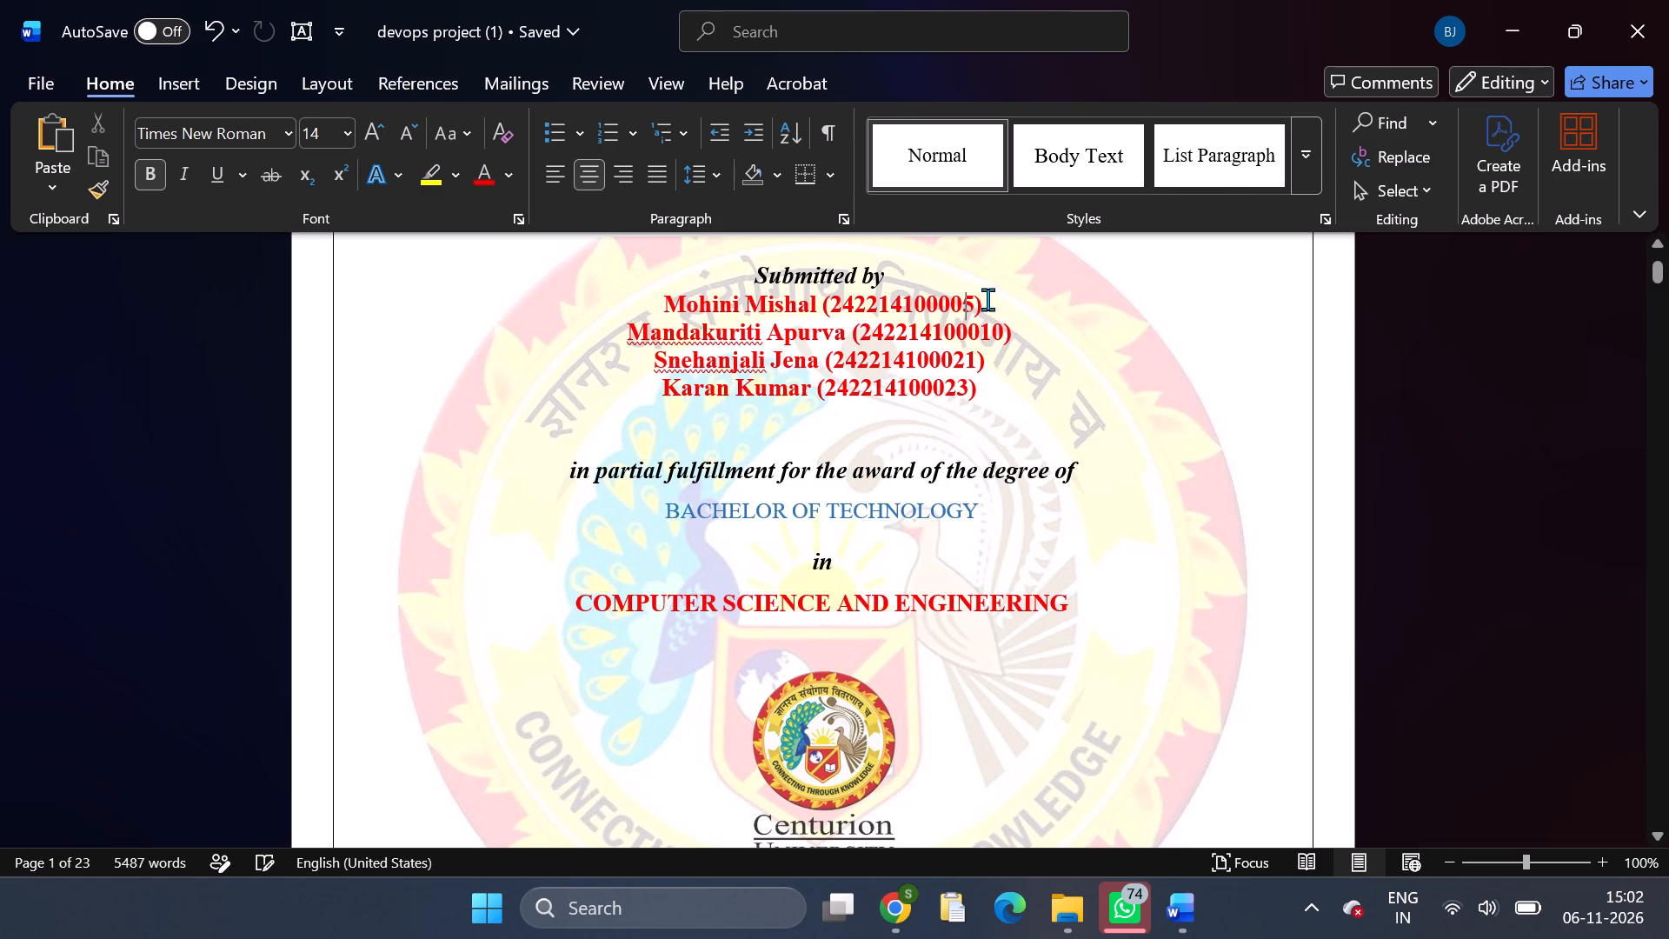
Replace the first author's line with the copied third author's entry, leaving no blank line before the second author.
drag(984, 301, 658, 304)
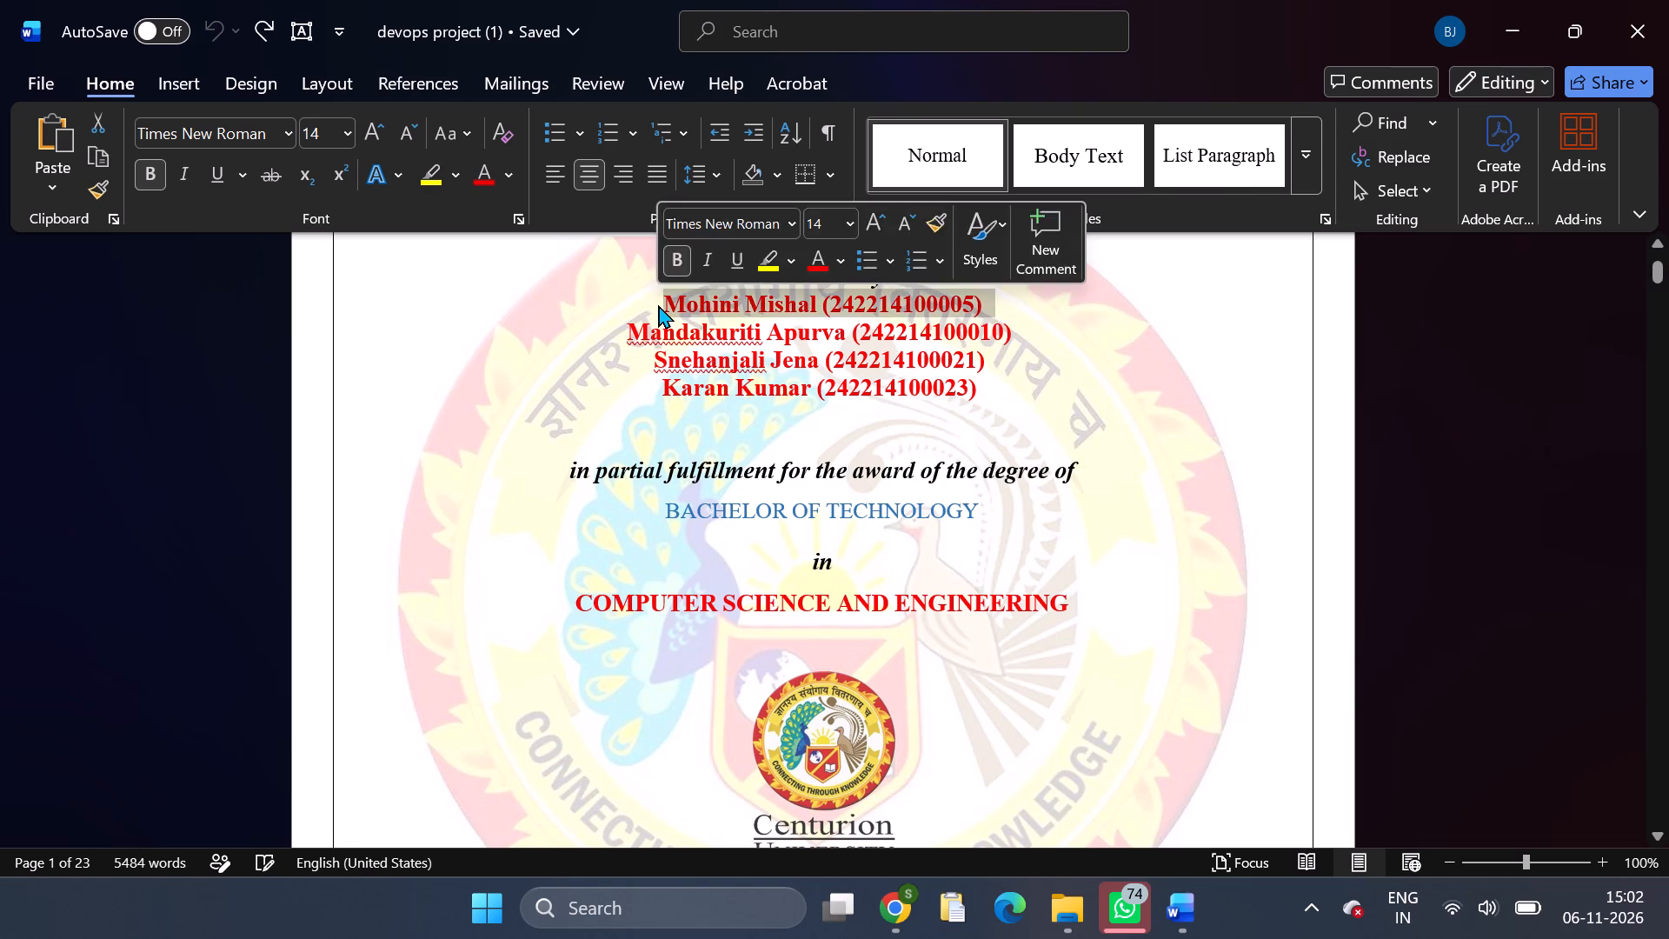
key(BackSpace)
key(shift+Return)
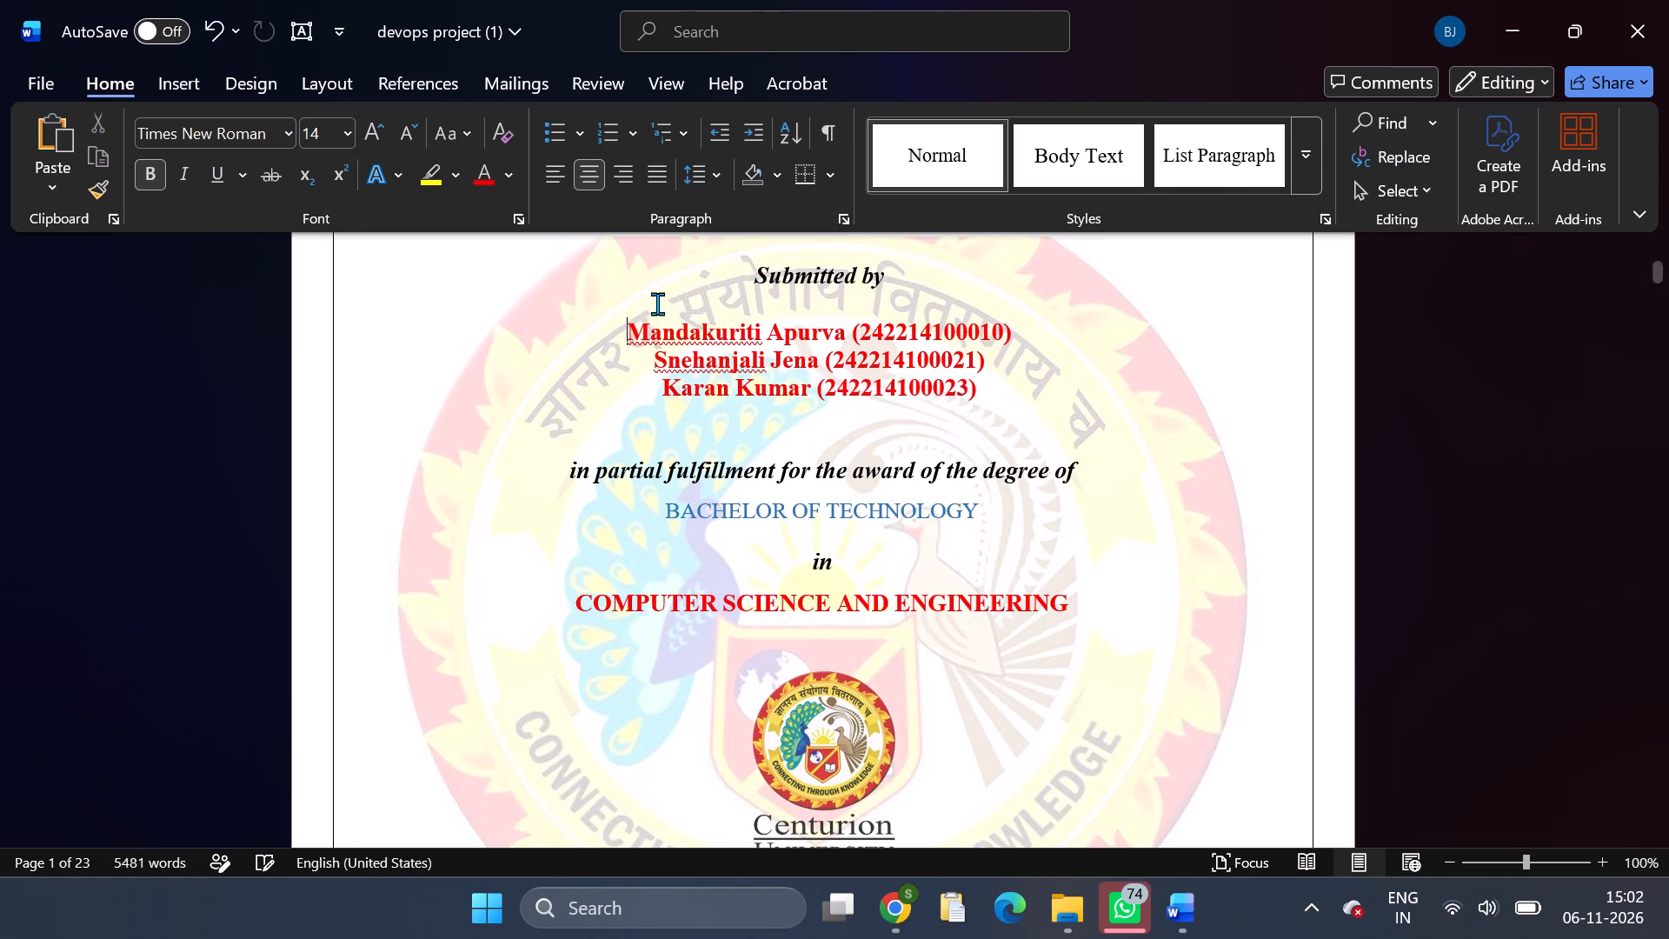
click(731, 296)
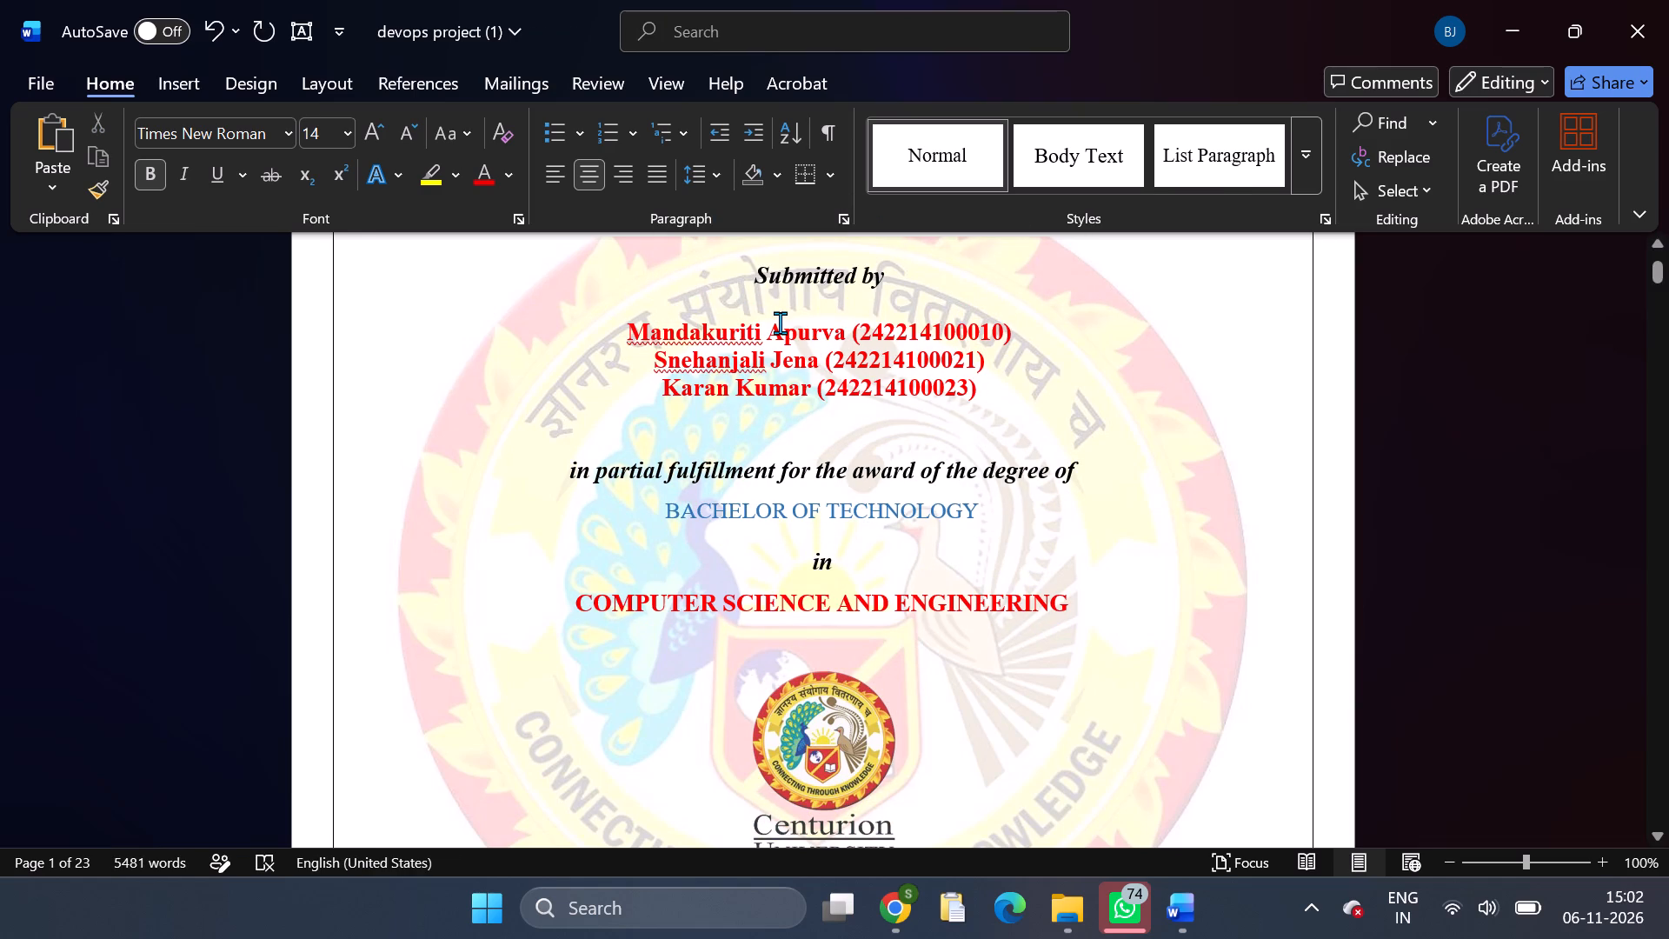
key(ctrl+v)
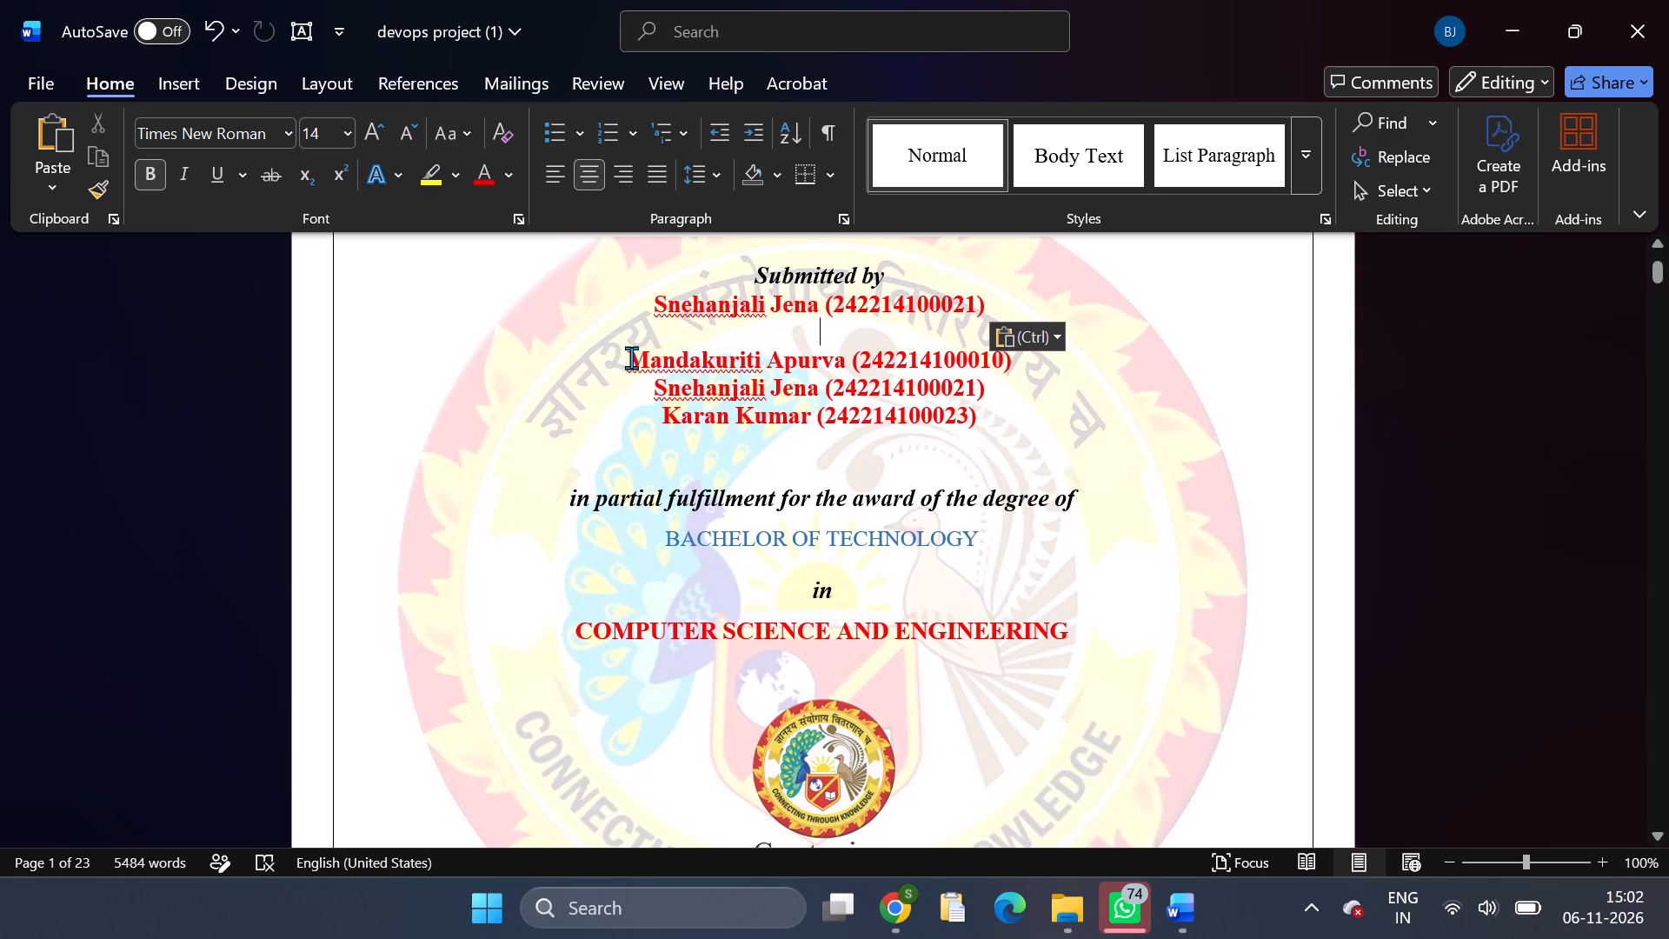
key(BackSpace)
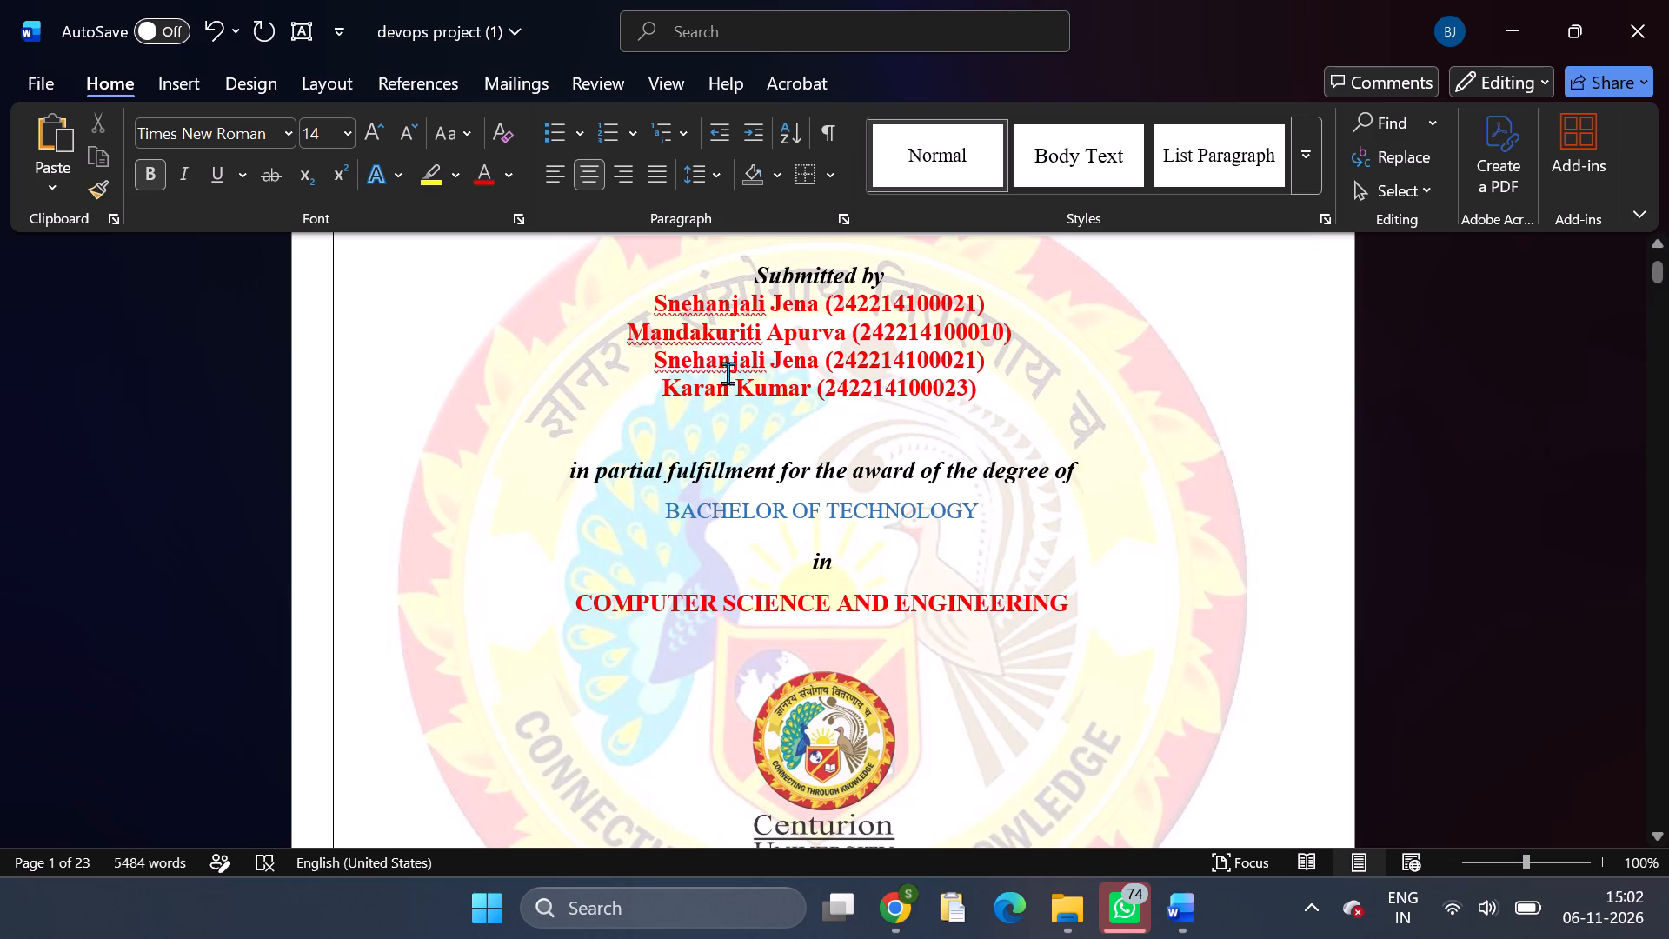
Delete the original third author entry and put an empty line in its place above the last author.
drag(652, 356, 967, 359)
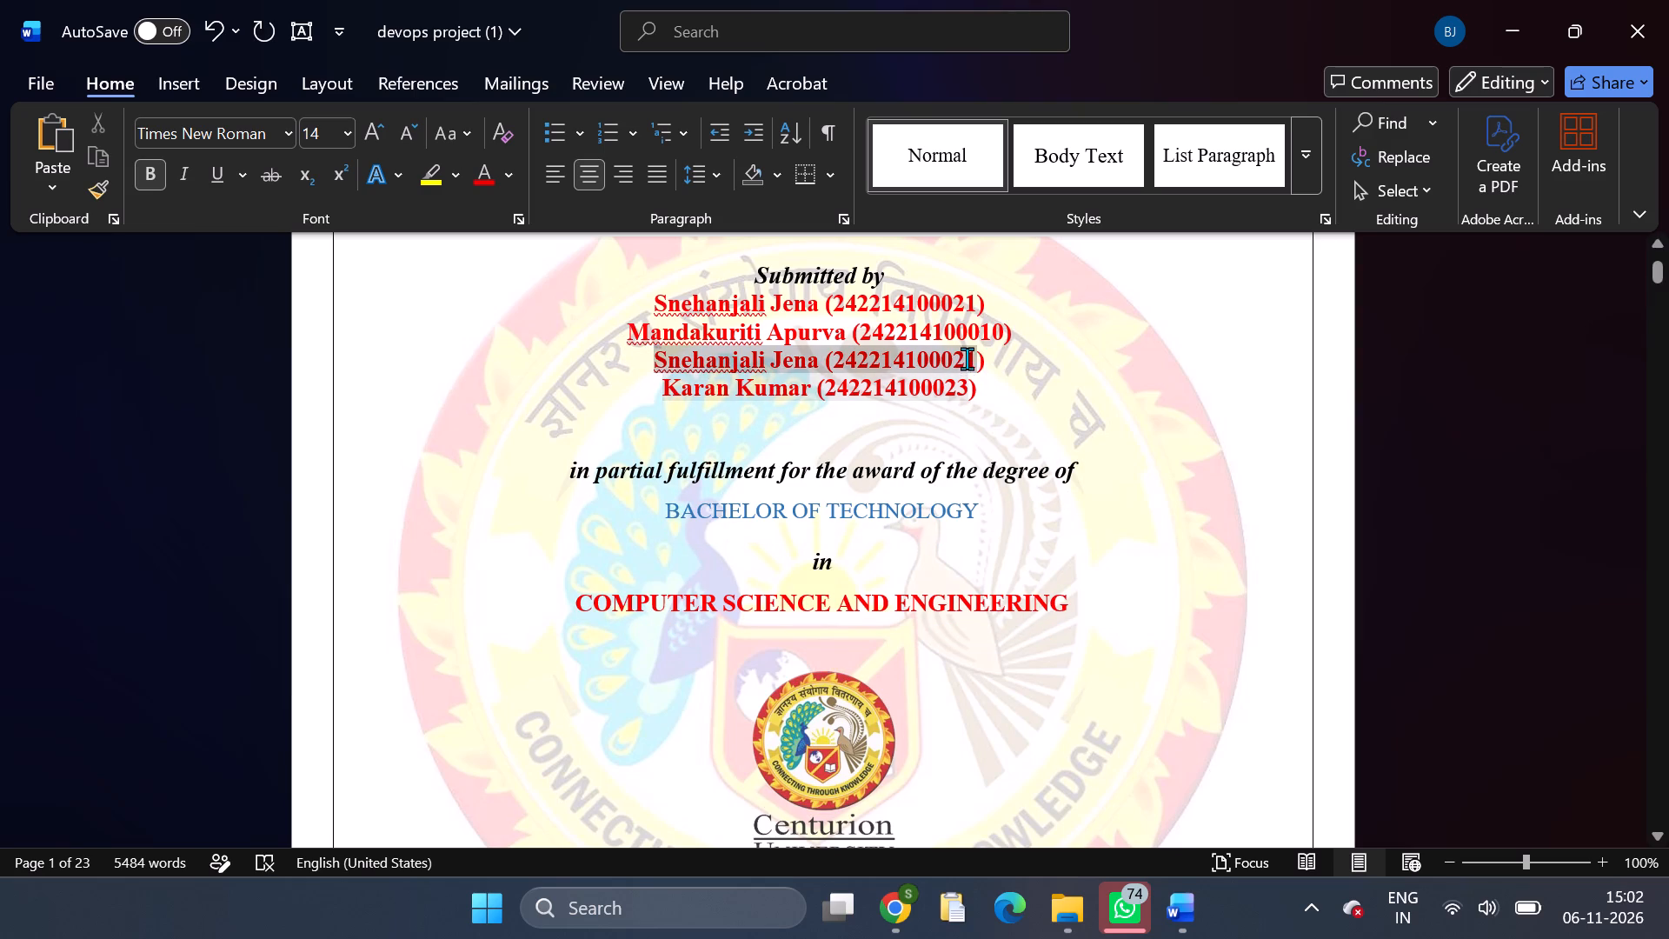
drag(967, 359, 985, 364)
key(BackSpace)
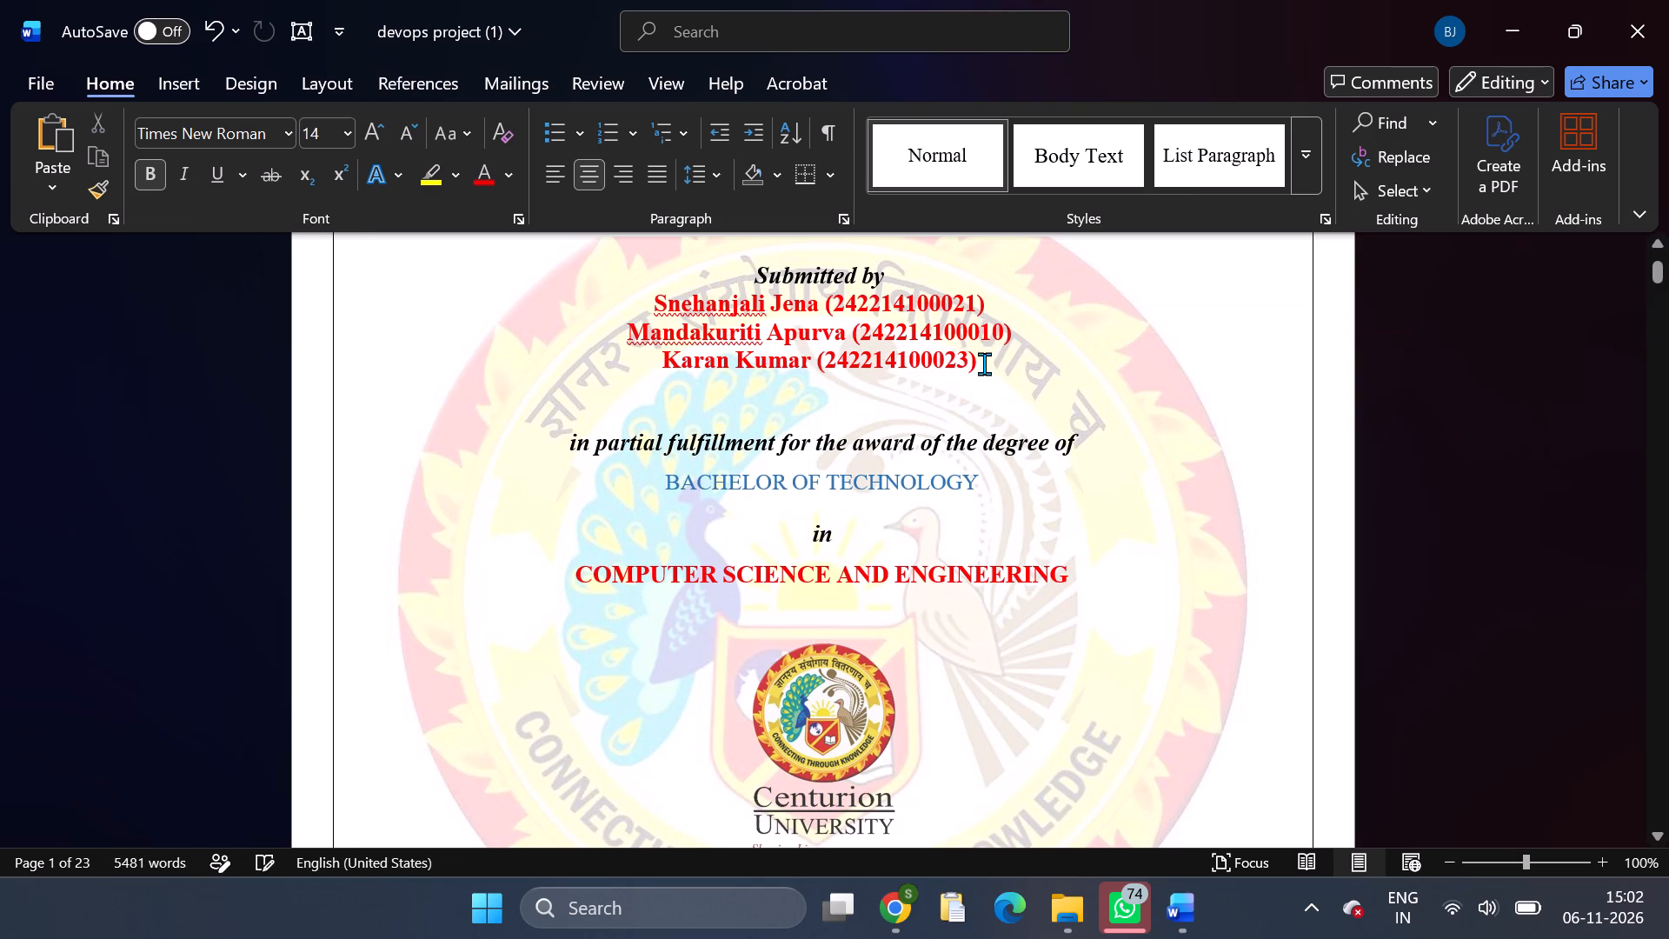
key(shift+Return)
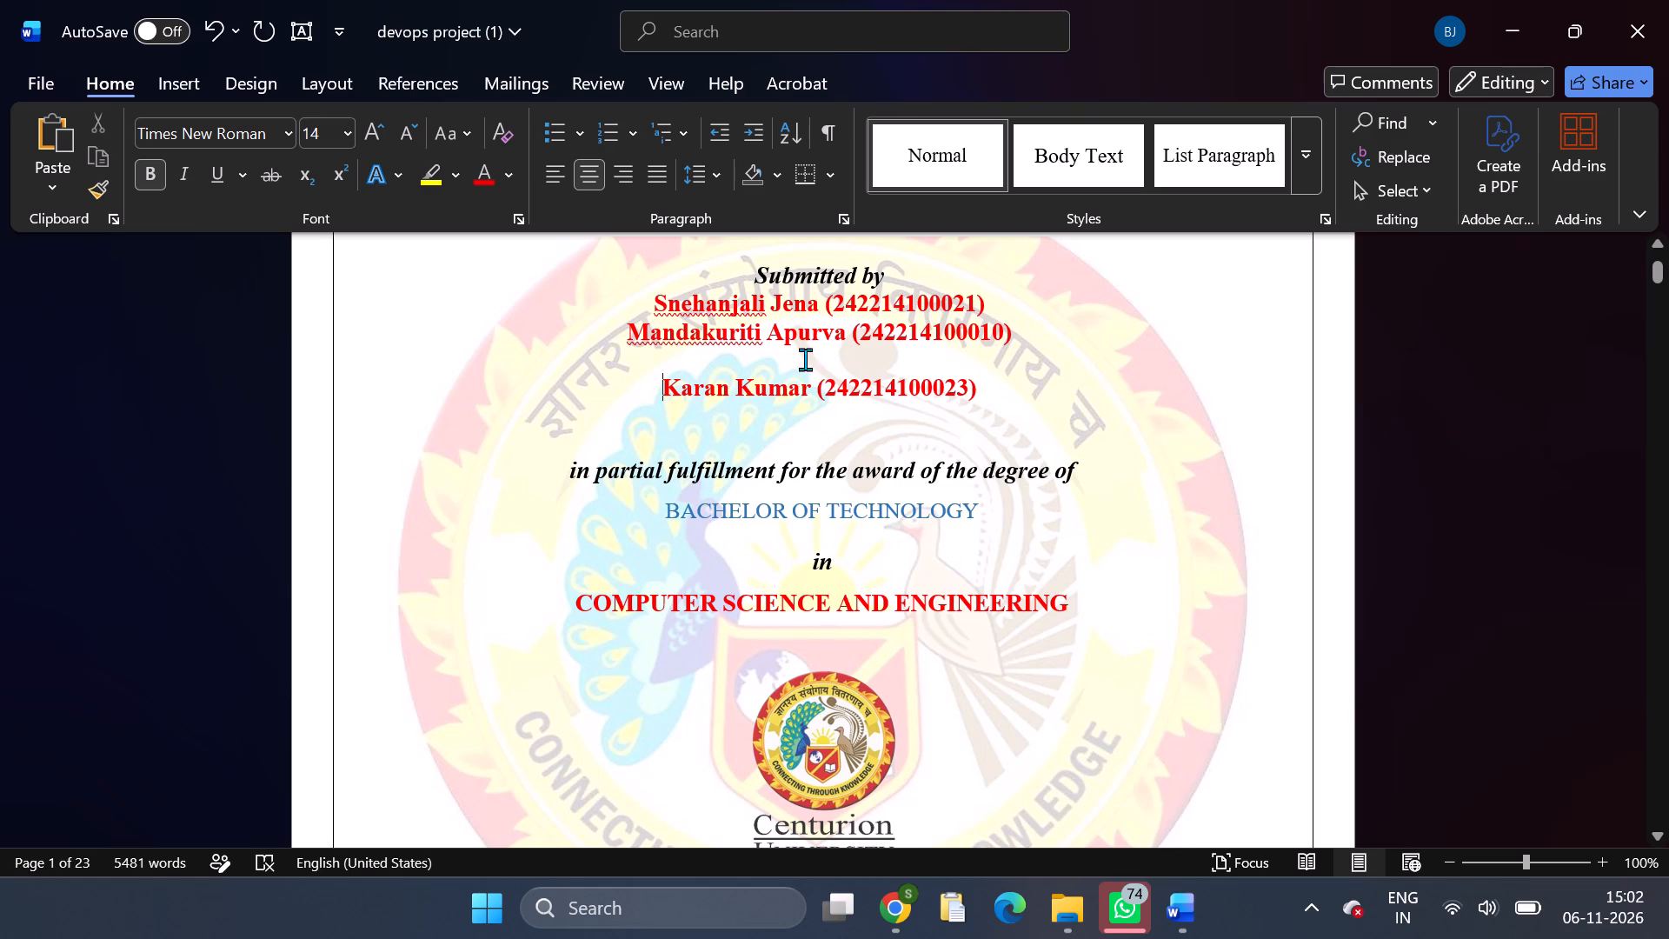
Fill the empty third line of the Submitted by list with the new author's name and bracketed registration number.
click(813, 344)
click(794, 360)
key(super+v)
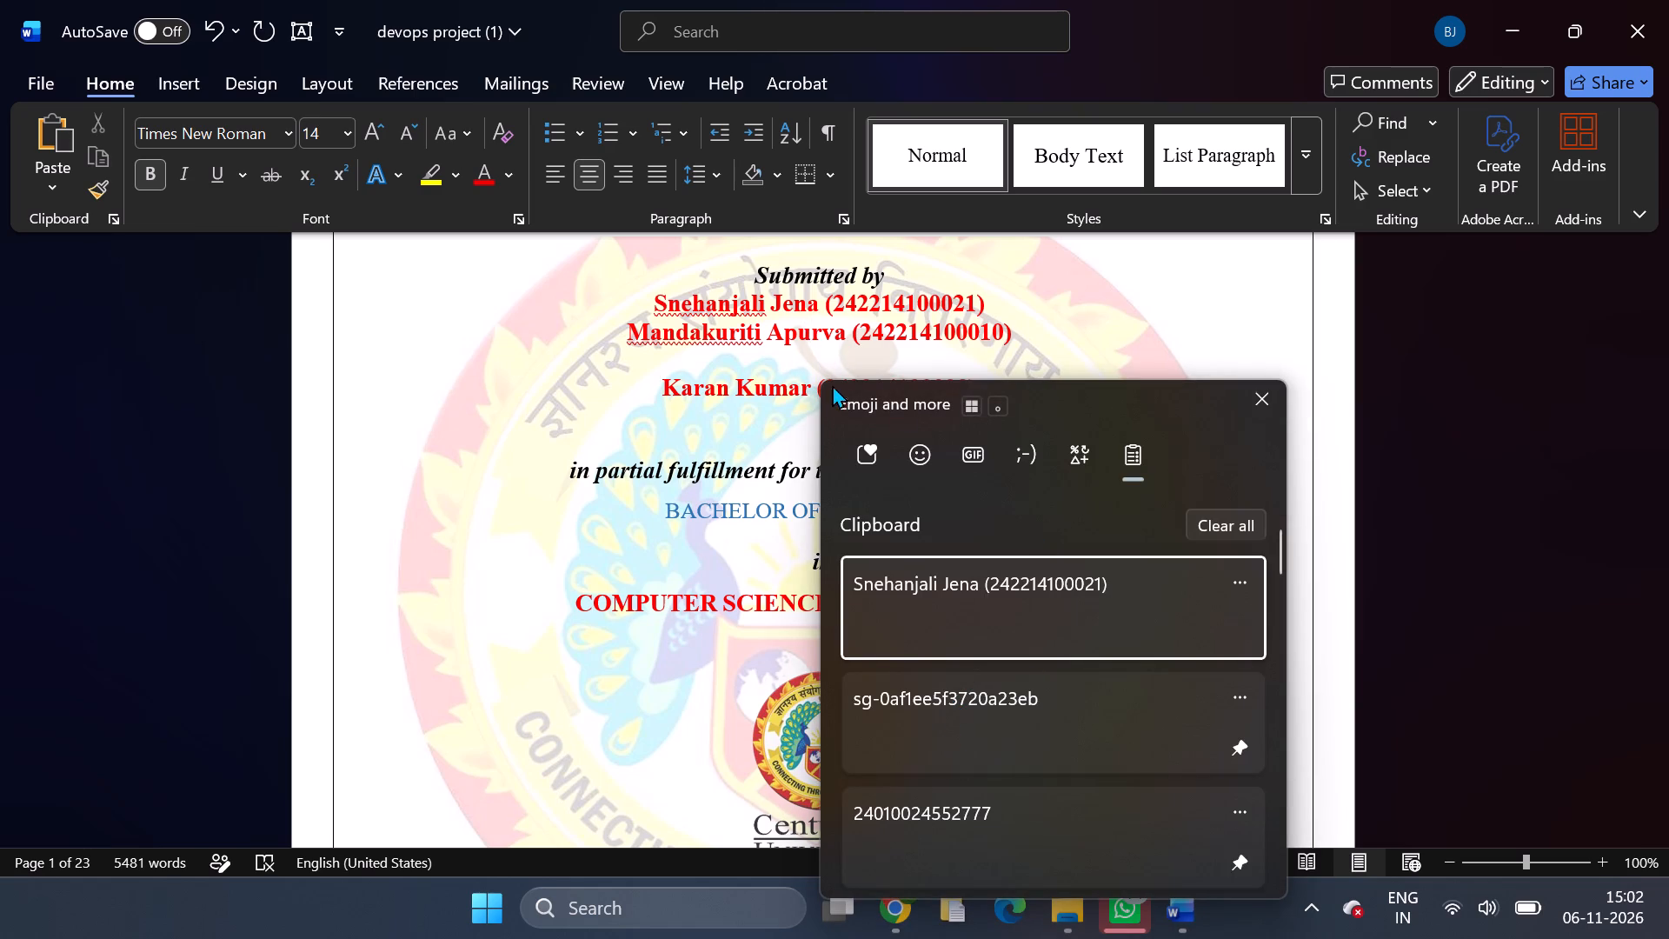
click(768, 361)
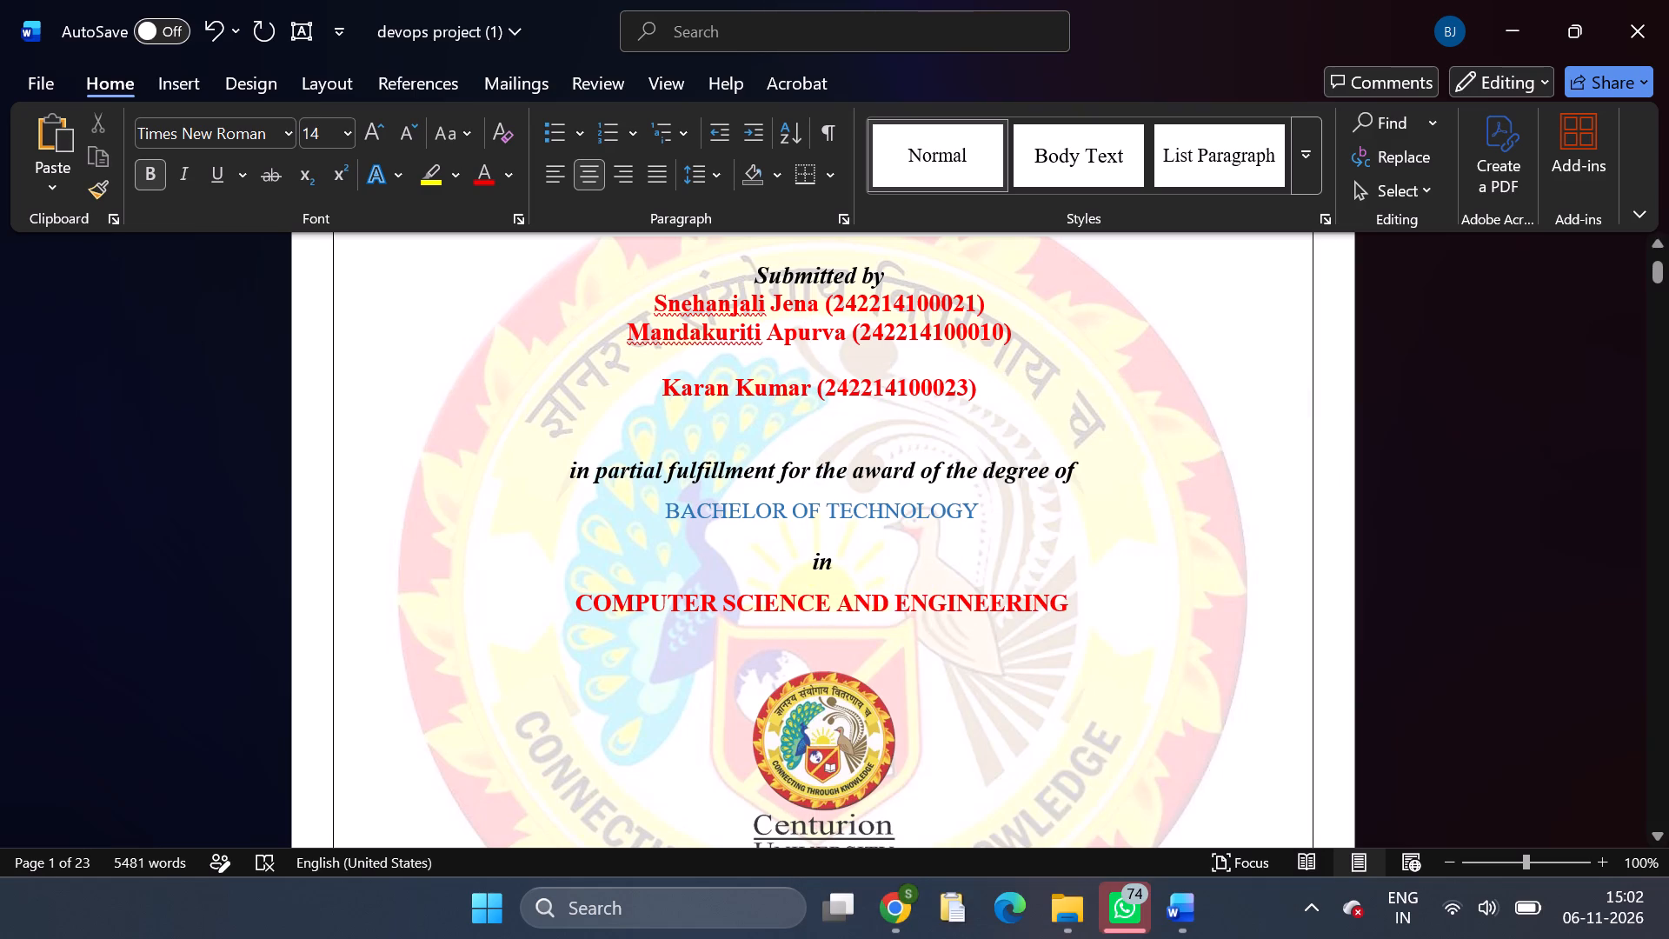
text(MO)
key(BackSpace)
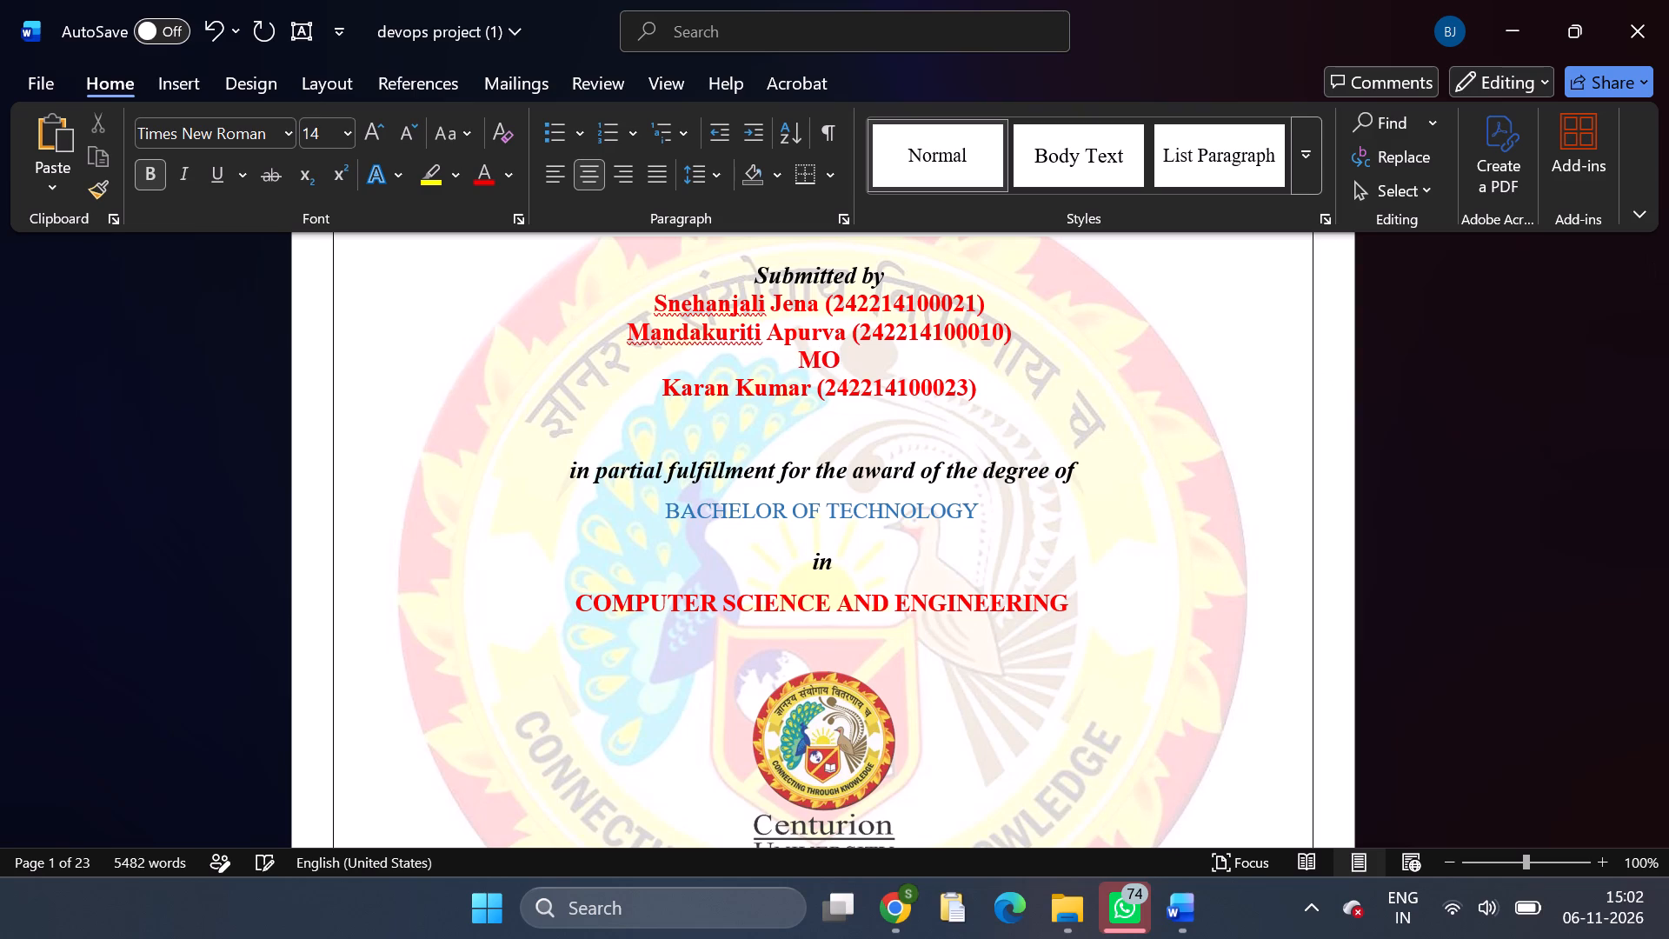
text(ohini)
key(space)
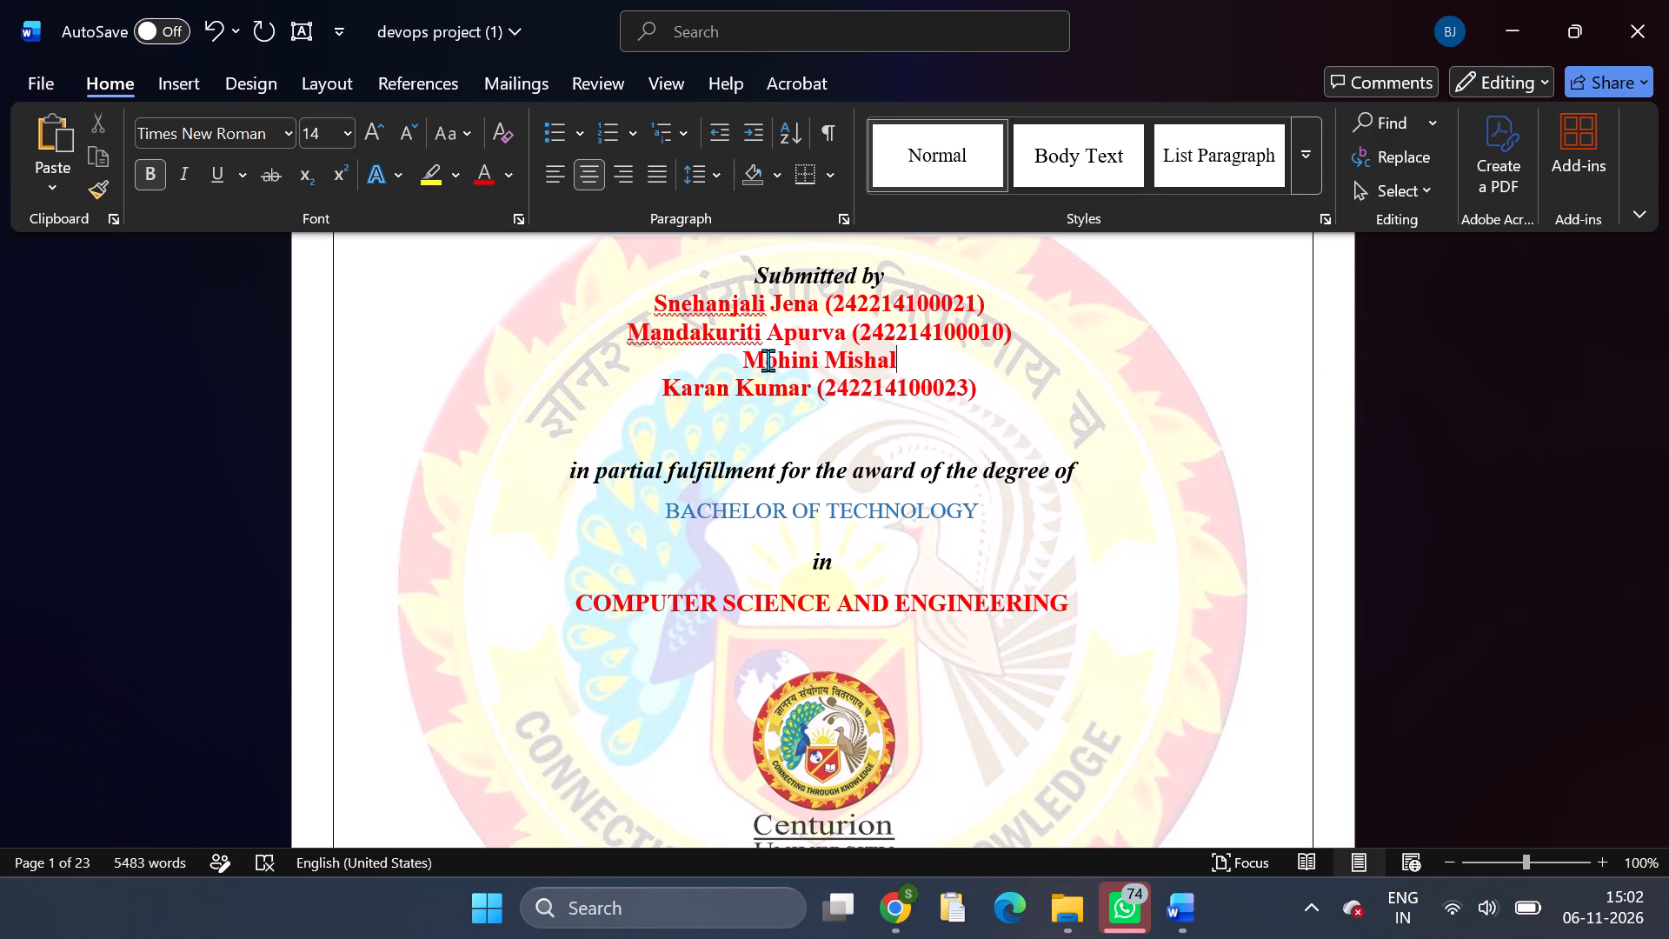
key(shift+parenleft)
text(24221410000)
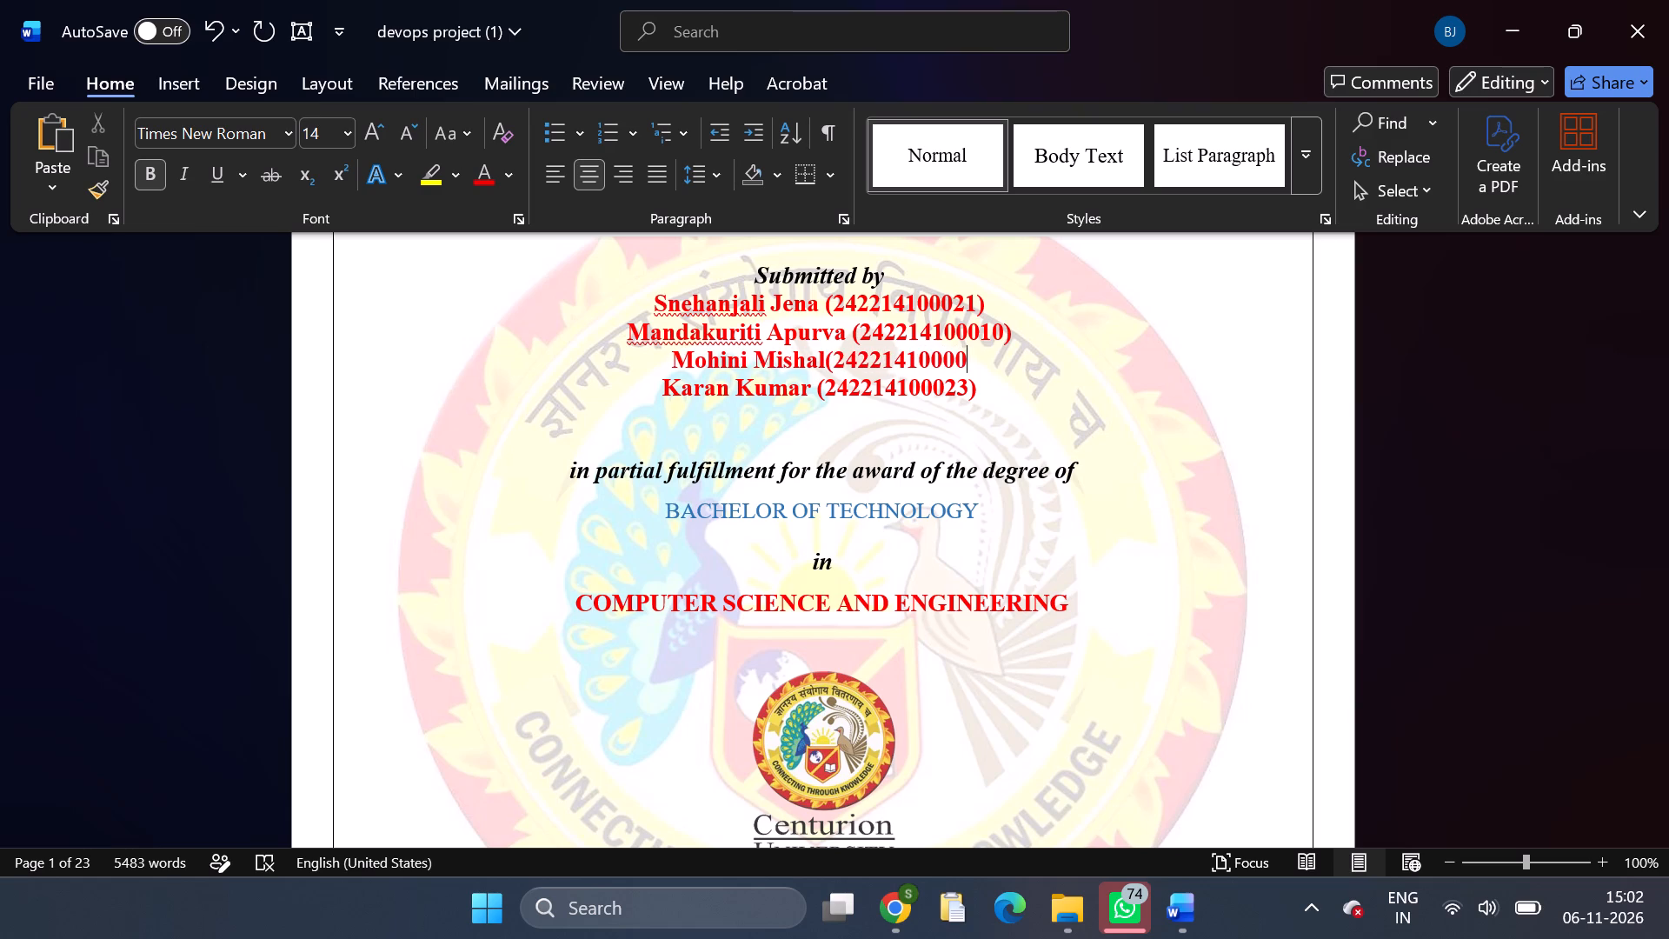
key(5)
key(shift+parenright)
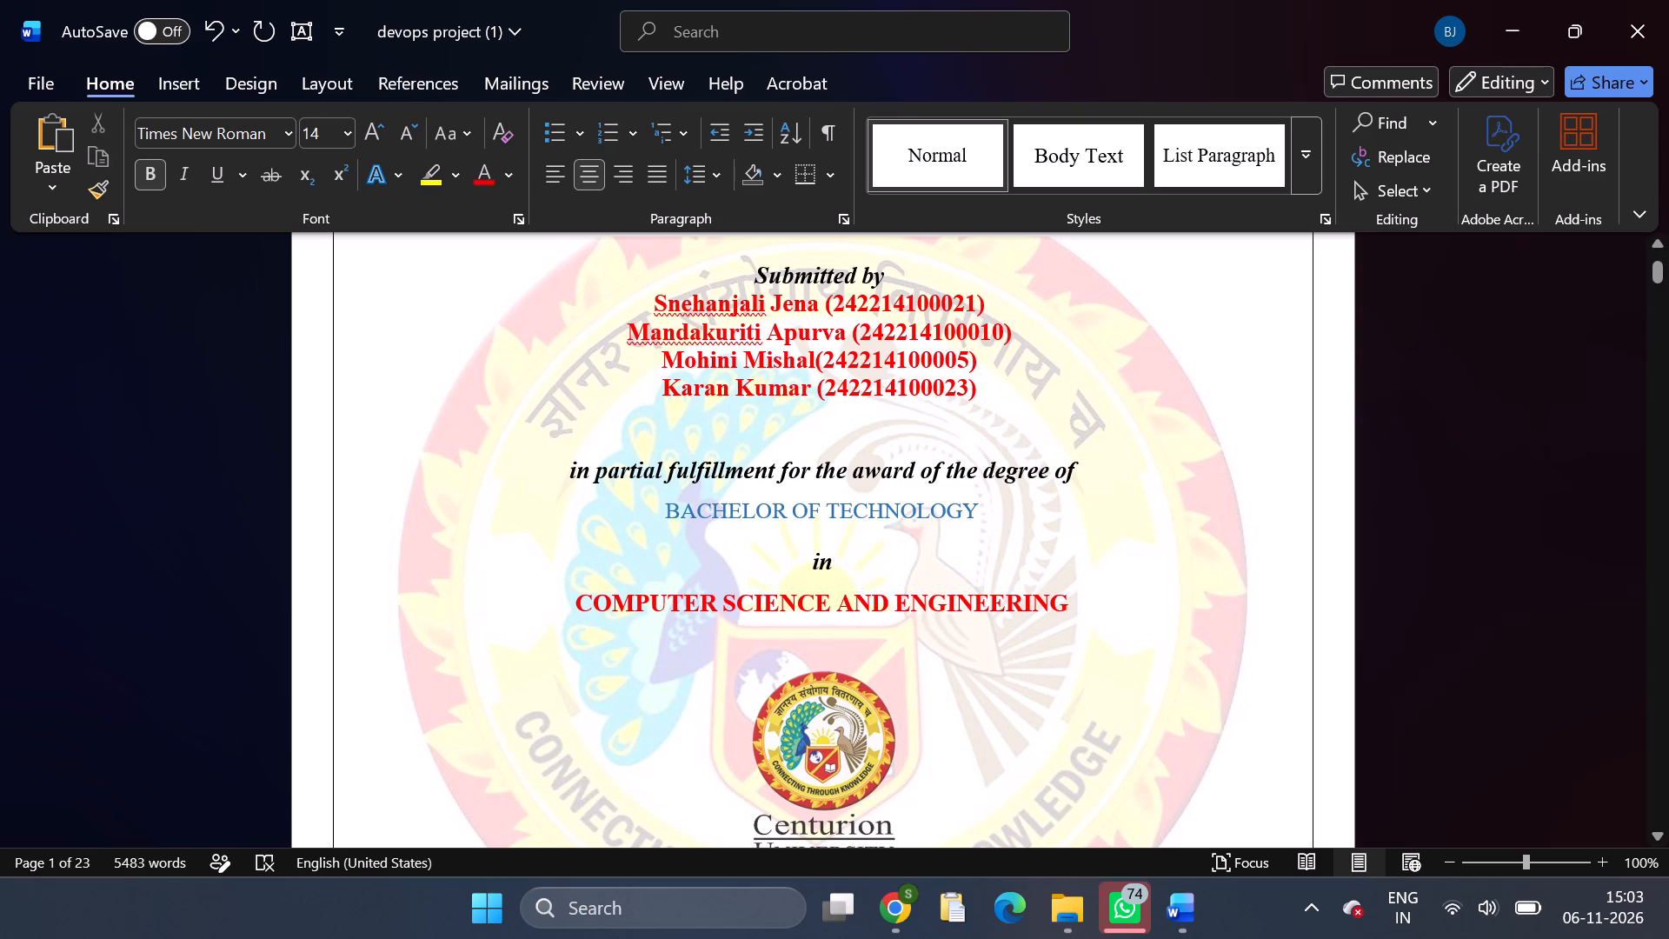
Replace the student name in the Bonafide Certificate paragraph with the full name of the first author listed on the title page.
scroll(854, 508, down, 1)
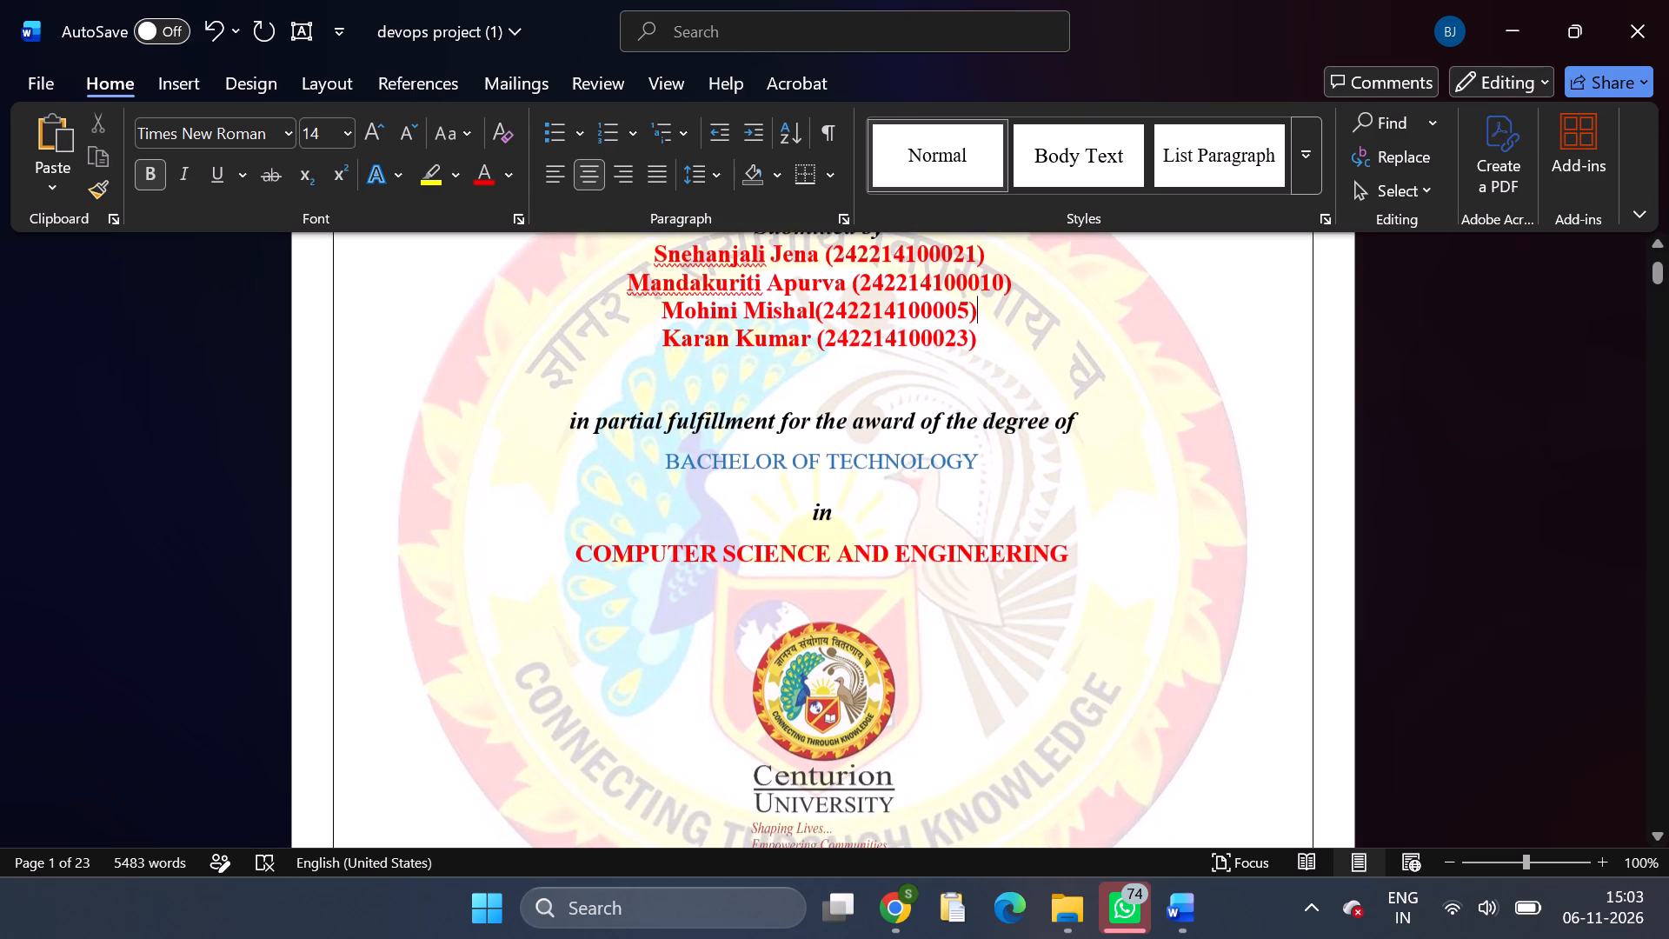
scroll(854, 508, down, 2)
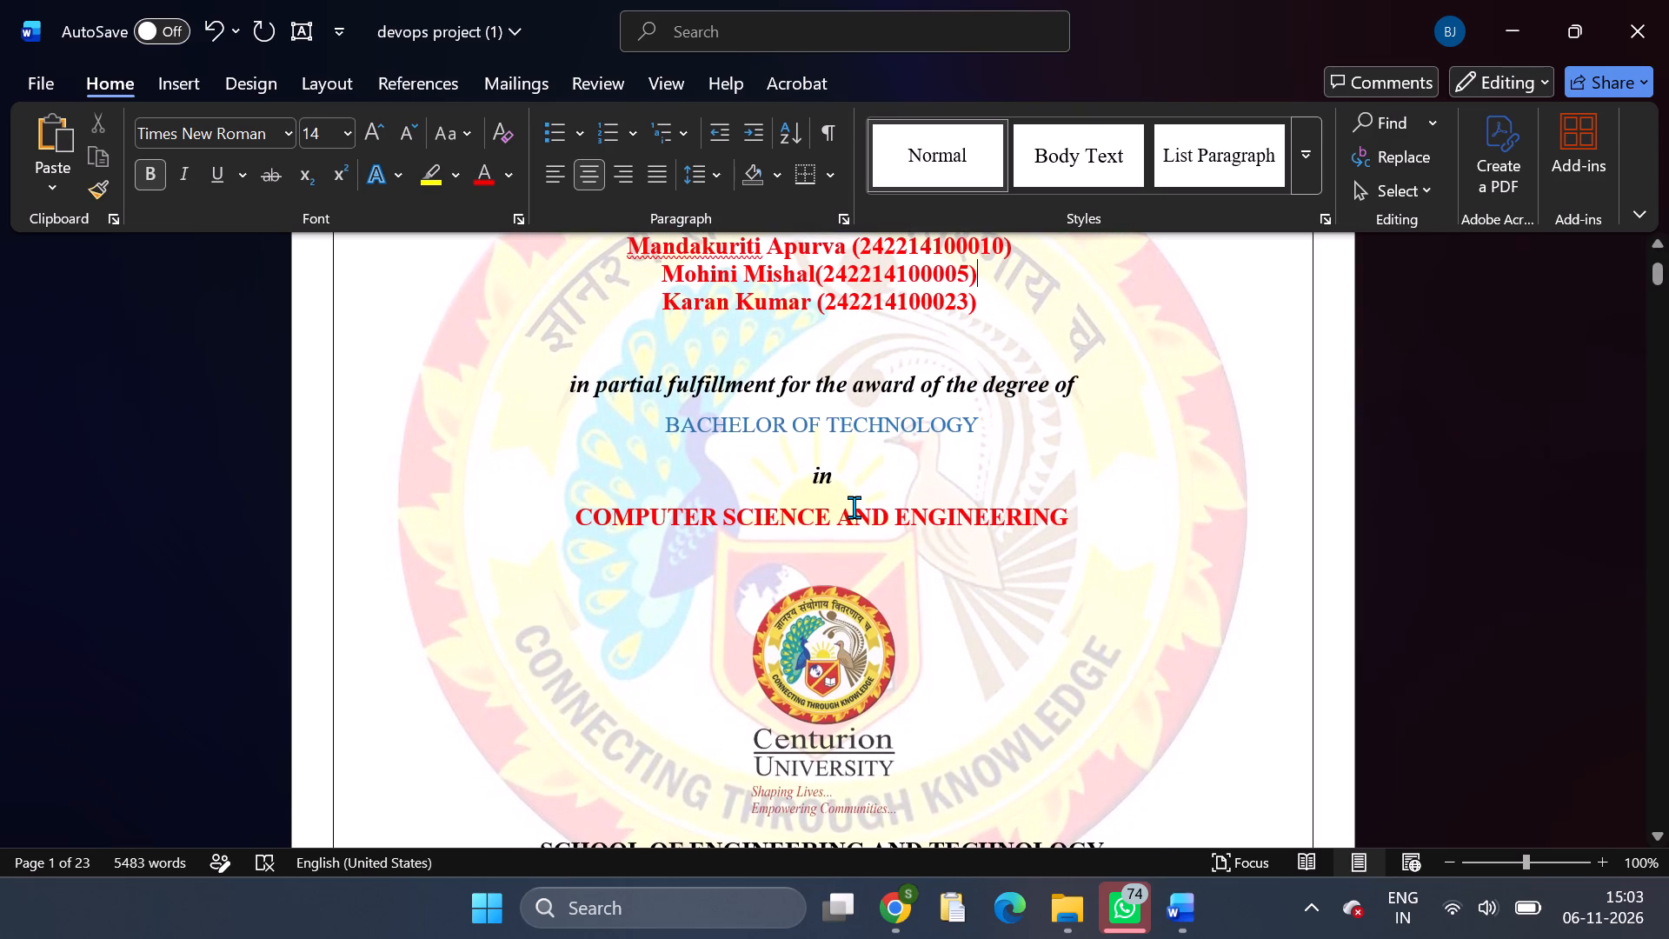
scroll(854, 508, down, 2)
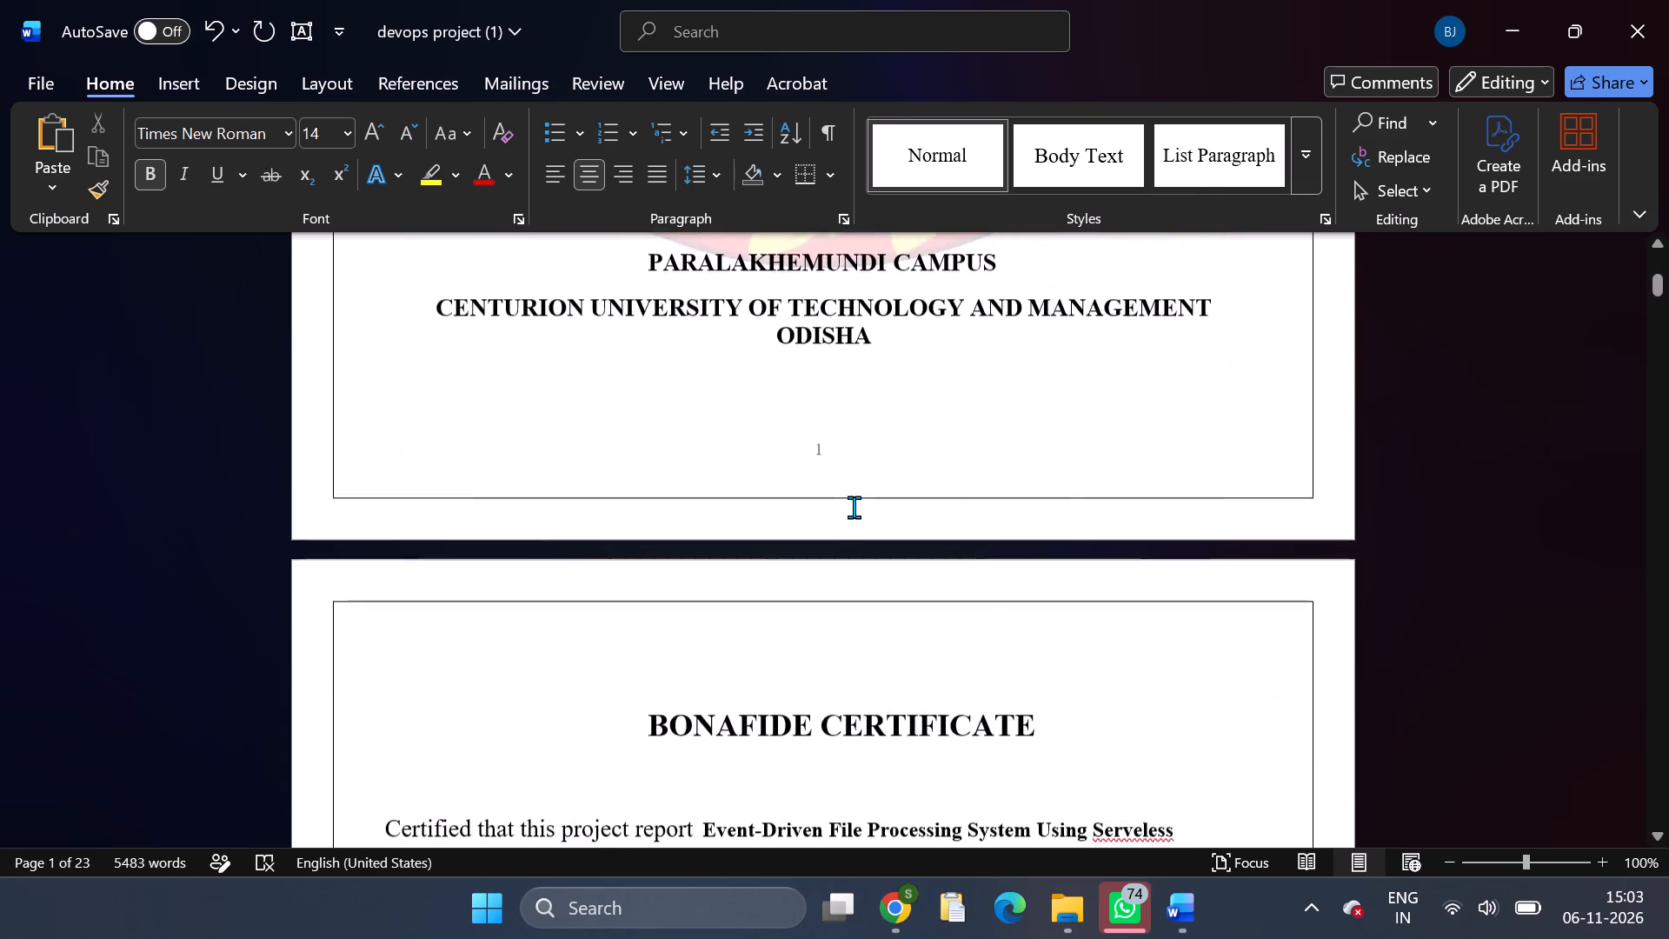
scroll(854, 508, down, 1)
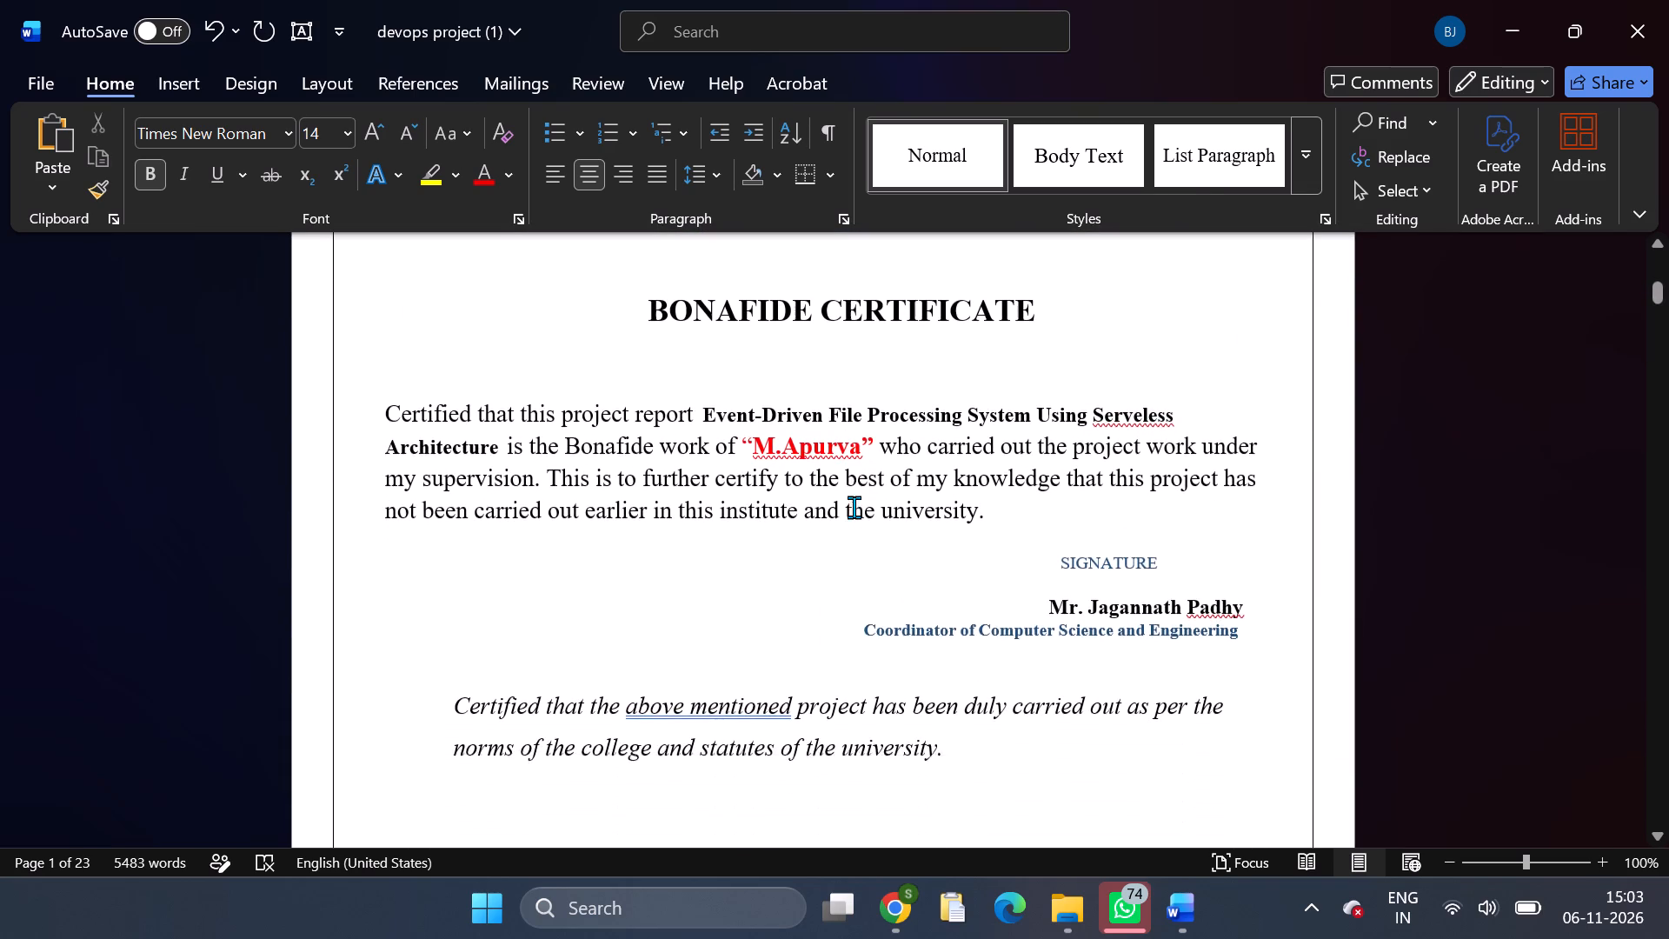
scroll(854, 508, down, 1)
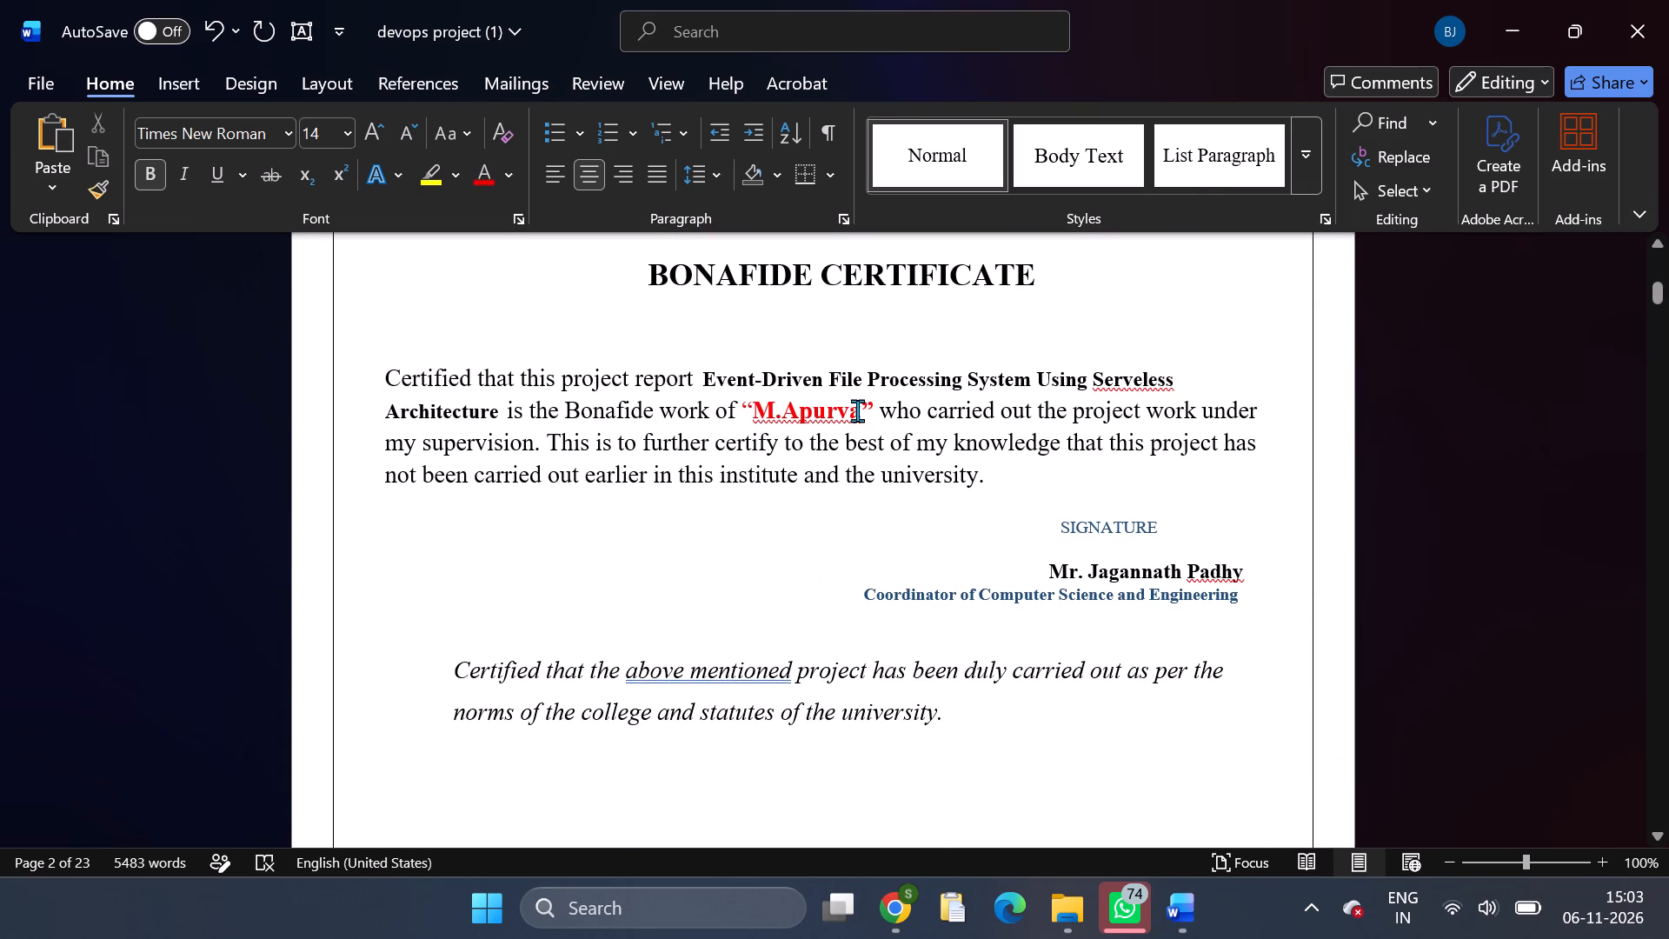
click(861, 415)
key(BackSpace)
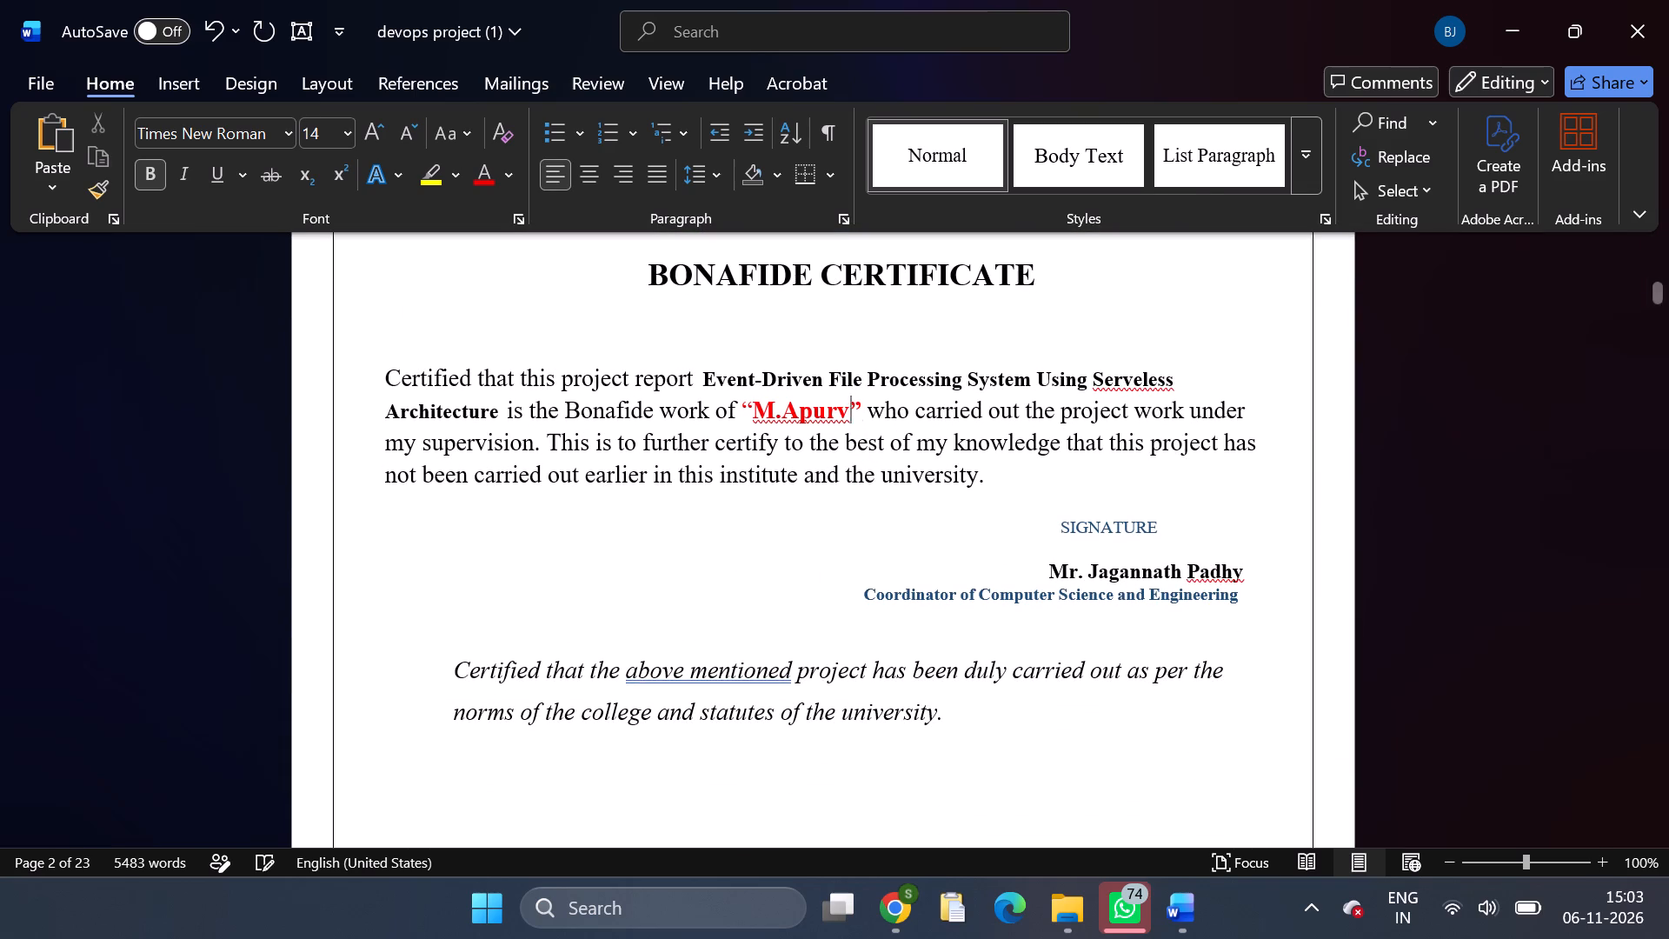
key(BackSpace)
key(BackSpace)
key(BackSpace)
key(BackSpace)
key(BackSpace)
key(BackSpace)
key(BackSpace)
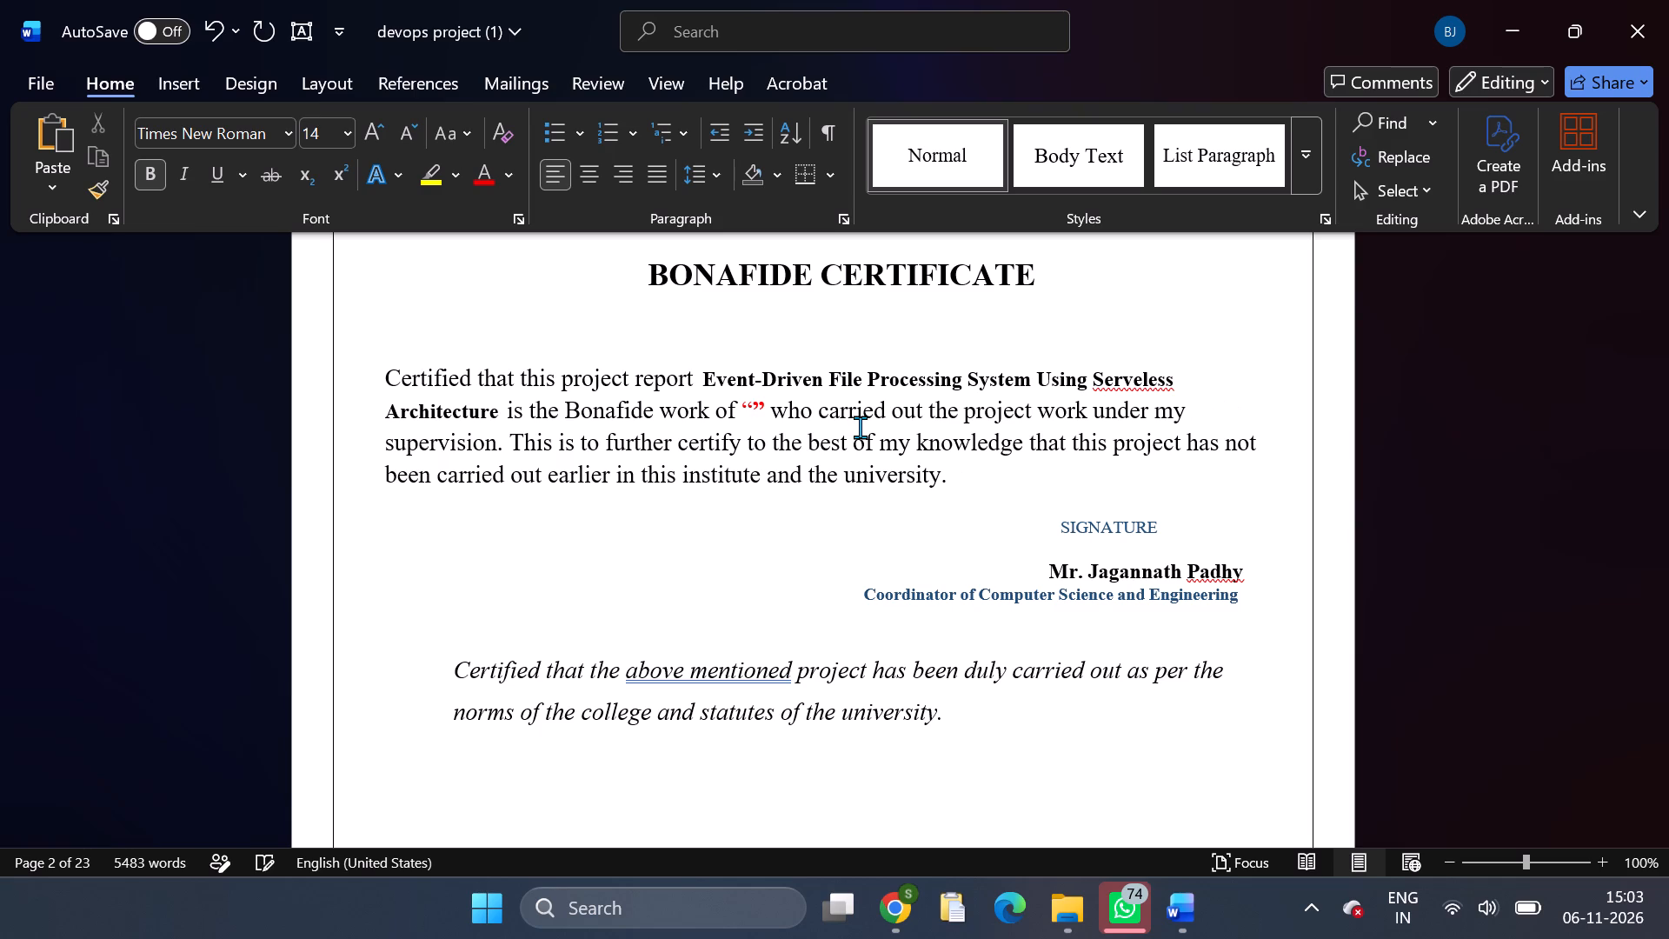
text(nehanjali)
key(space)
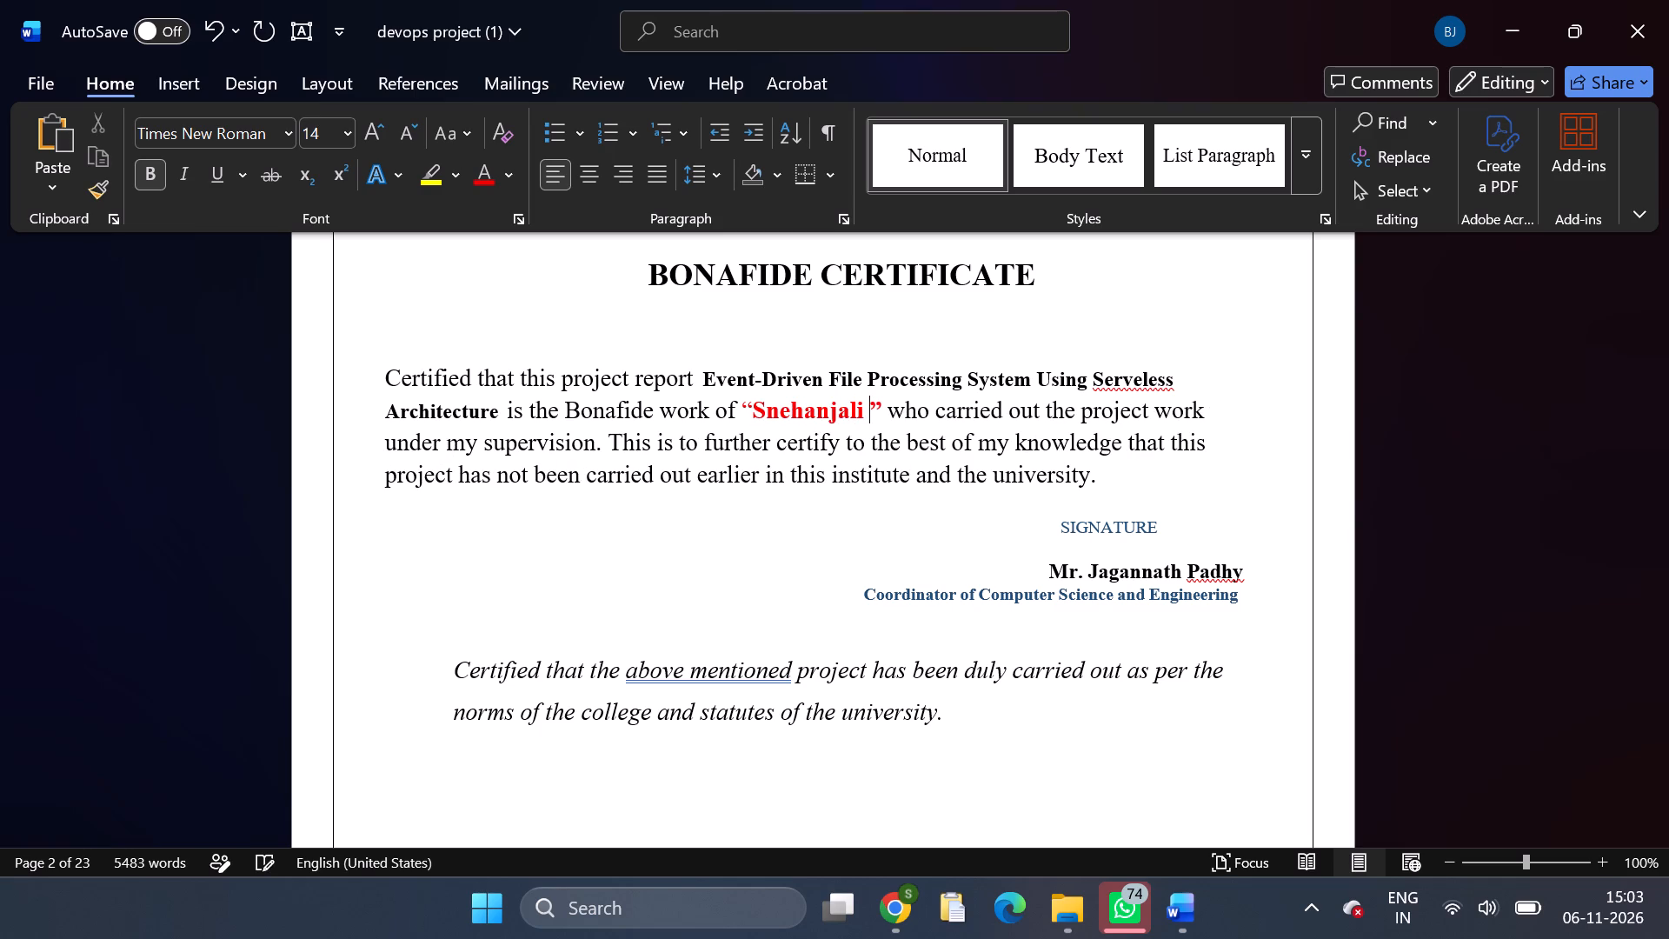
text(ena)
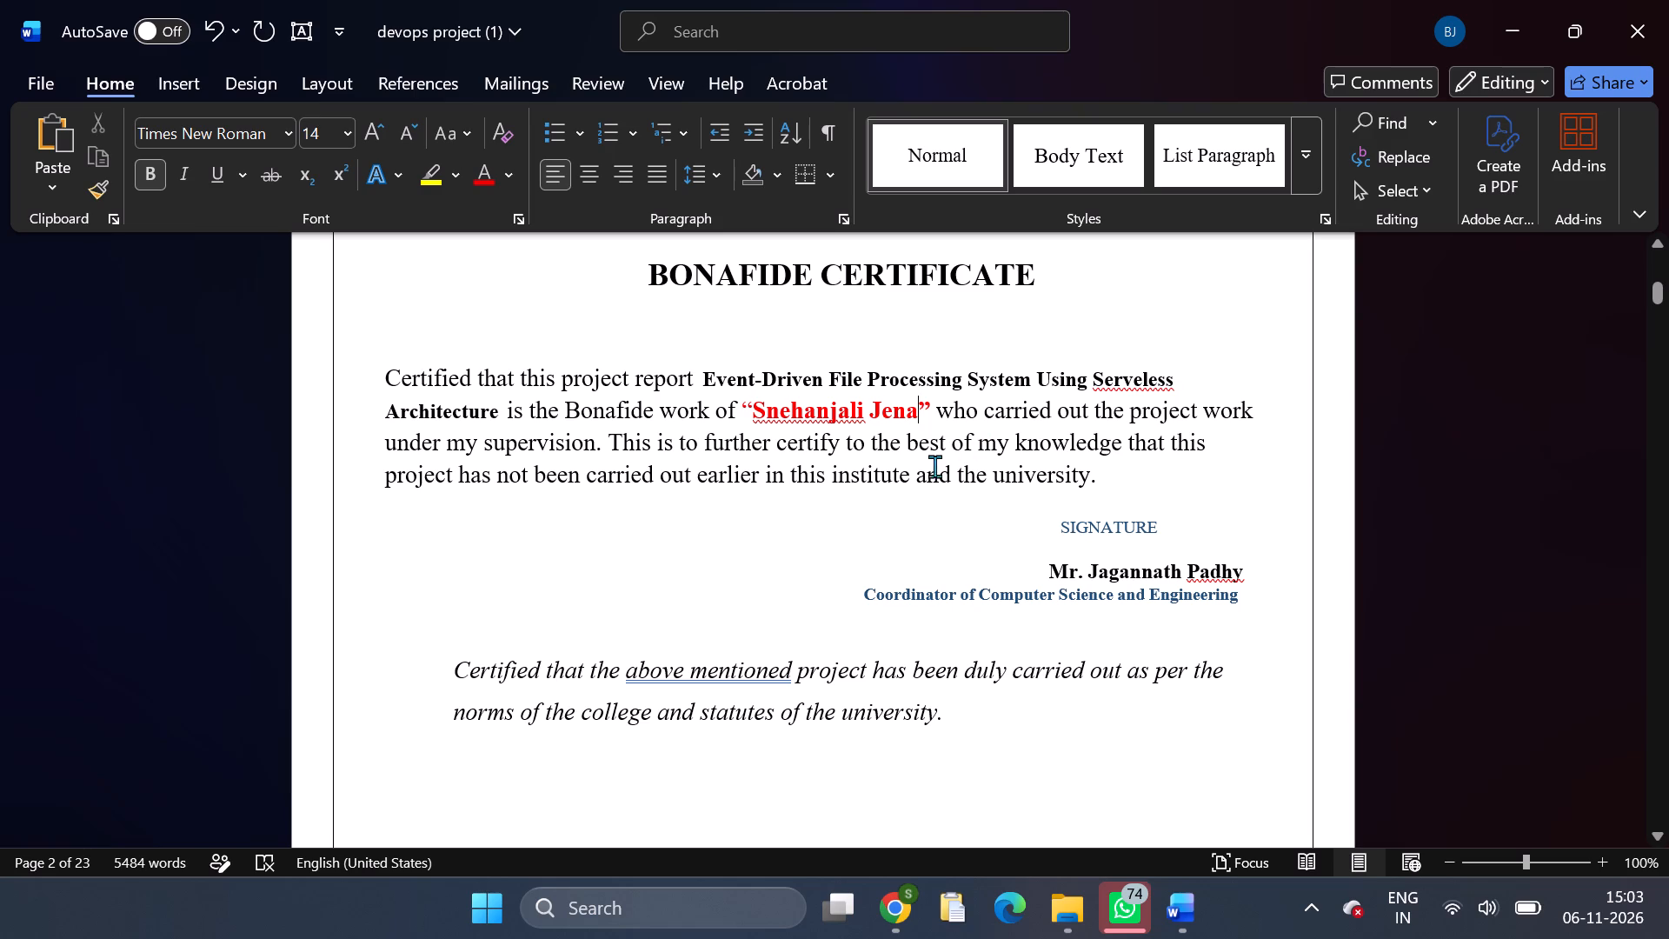
Replace the student name in the Declaration paragraph with the full name of the first author listed on the title page.
scroll(934, 470, down, 1)
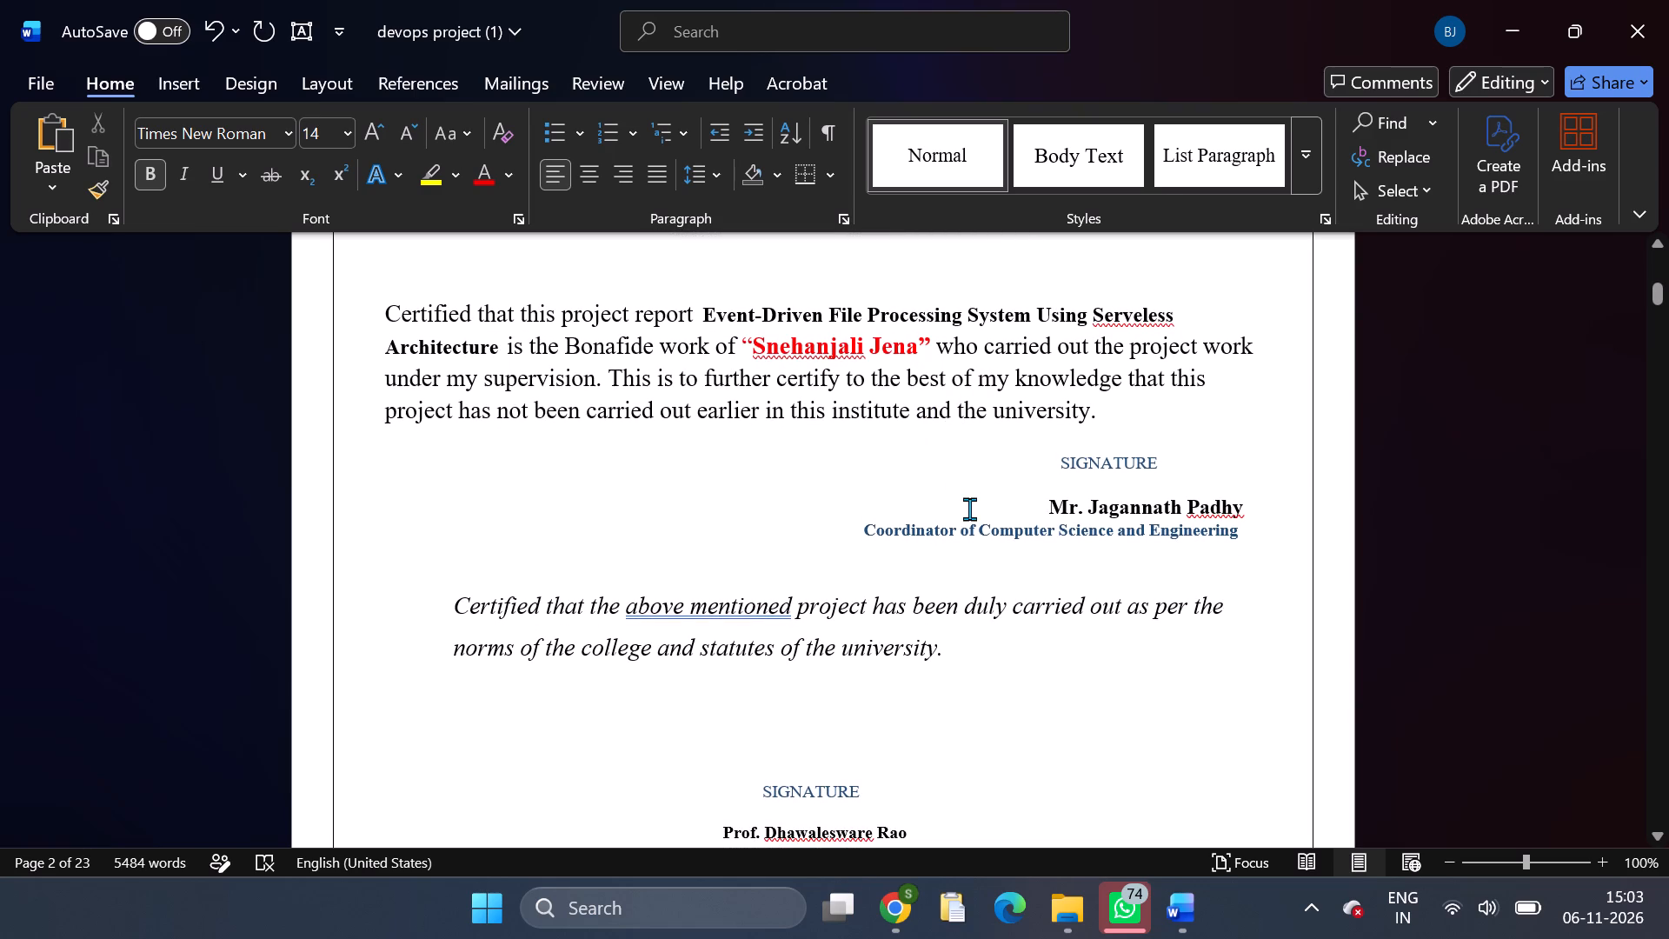
scroll(970, 509, down, 2)
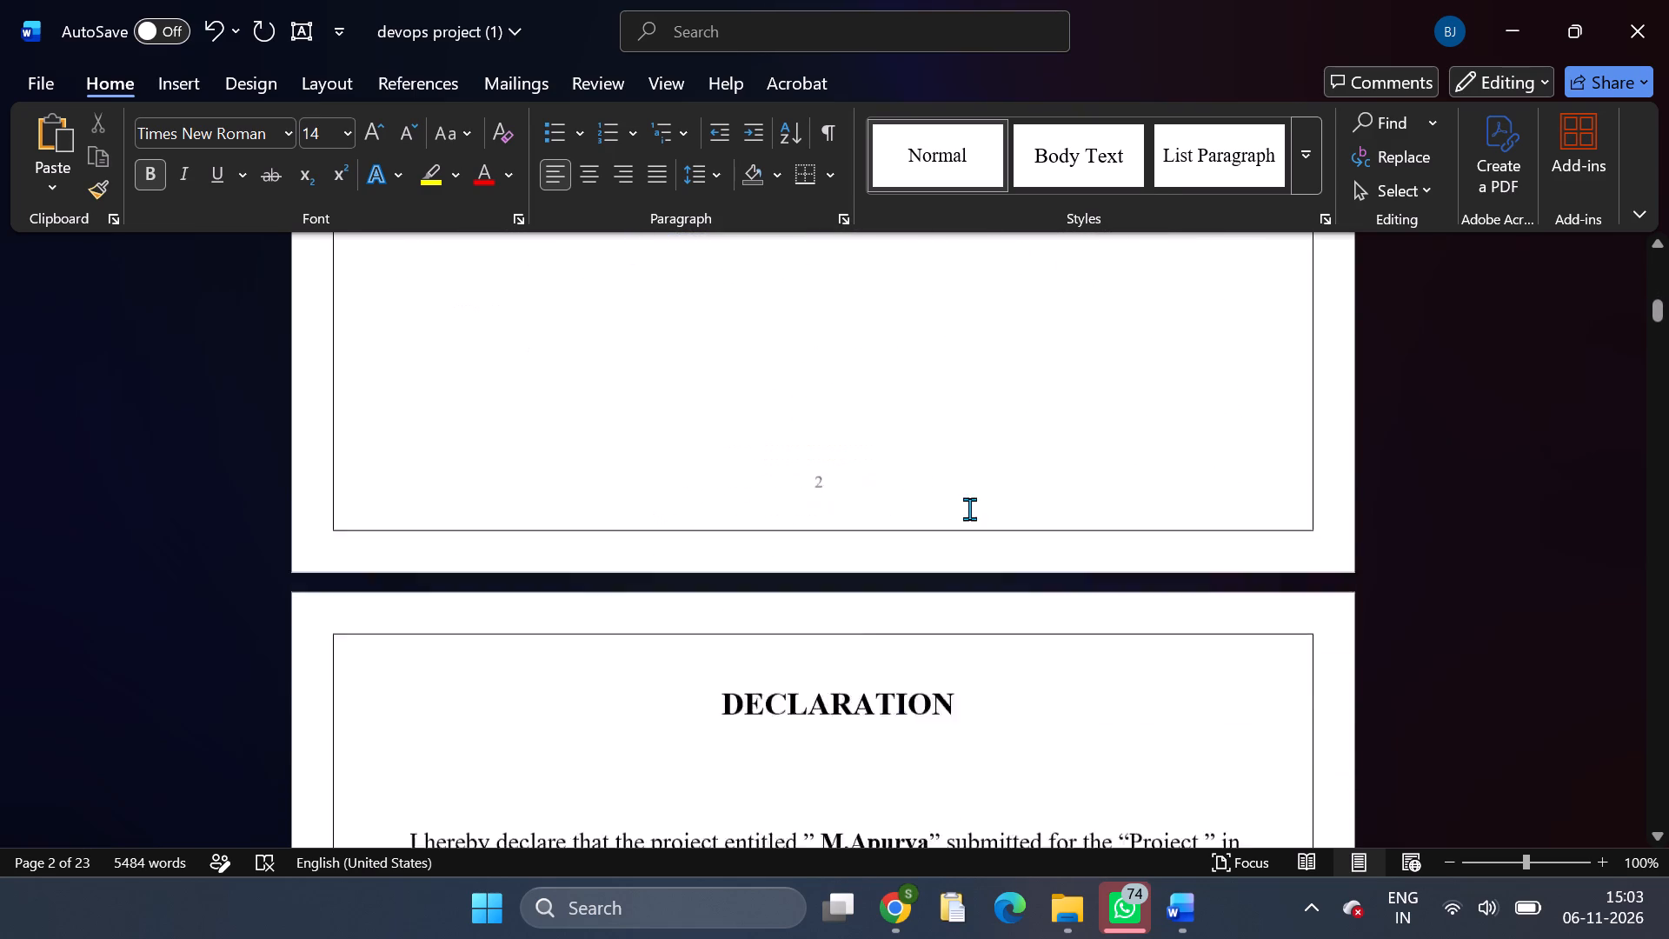
scroll(970, 509, down, 1)
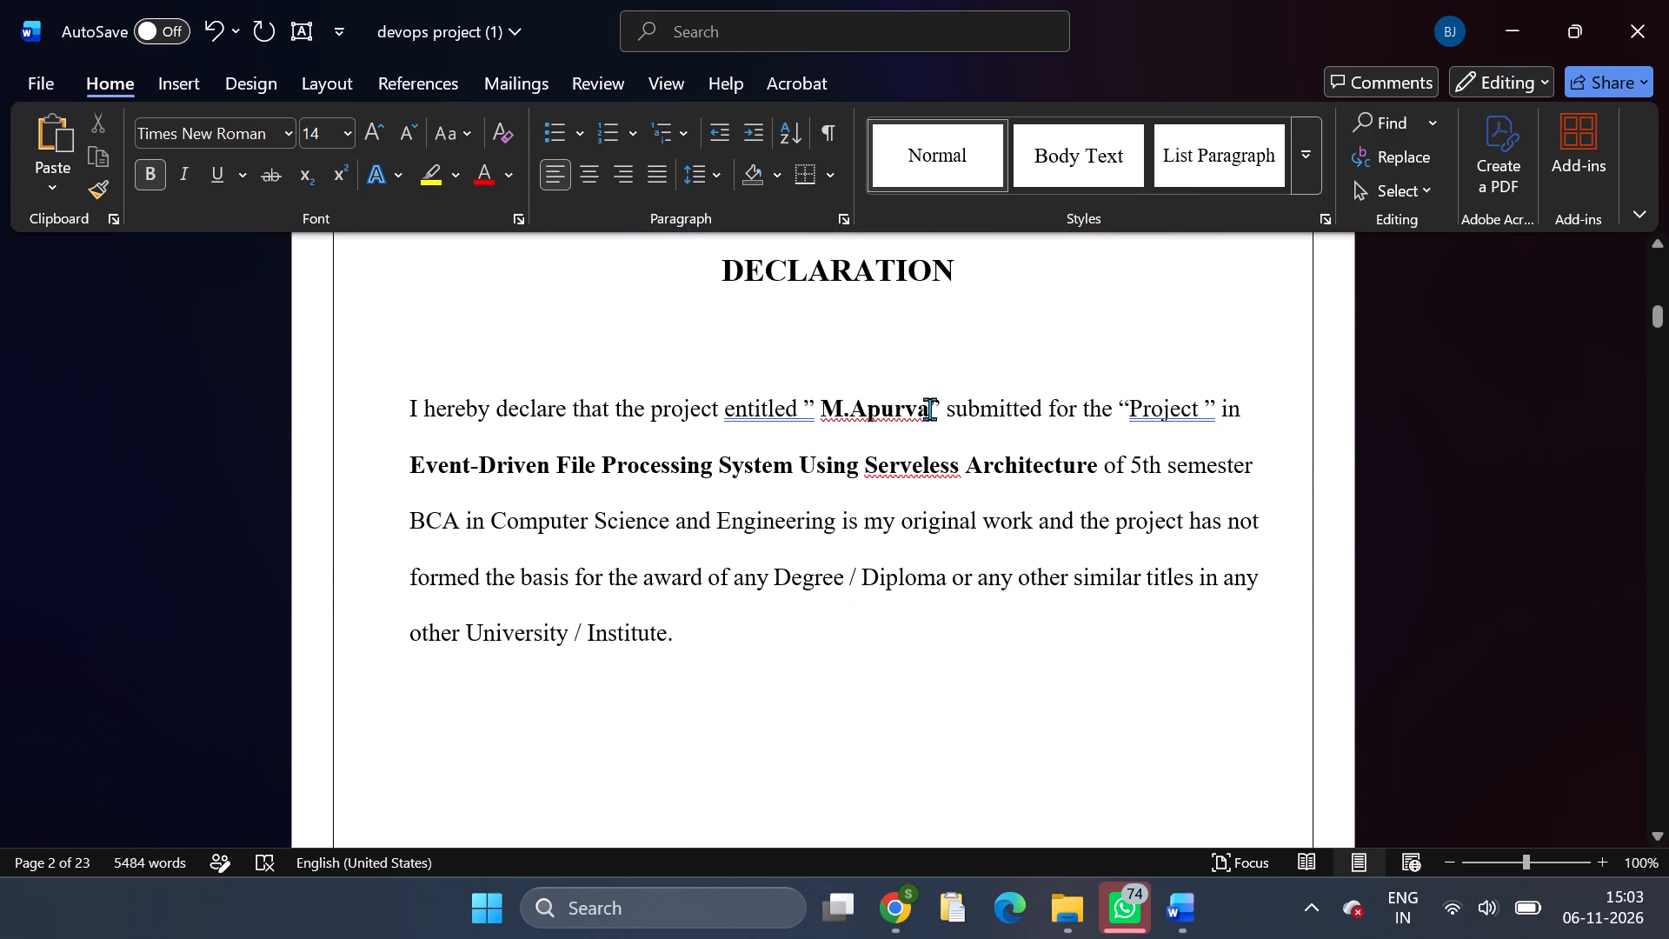
click(929, 410)
key(BackSpace)
key(BackSpace)
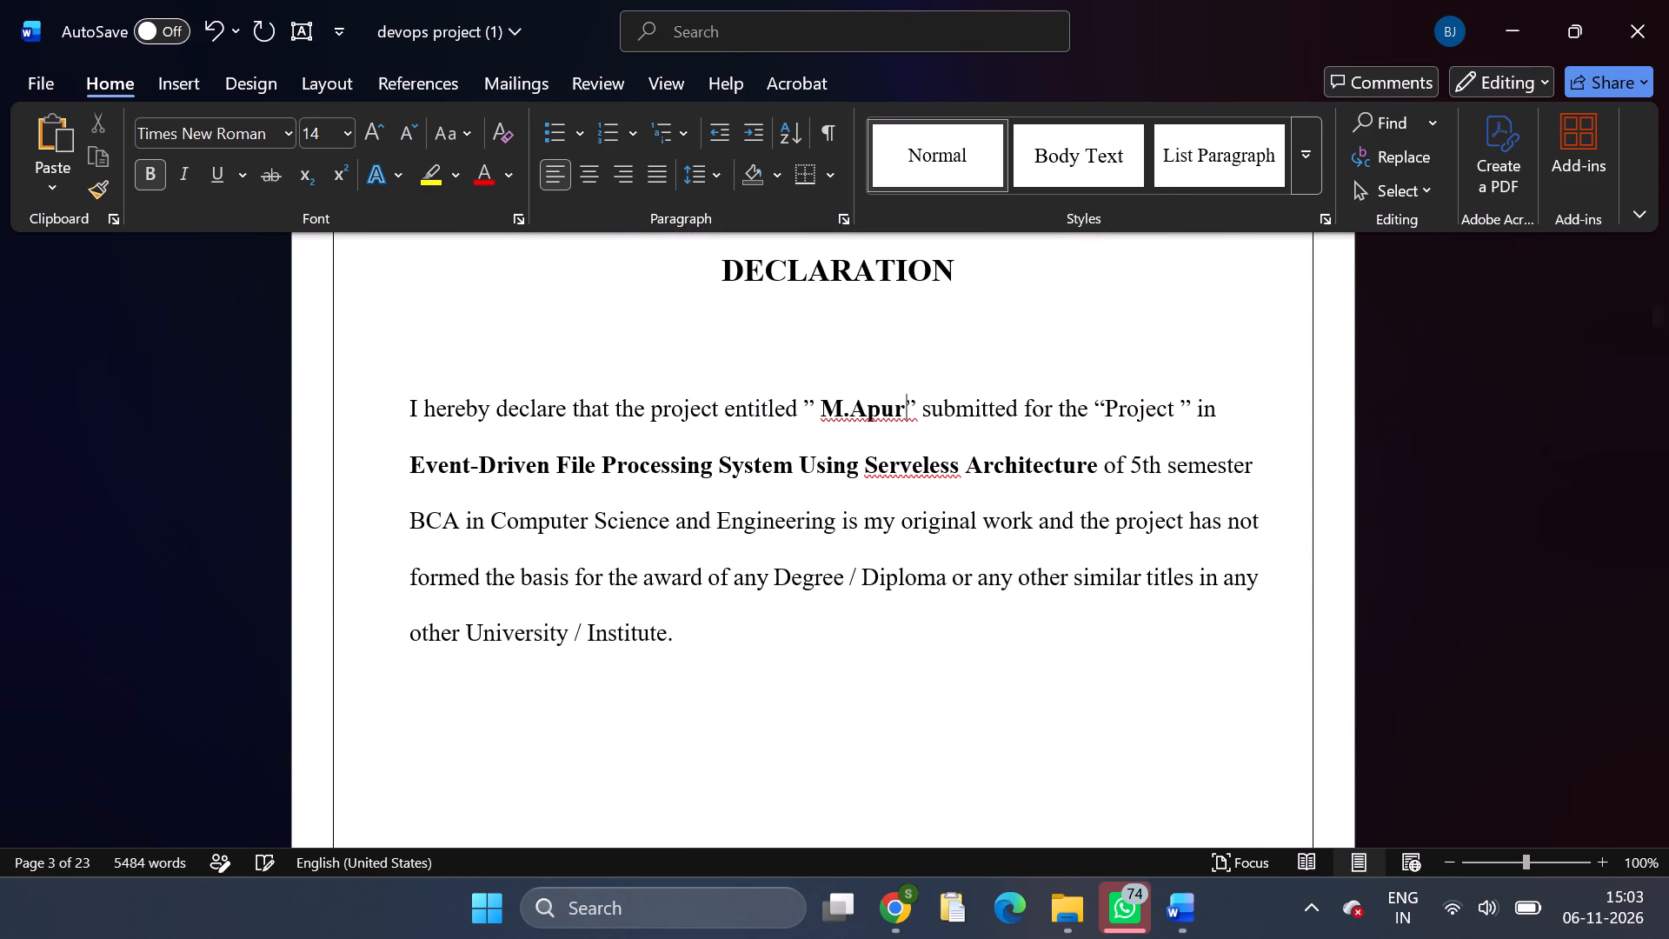
key(BackSpace)
key(BackSpace)
key(BackSpace)
key(BackSpace)
key(BackSpace)
key(BackSpace)
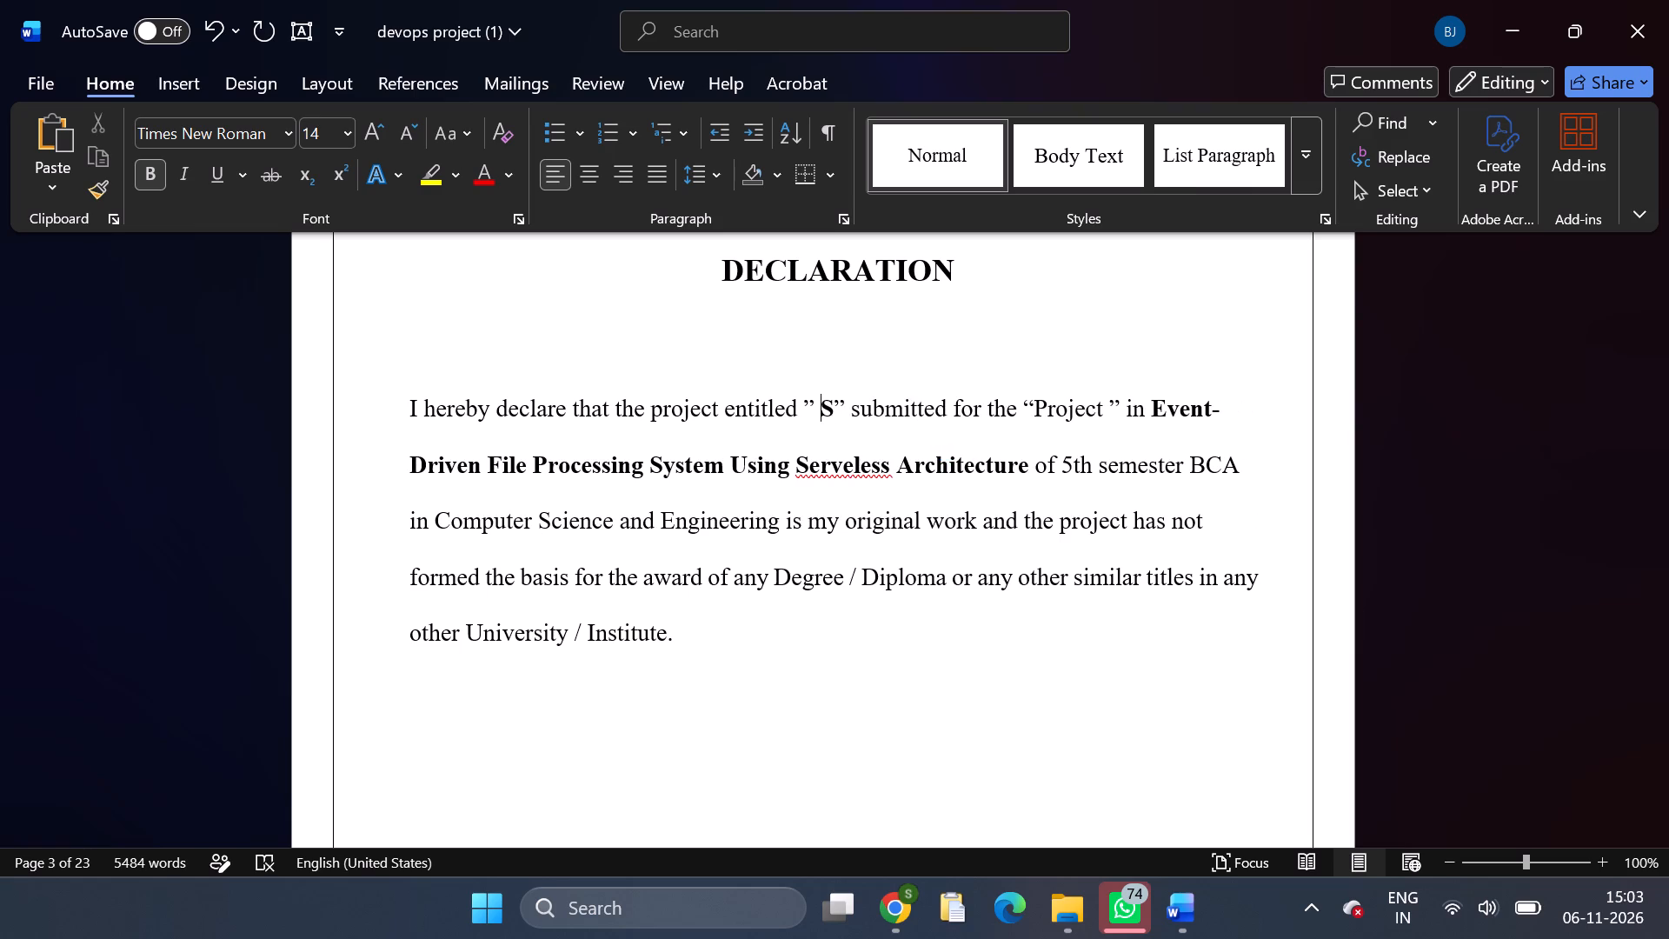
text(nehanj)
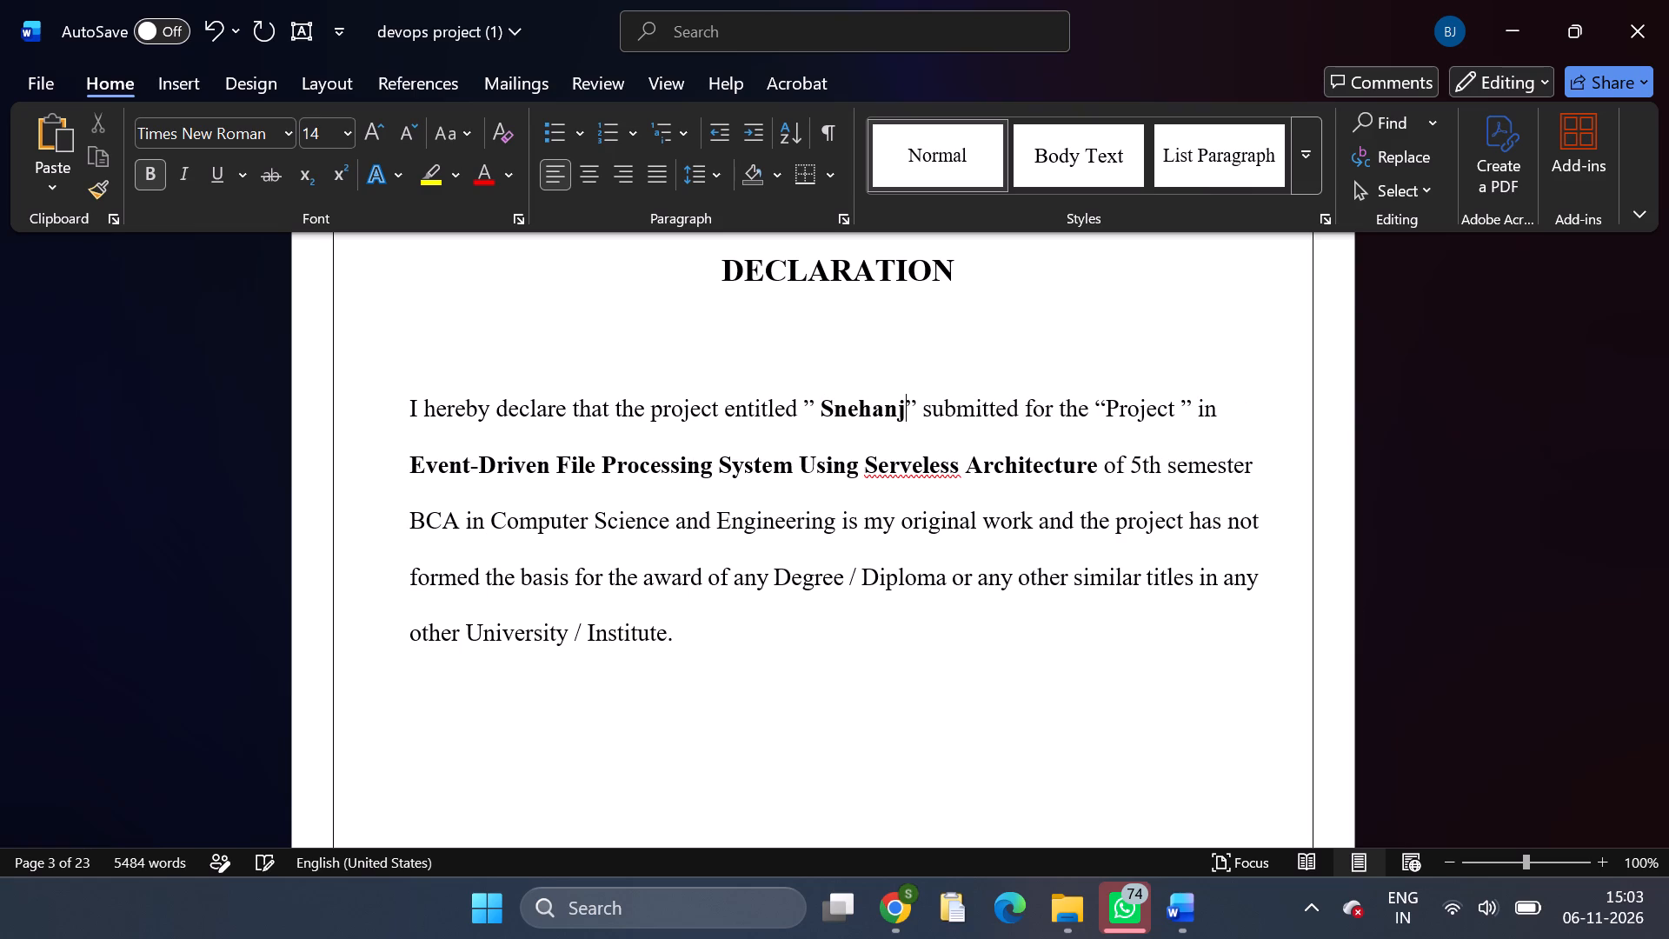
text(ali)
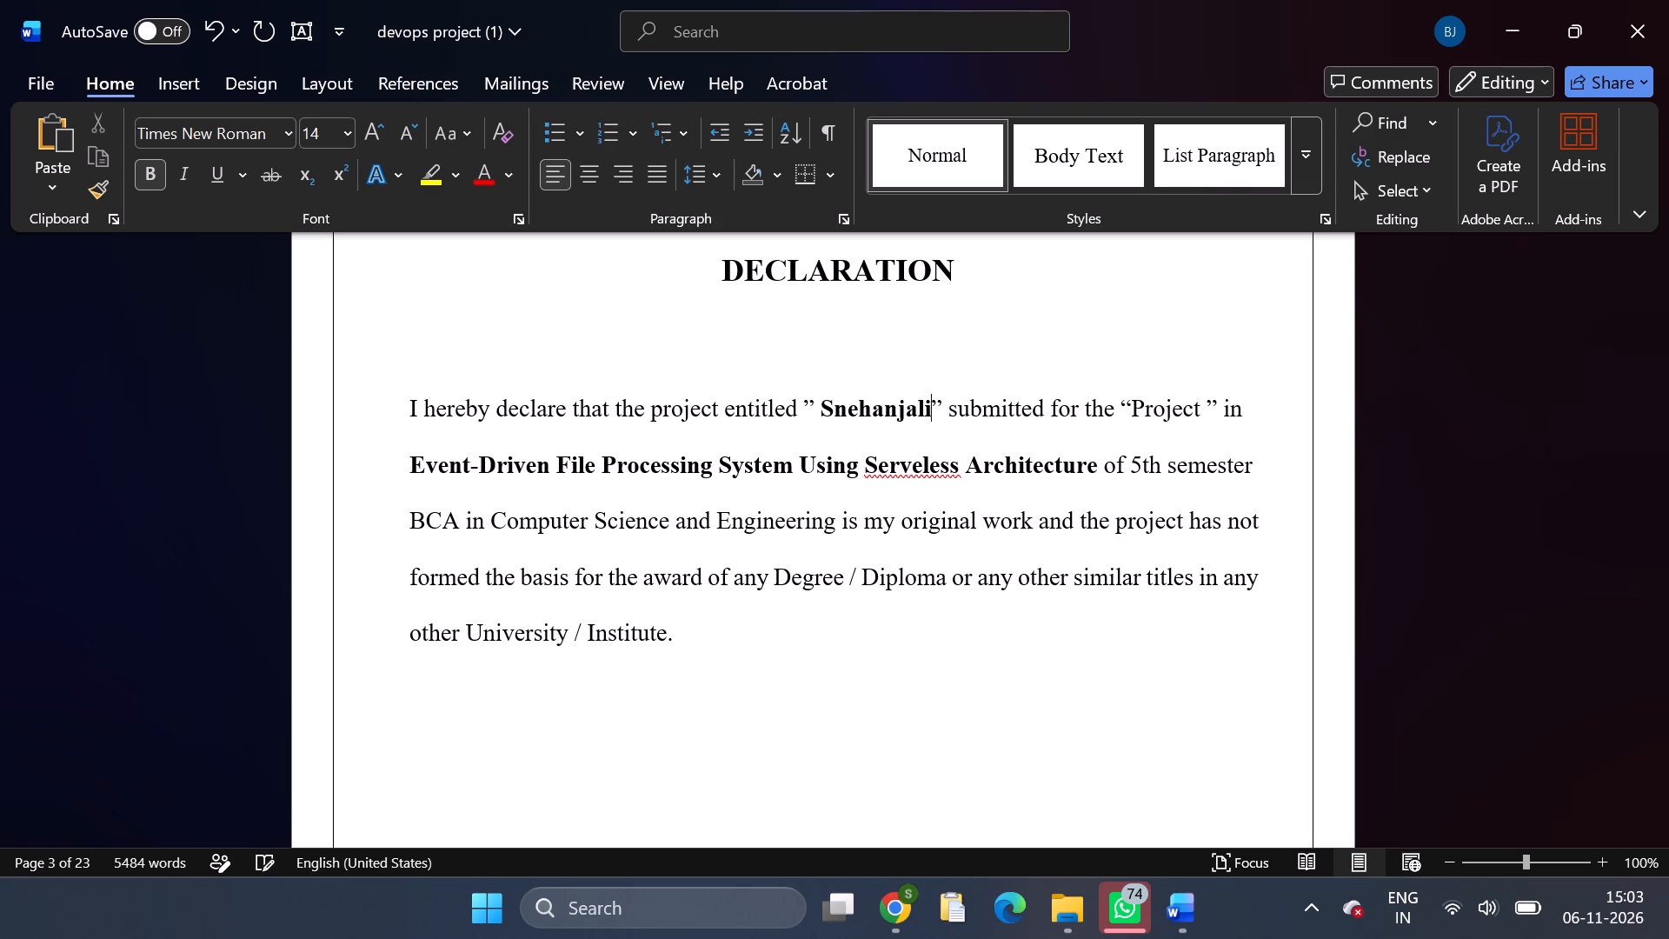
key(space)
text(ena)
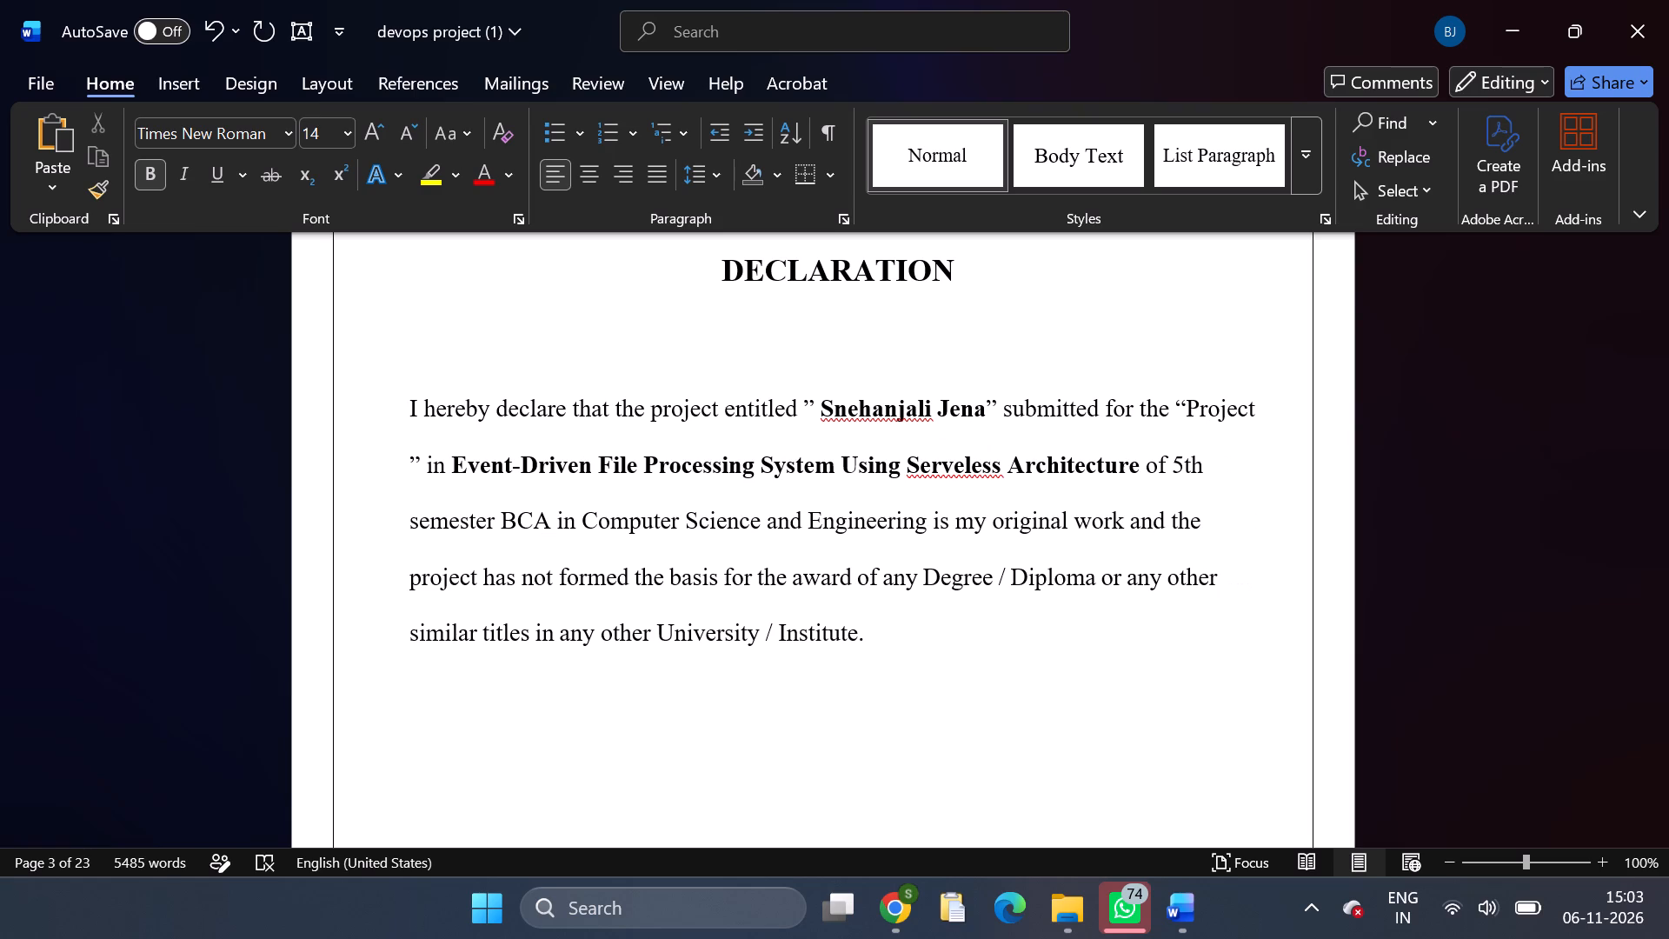
Replace the wrong-facing quotation mark before the student's name in the Declaration with an opening one placed directly against the name.
click(817, 408)
key(BackSpace)
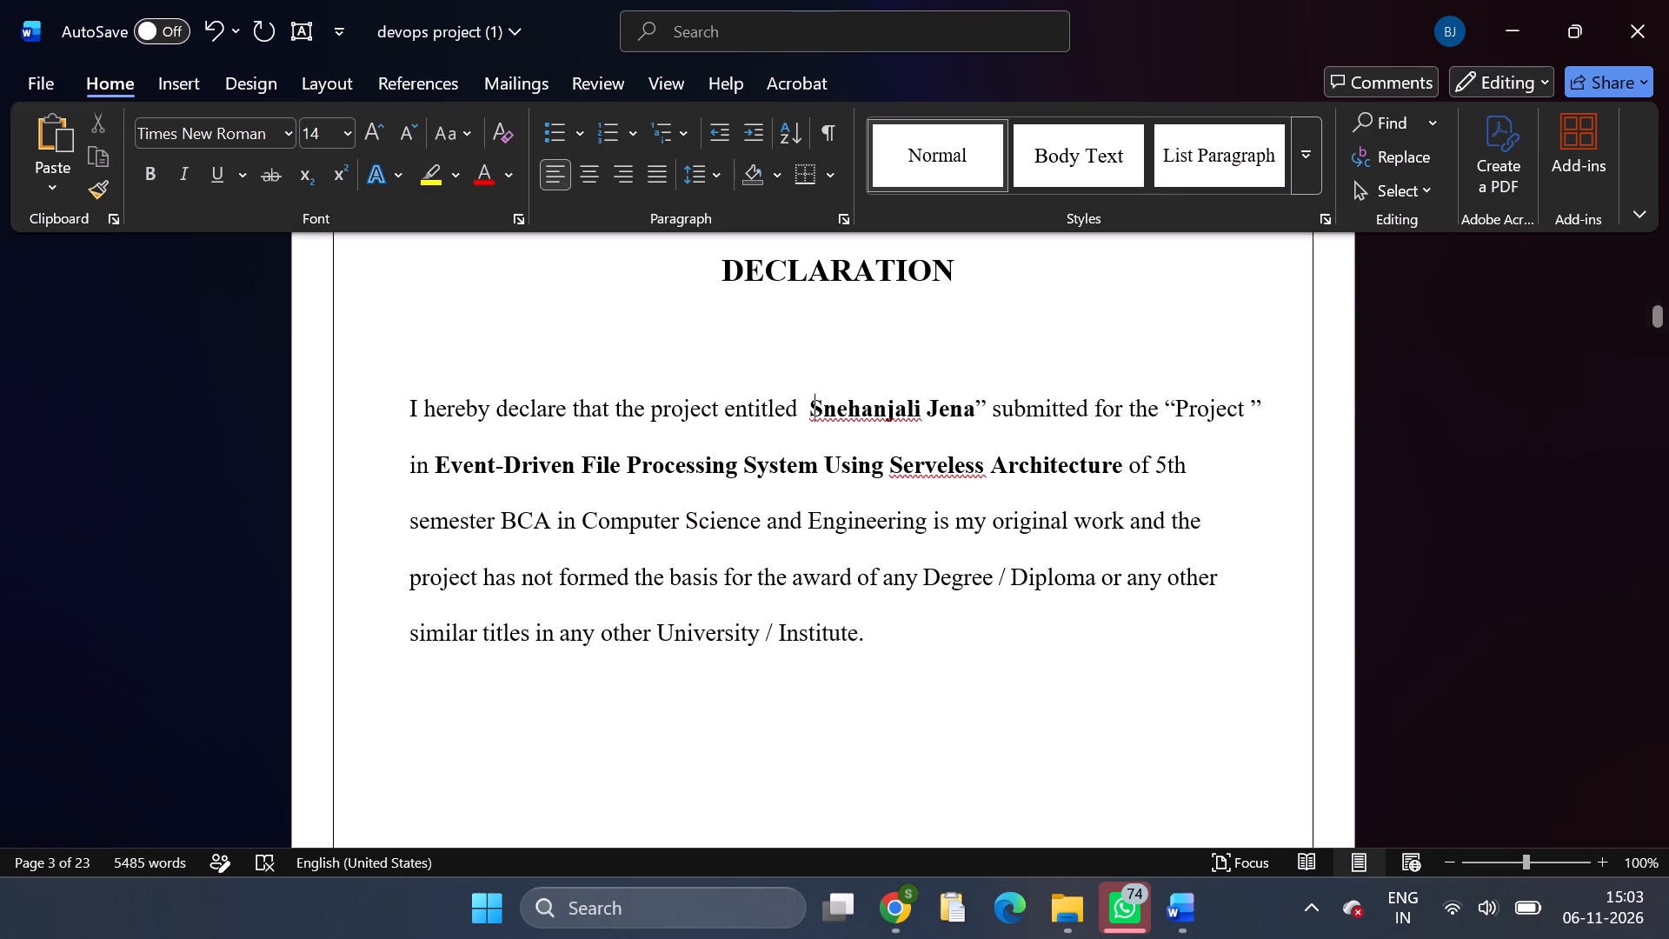
key(Right)
key(shift+quotedbl)
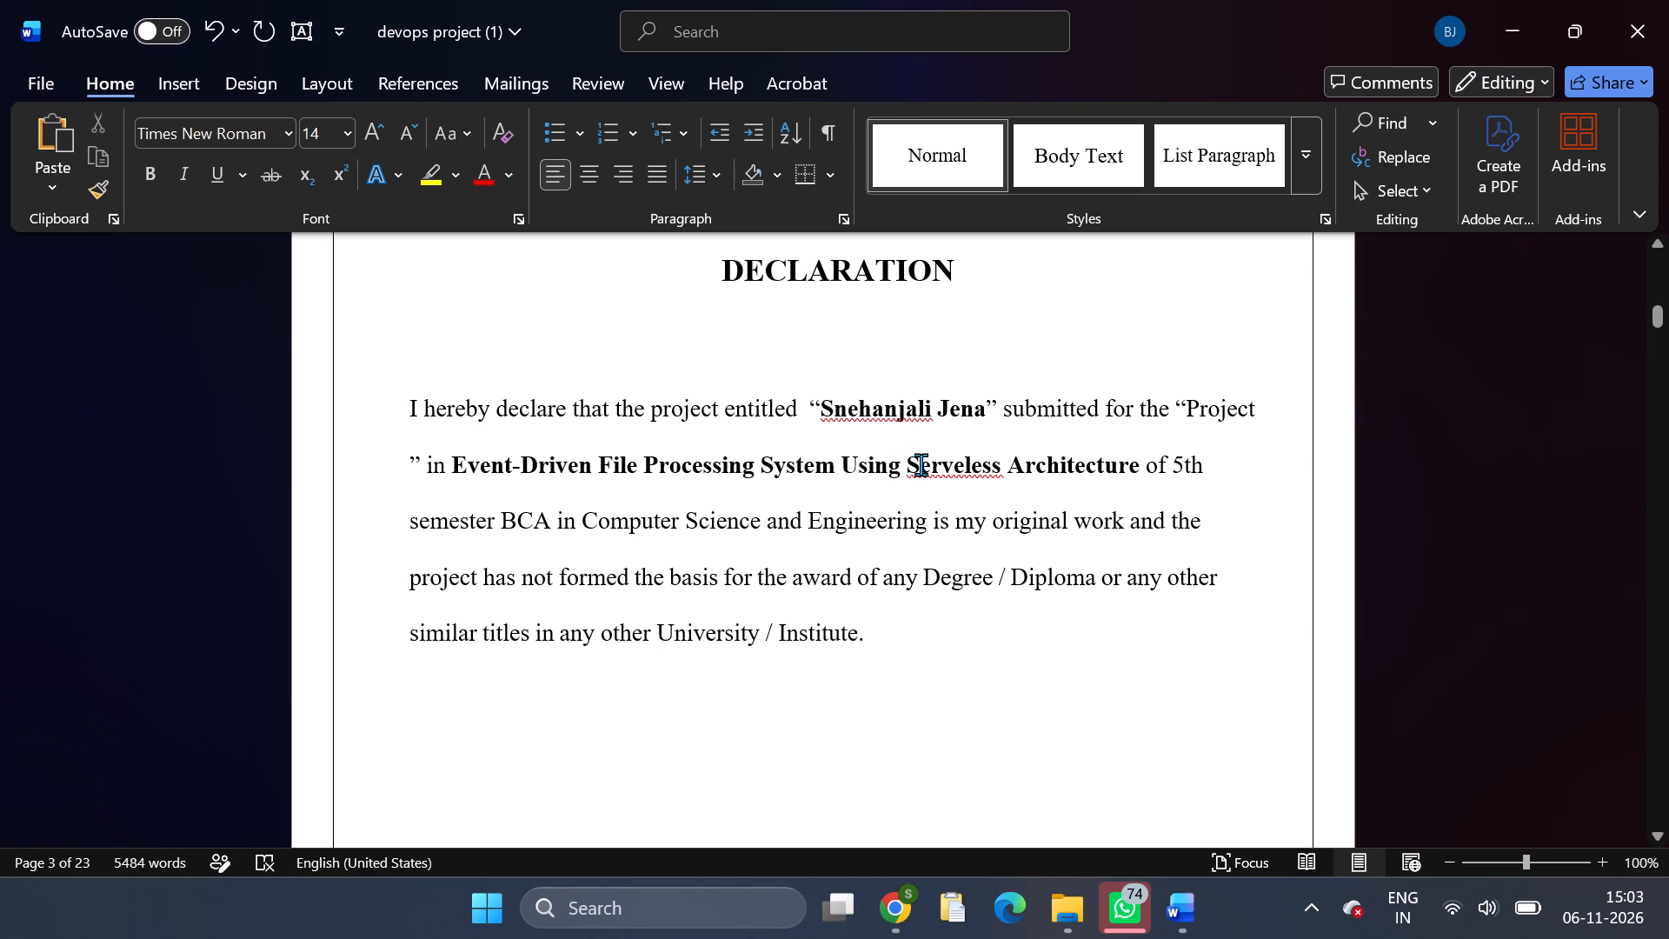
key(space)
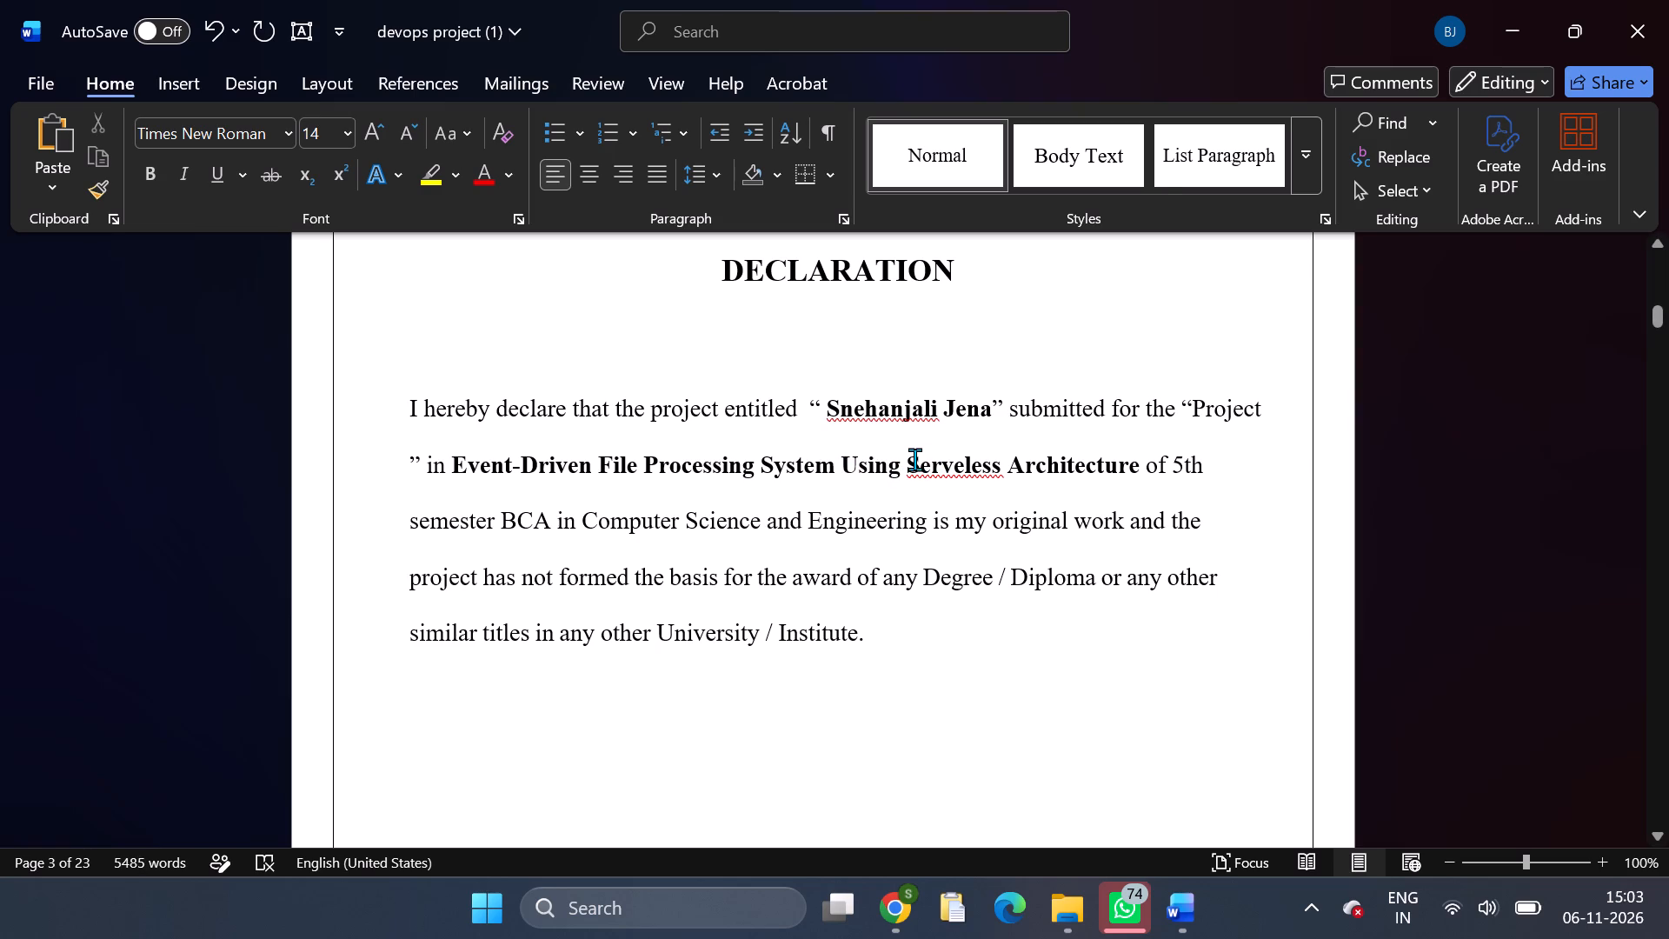
key(BackSpace)
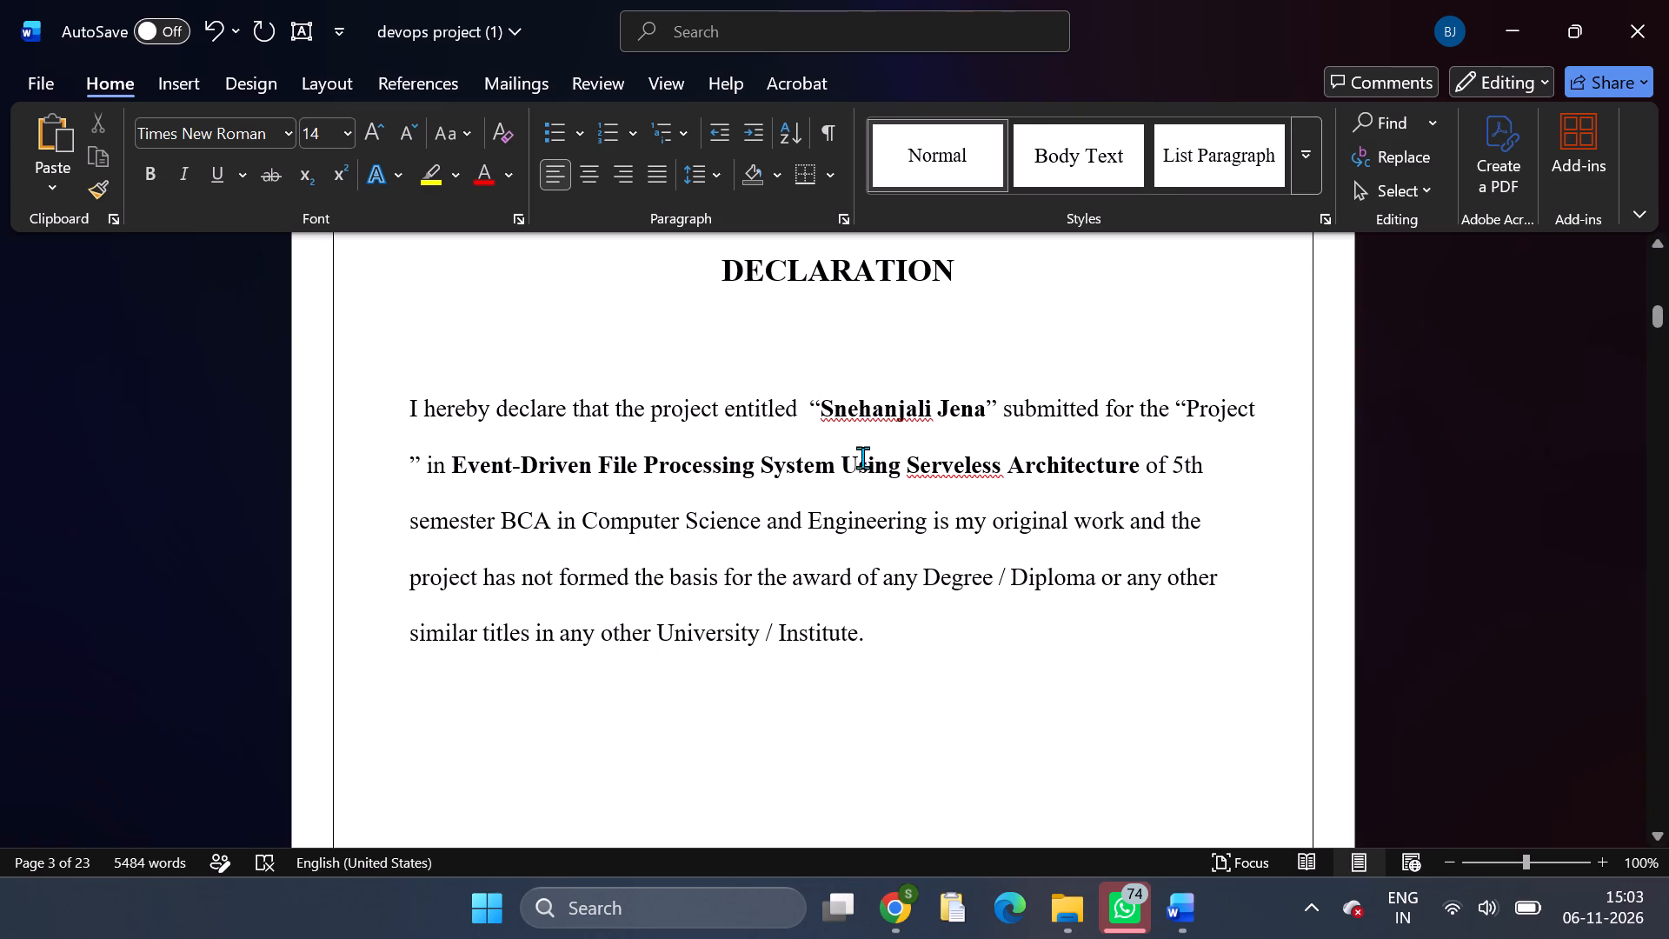
Look through the pages from the Declaration and Acknowledgements to the chapter entries in the Table of Content.
scroll(908, 578, down, 2)
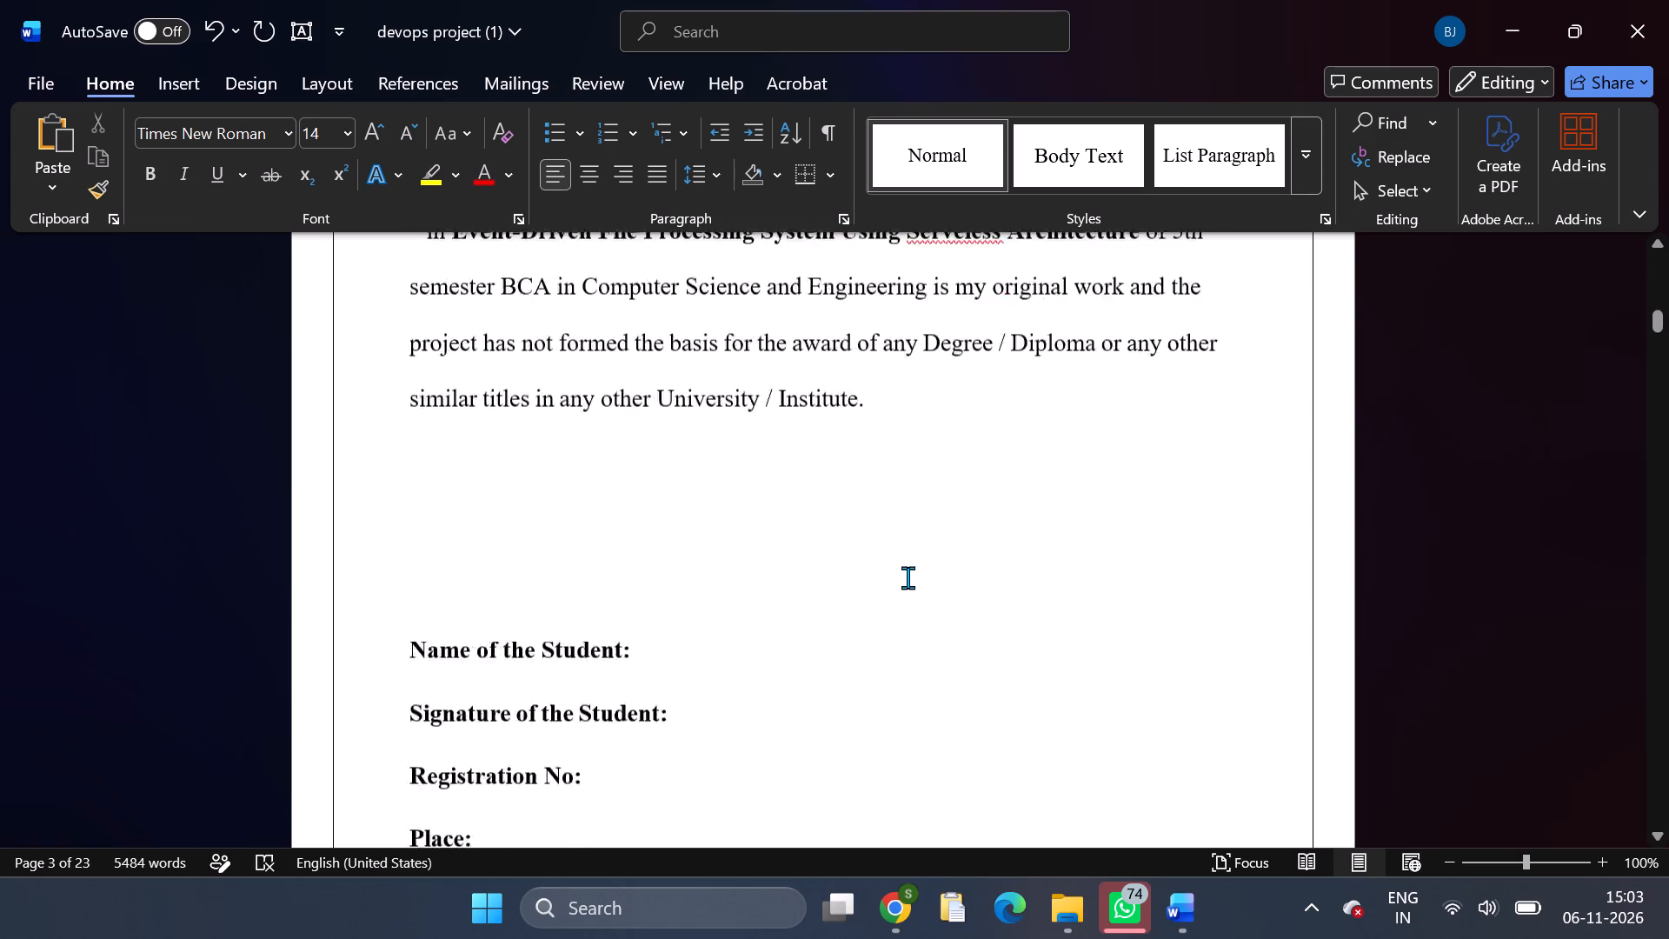
scroll(908, 578, down, 2)
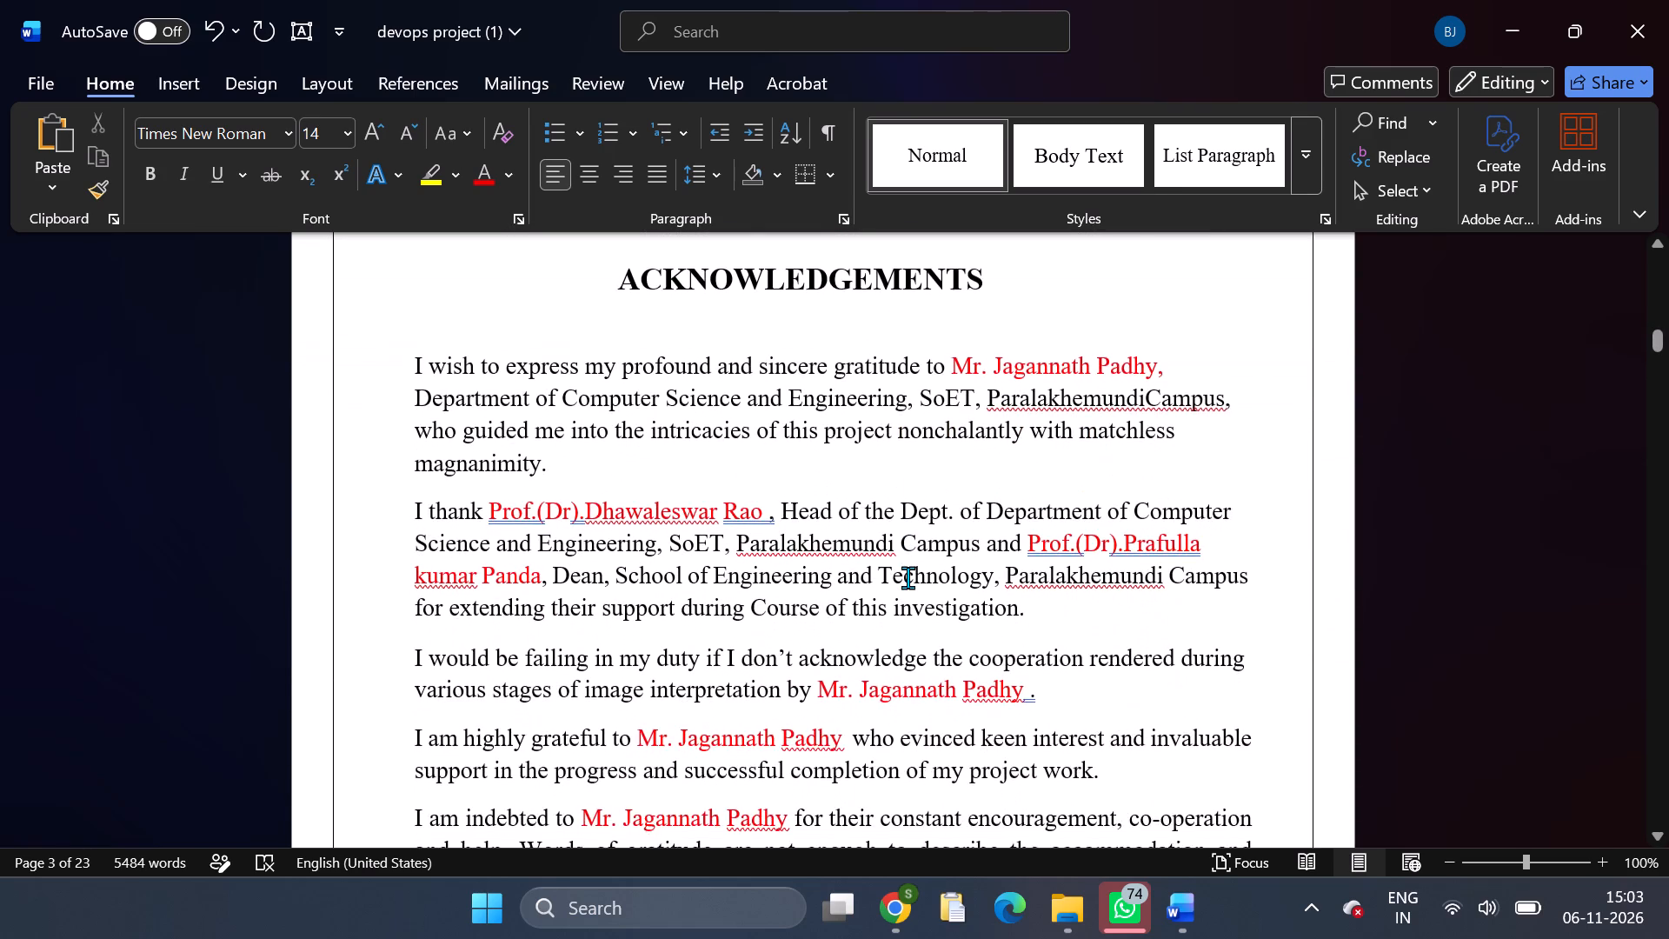
scroll(908, 578, down, 2)
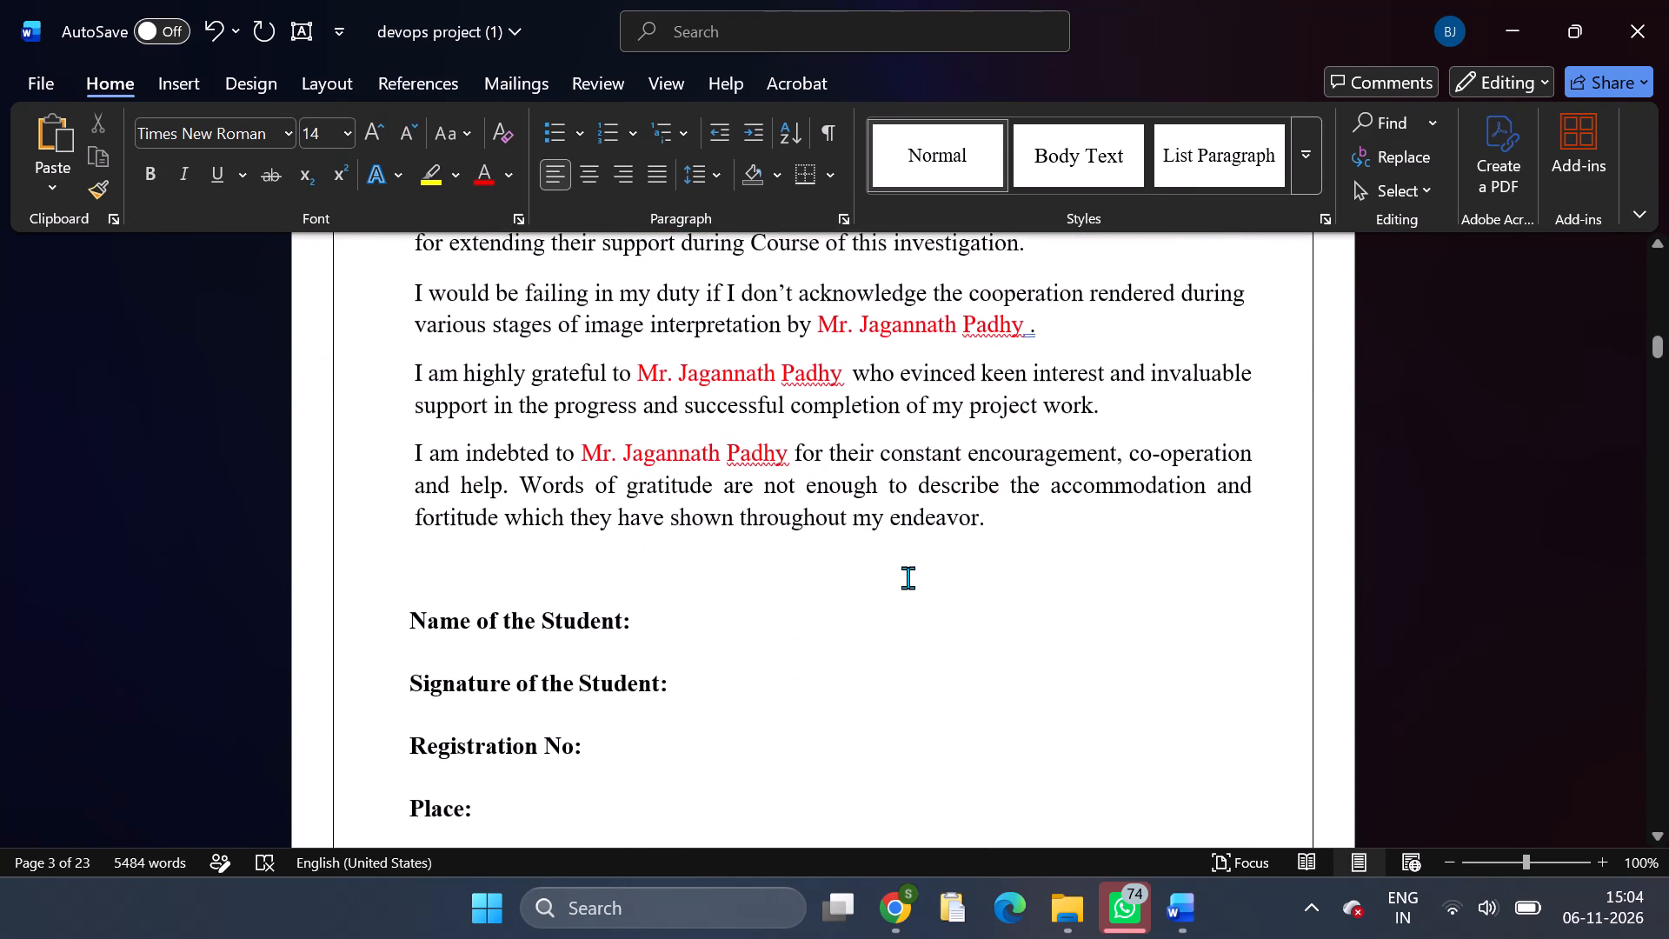
scroll(908, 578, down, 2)
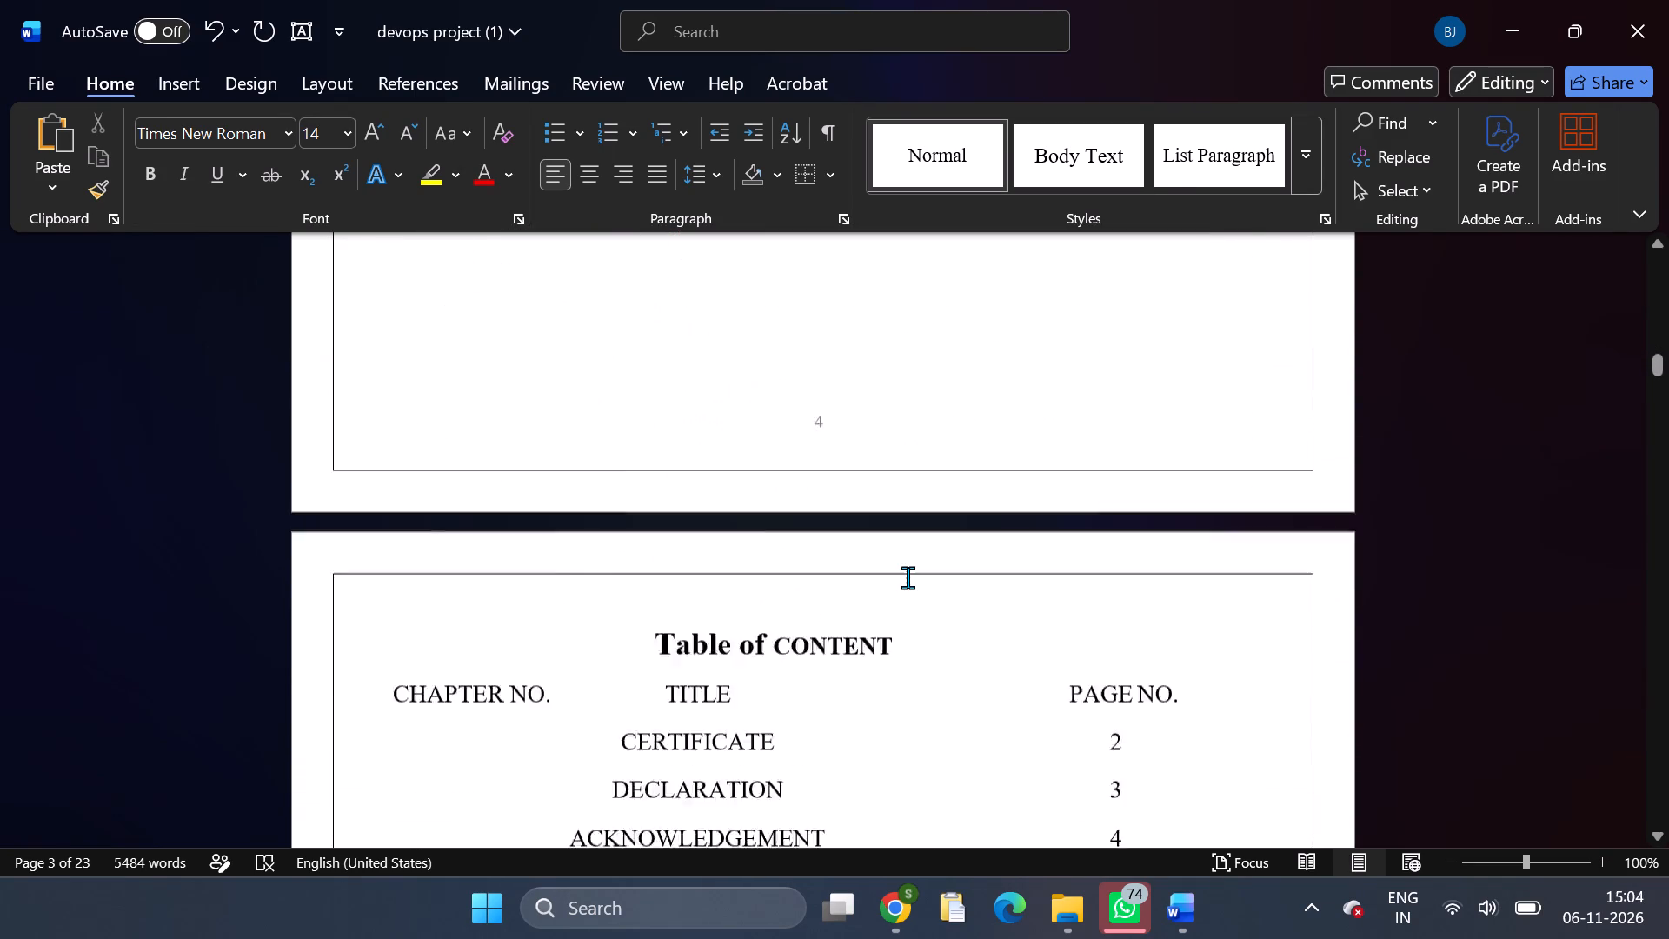
scroll(908, 578, down, 2)
scroll(908, 578, up, 1)
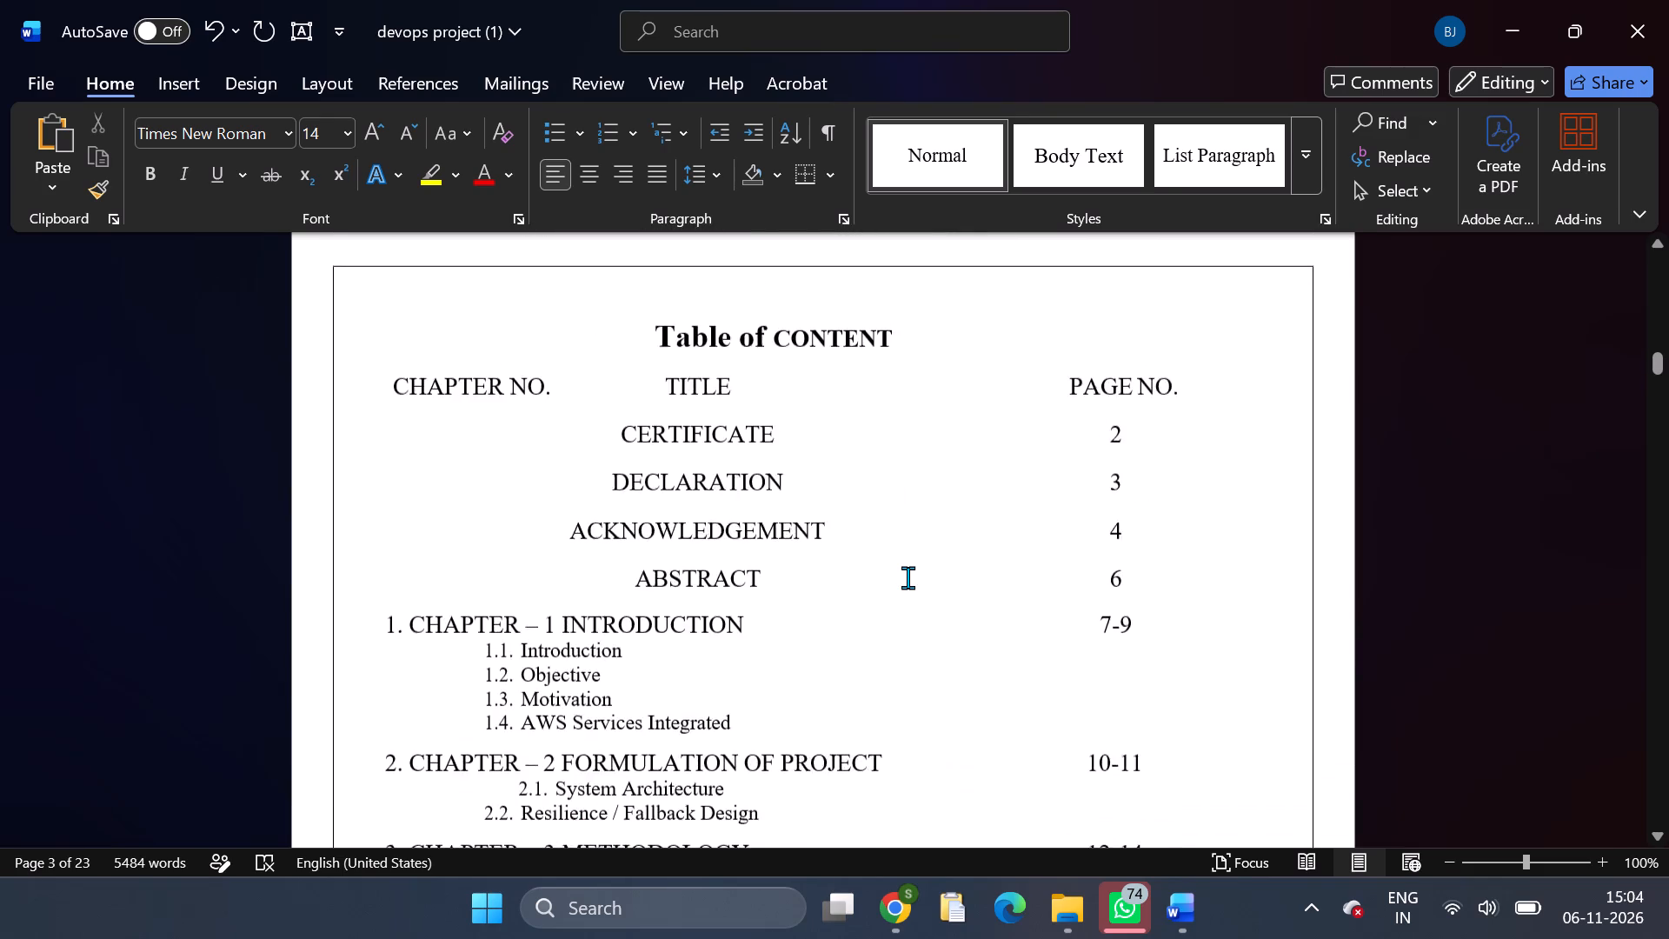
scroll(908, 578, down, 1)
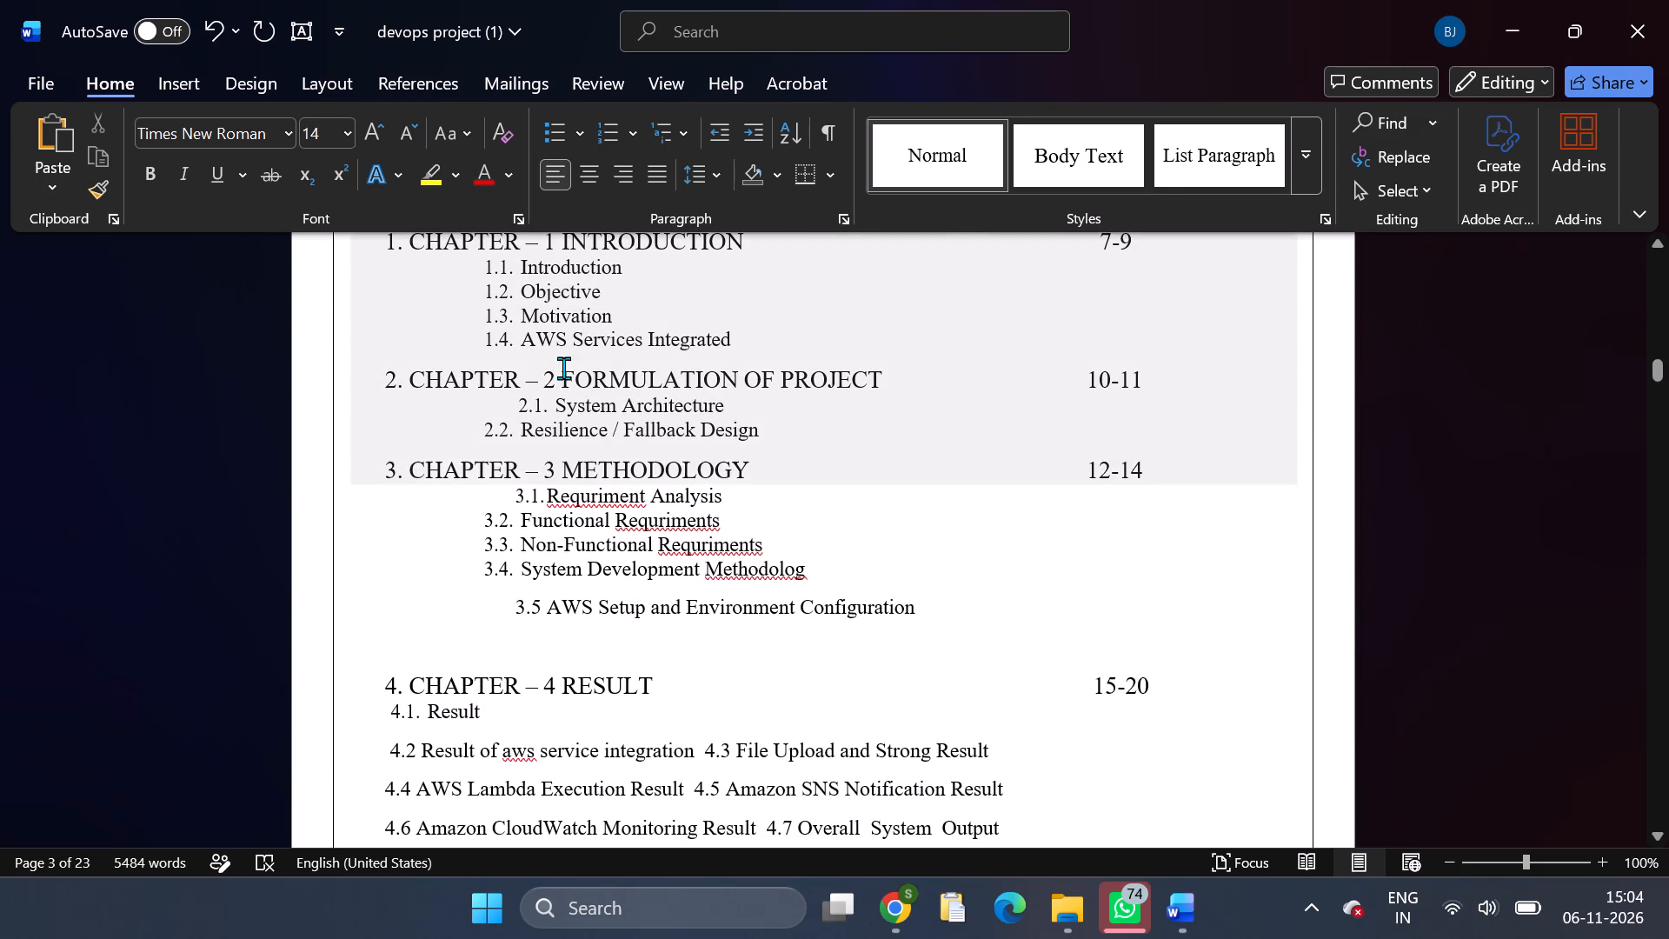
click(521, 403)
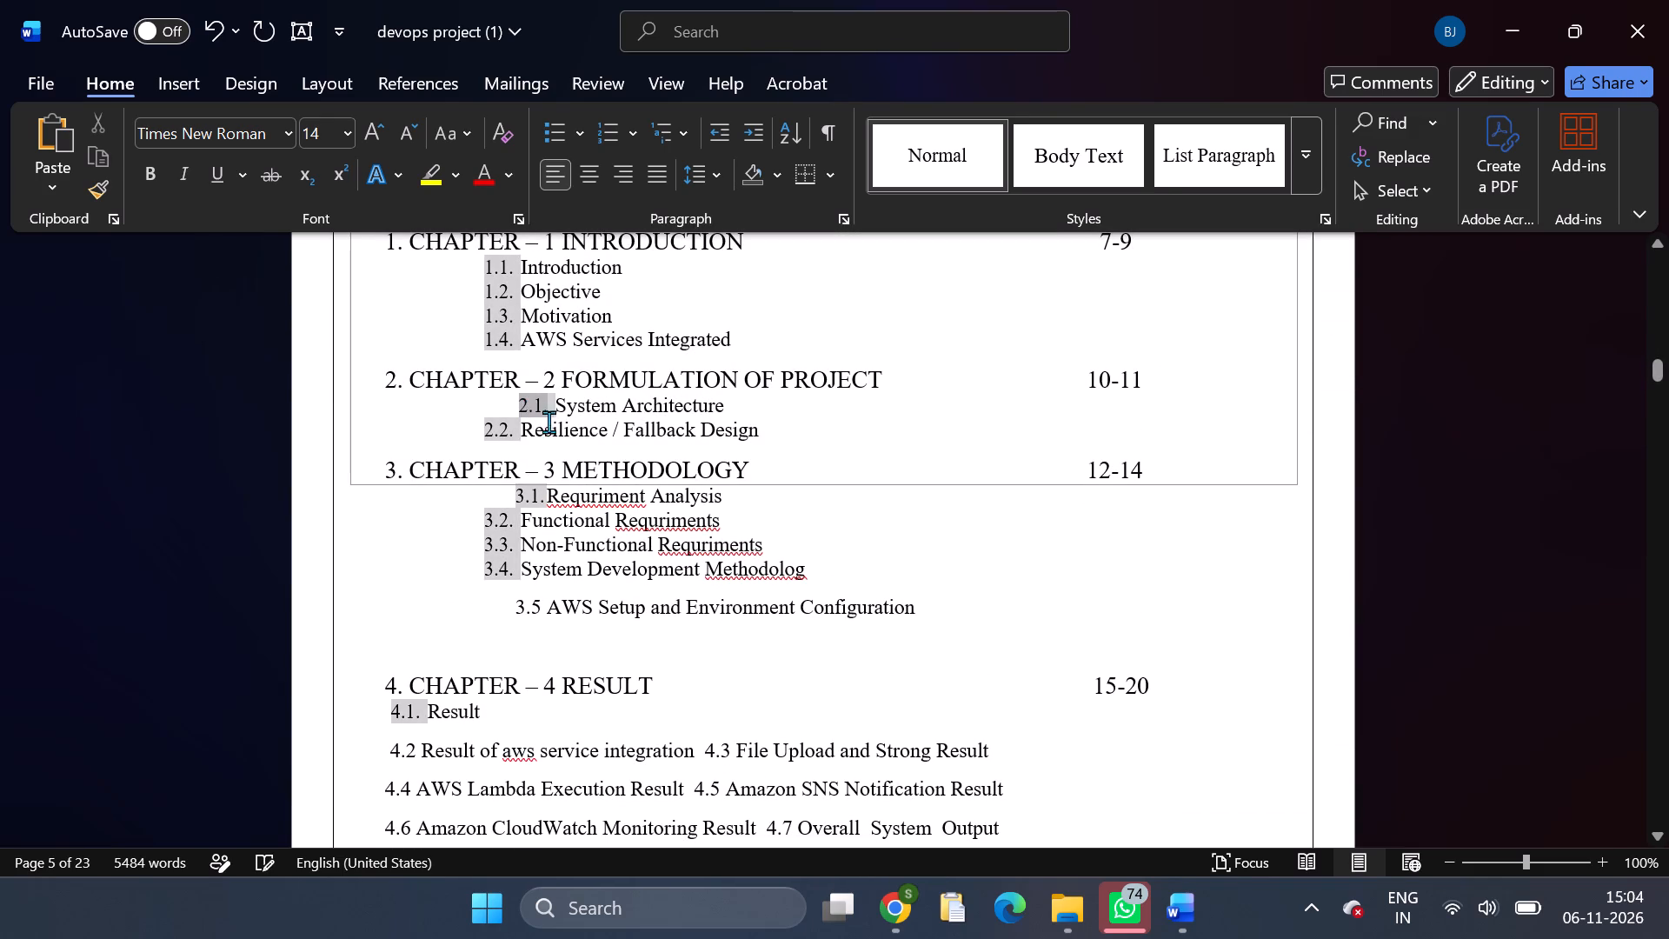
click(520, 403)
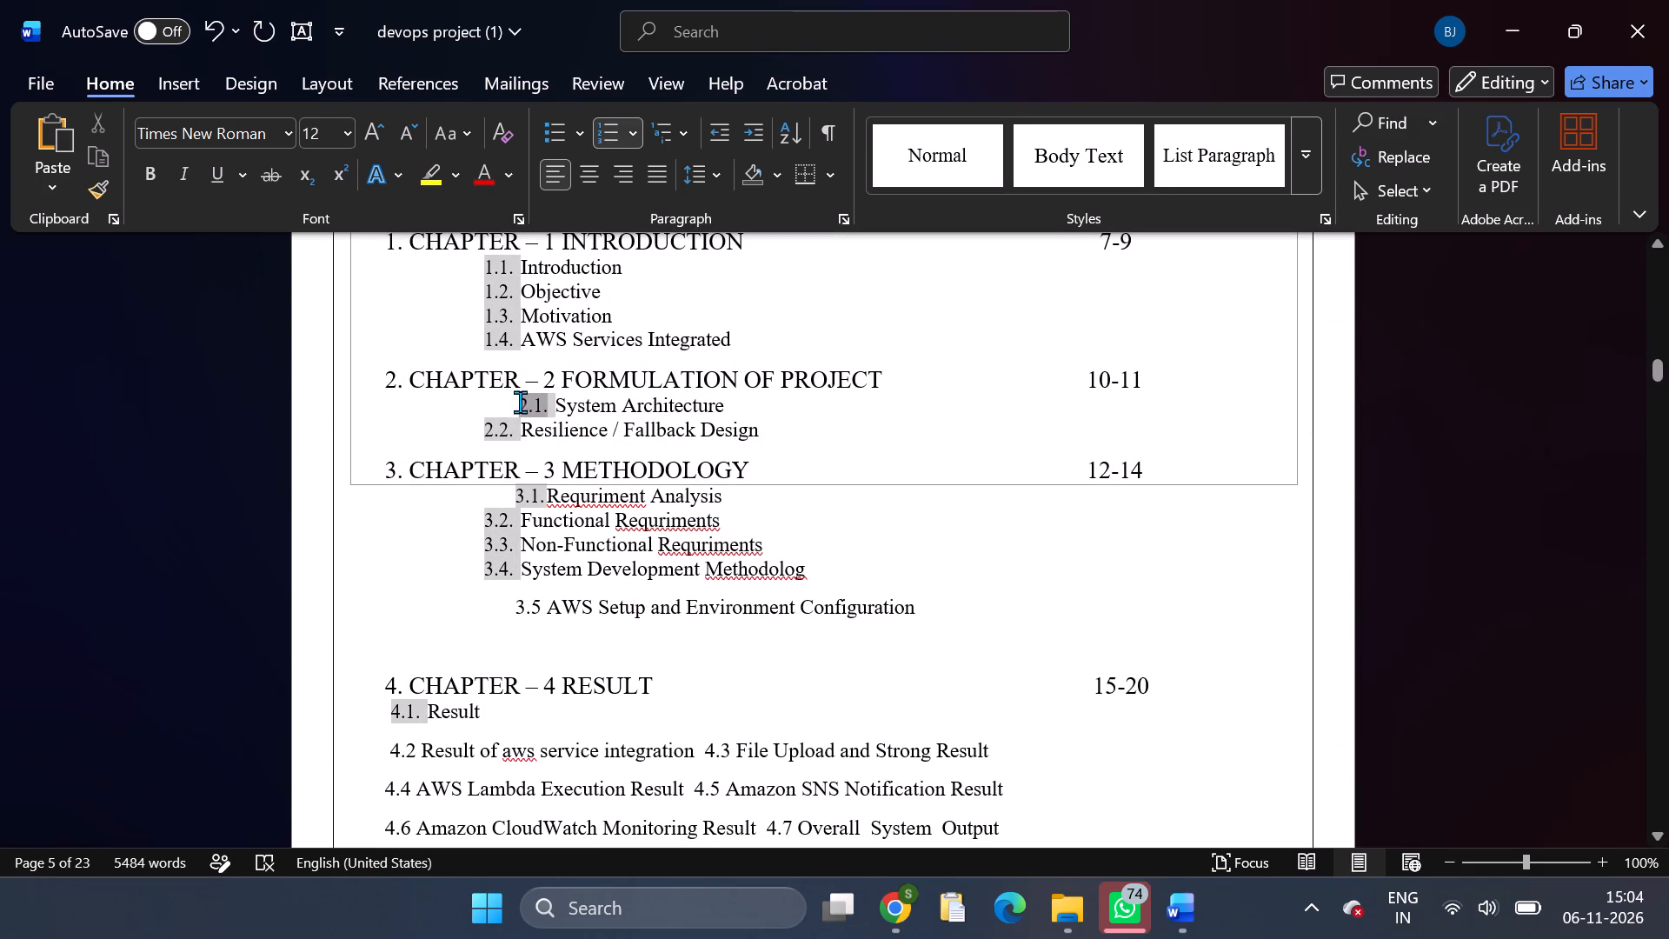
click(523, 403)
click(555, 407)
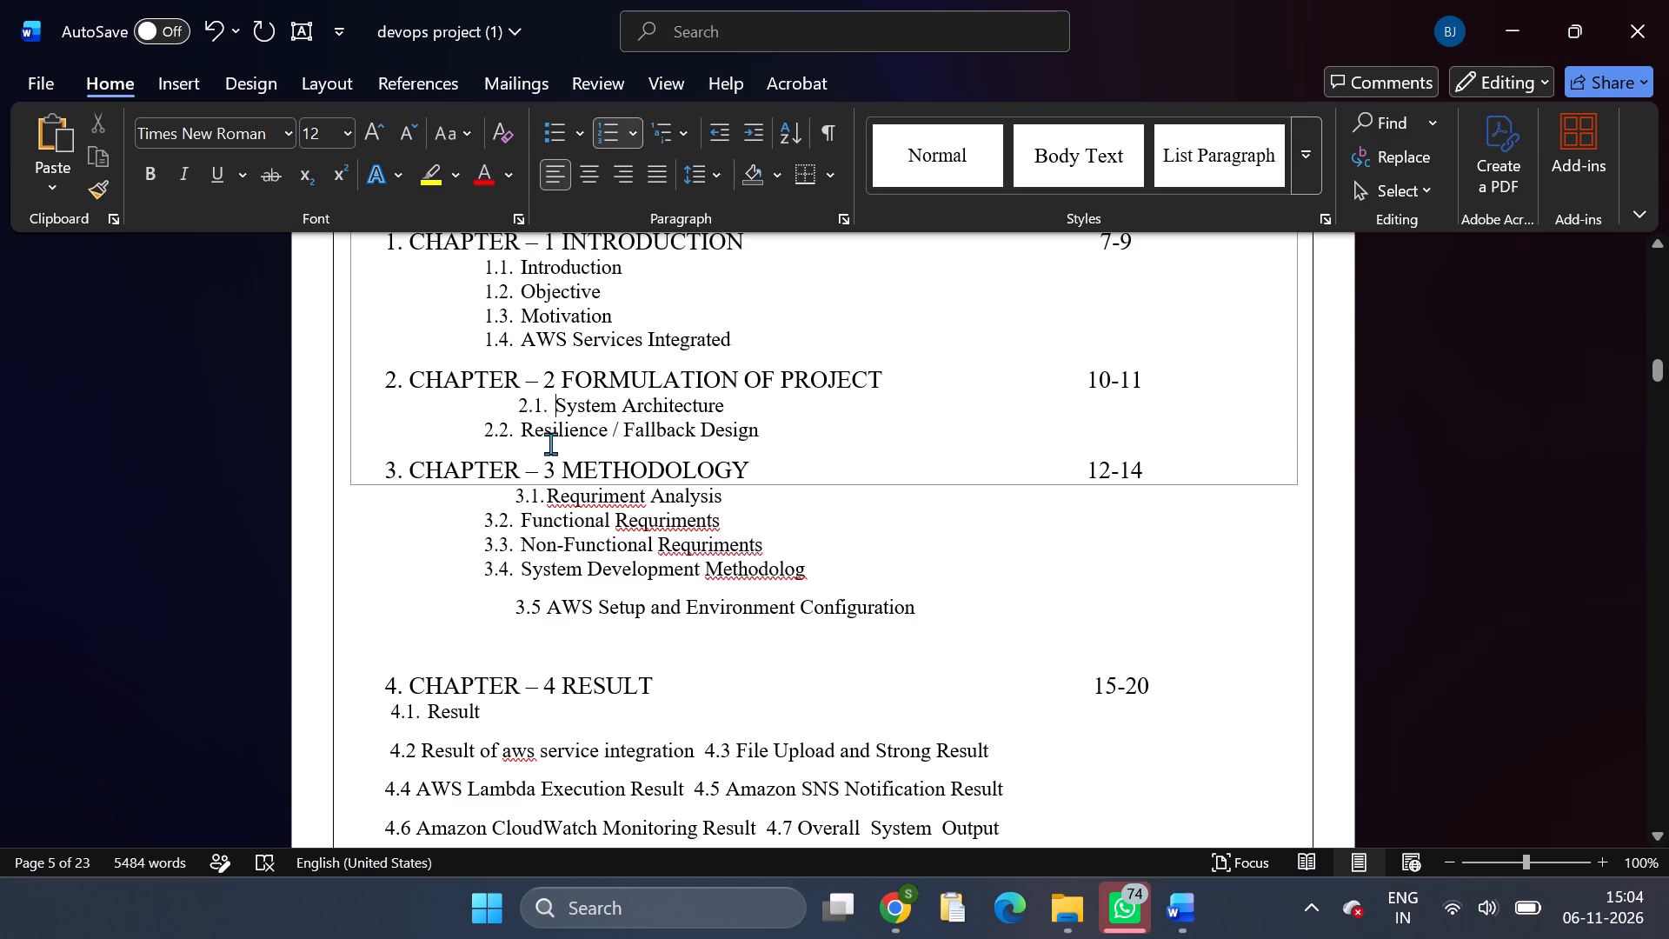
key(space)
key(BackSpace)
Insert six spaces before the Resilience / Fallback Design title in the Table of Content.
click(521, 430)
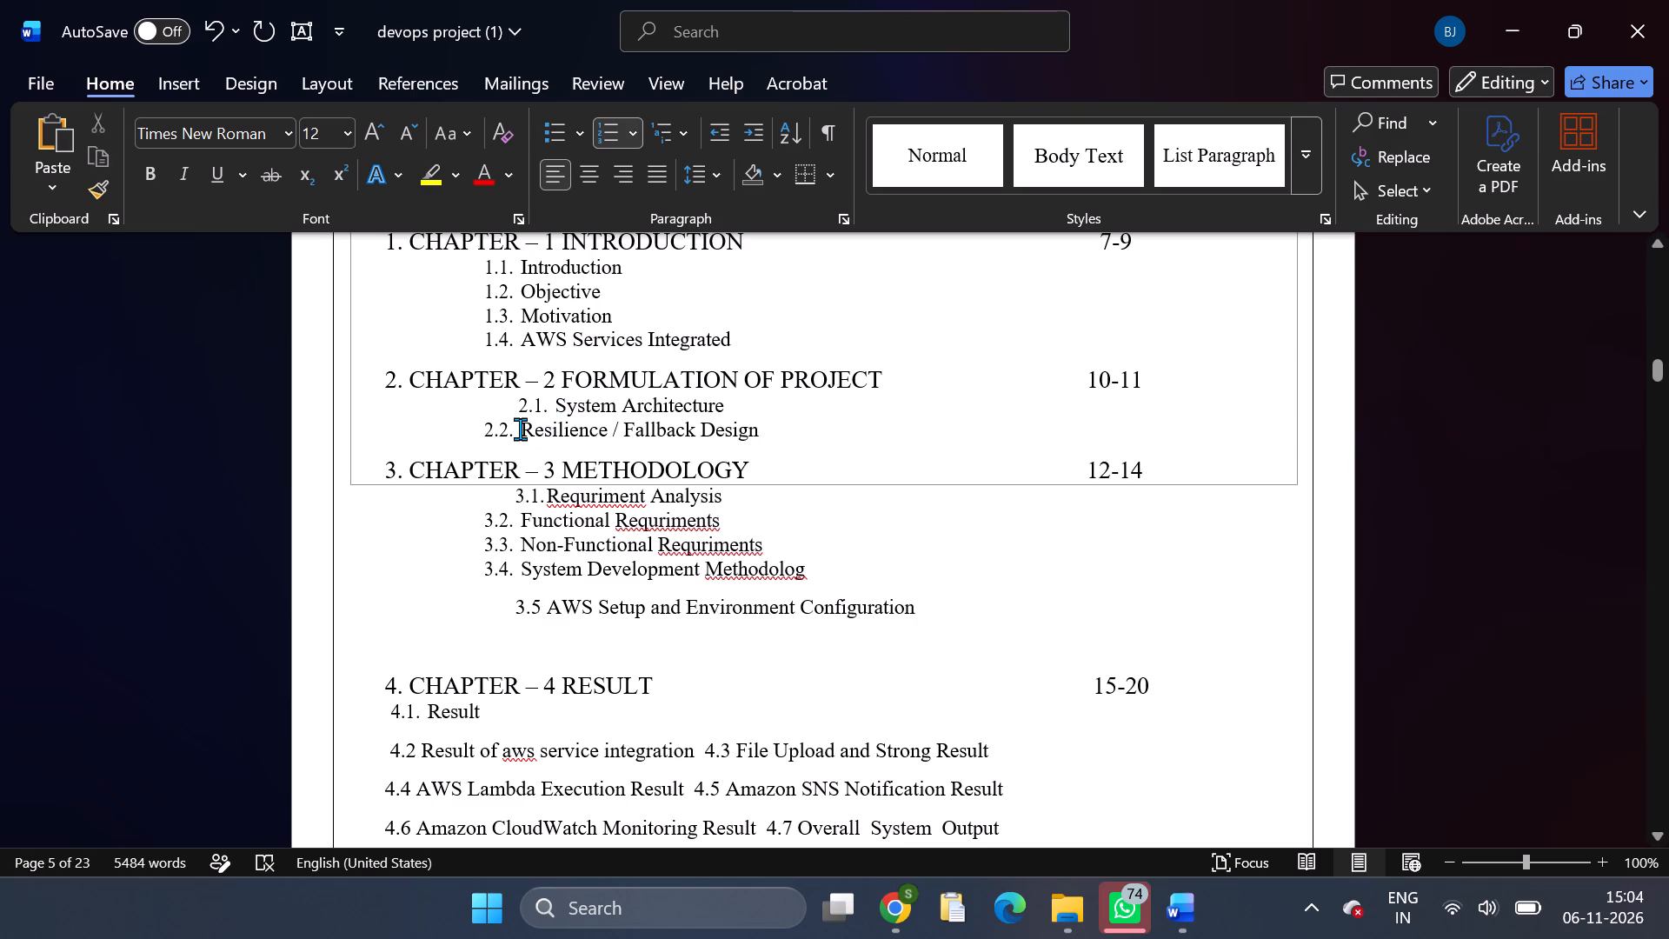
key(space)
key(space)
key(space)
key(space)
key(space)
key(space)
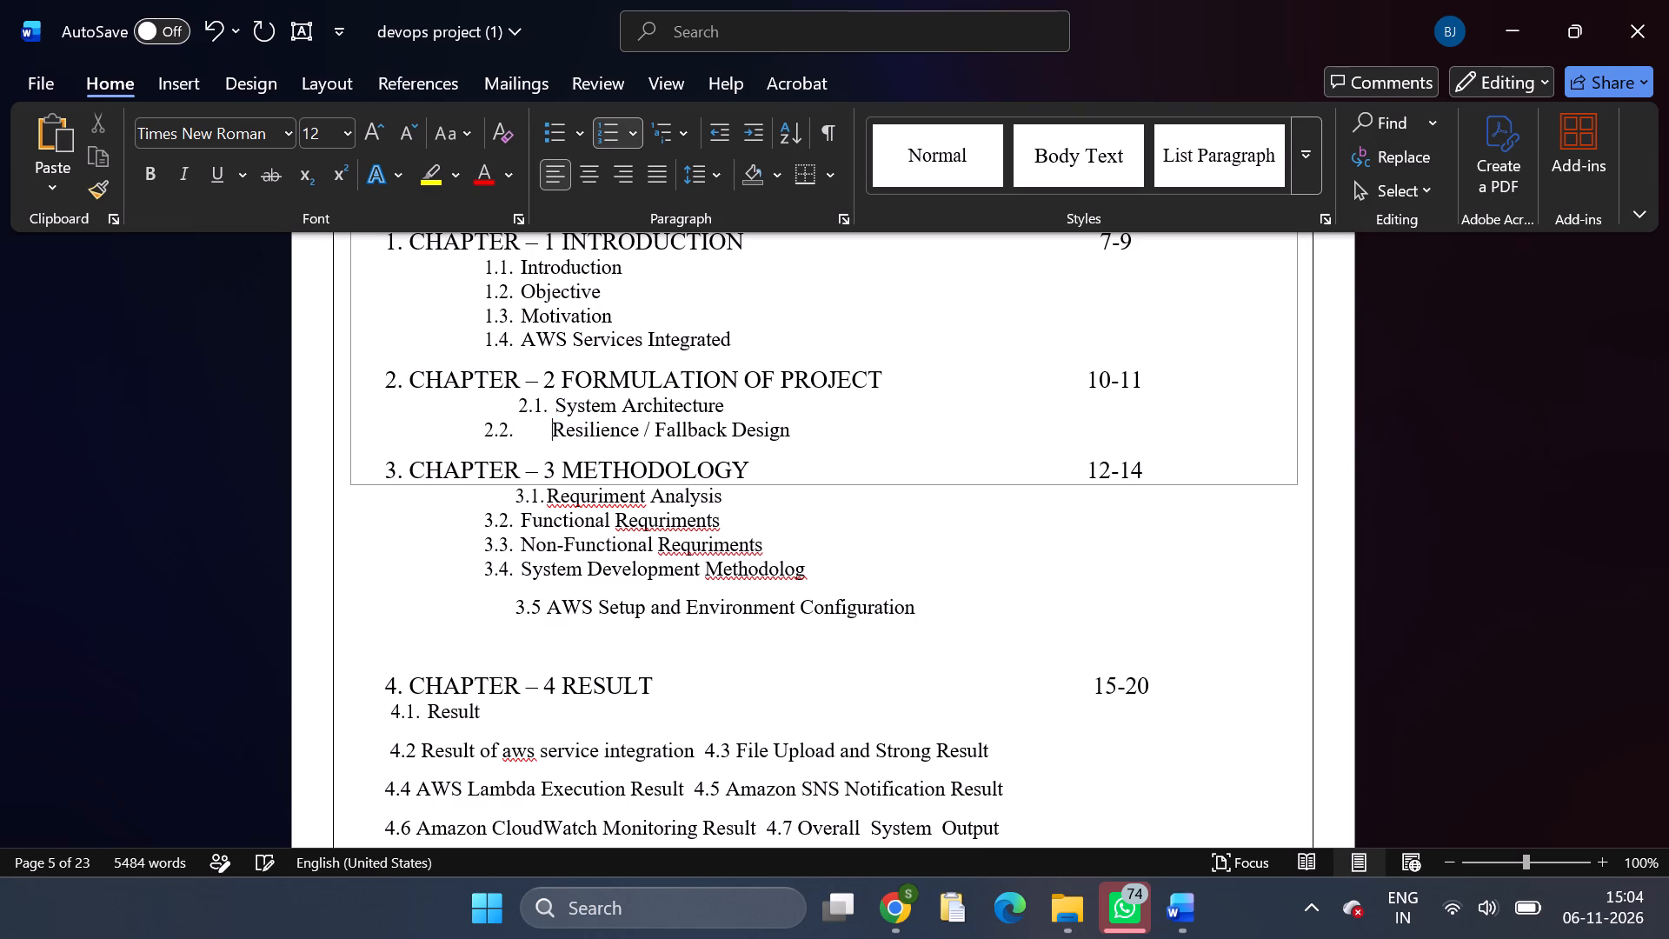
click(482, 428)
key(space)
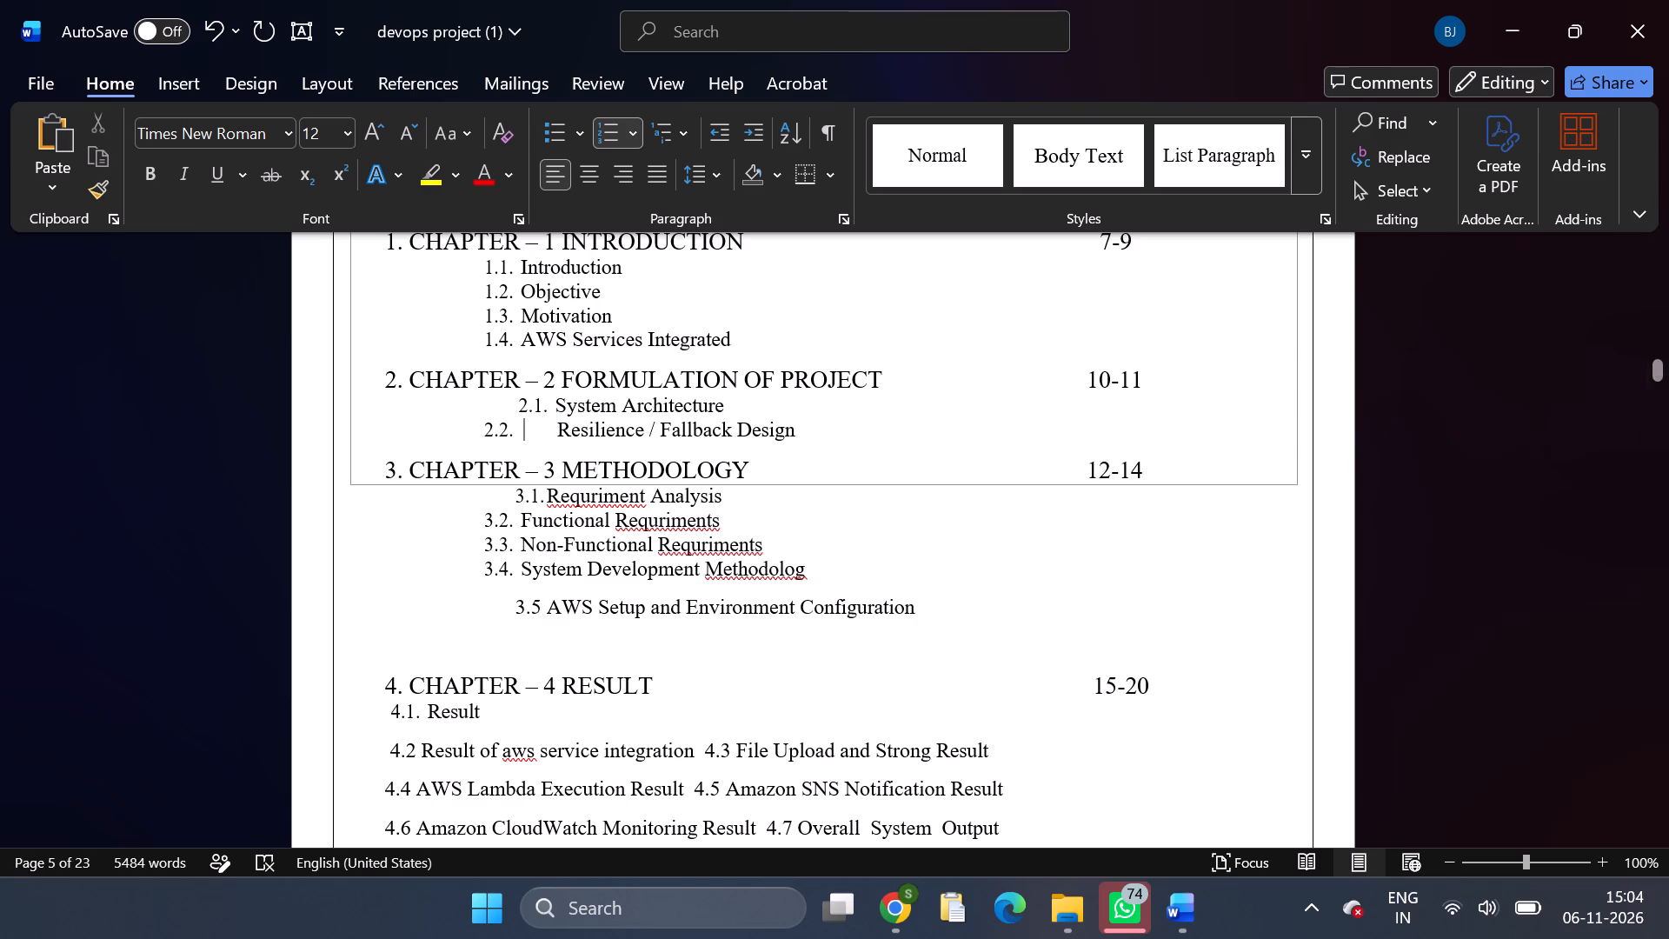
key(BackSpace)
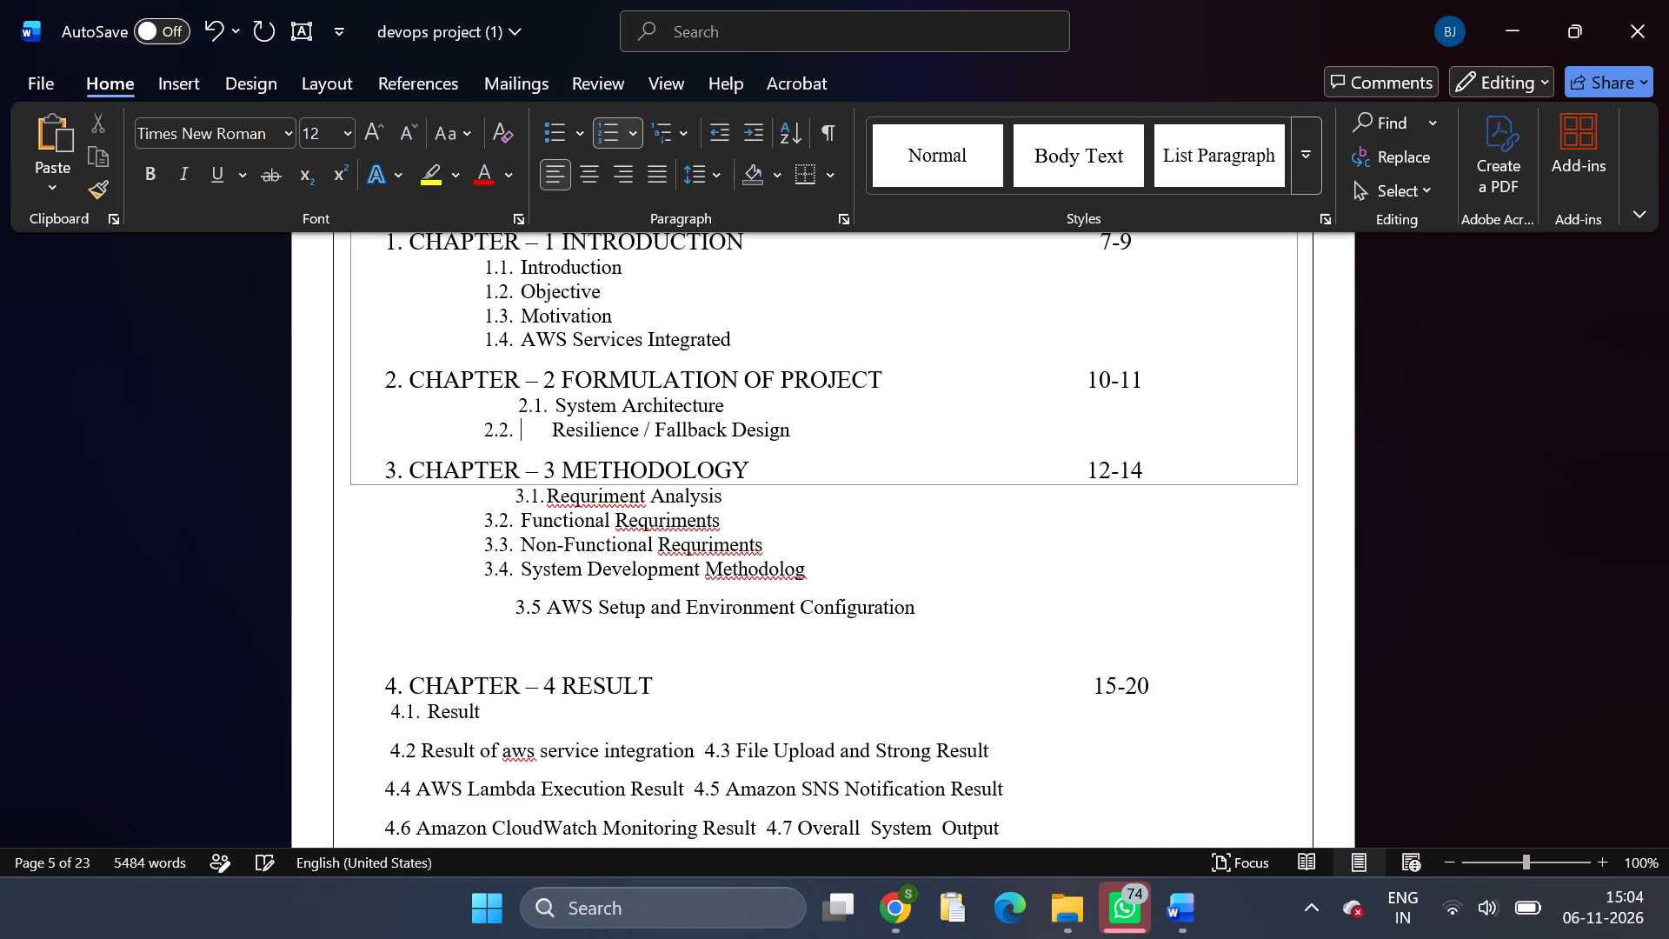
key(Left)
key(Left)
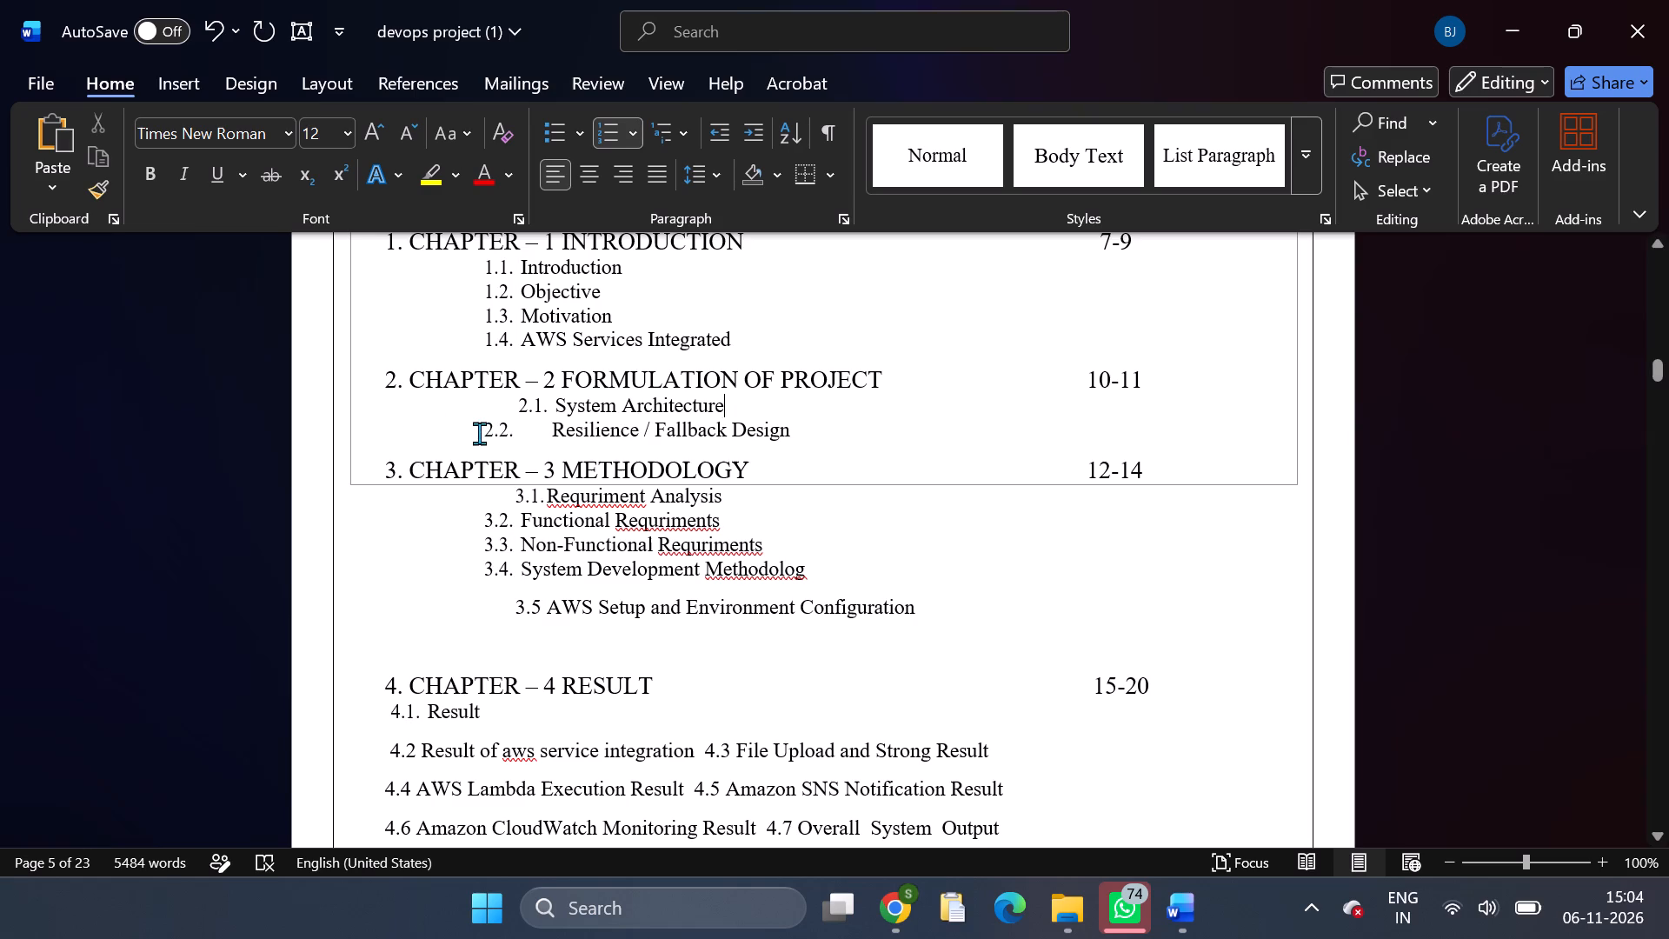
Replace the automatic number of the Resilience / Fallback Design entry with a manual 2.2, indented with spaces beneath 2.1.
click(481, 430)
click(485, 430)
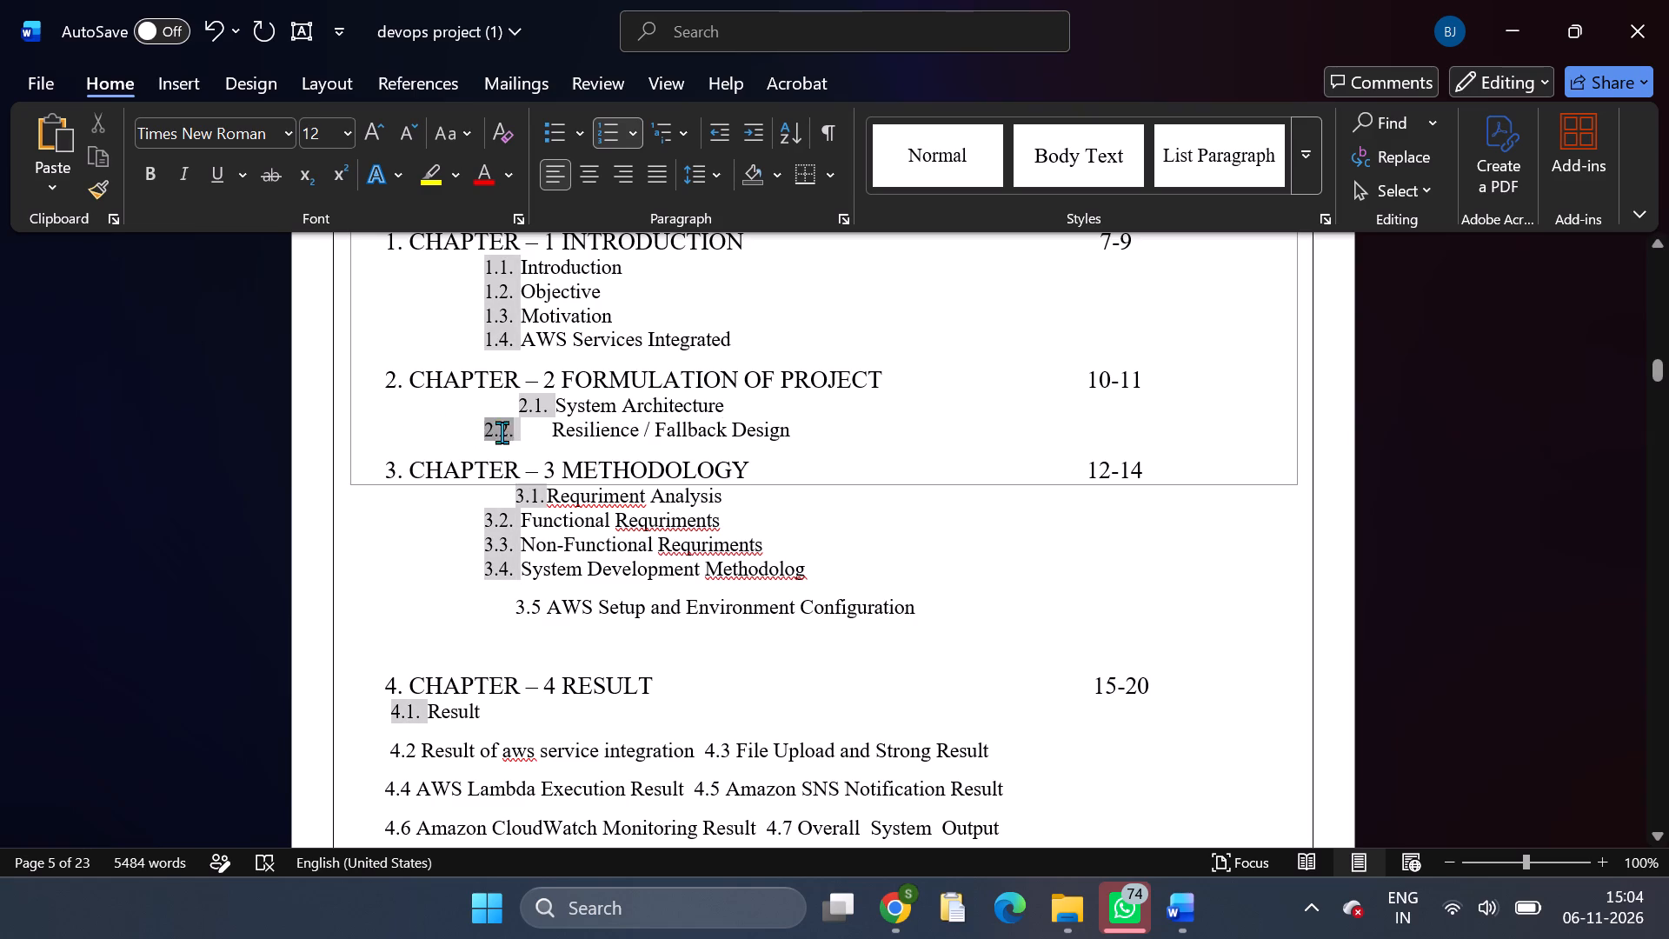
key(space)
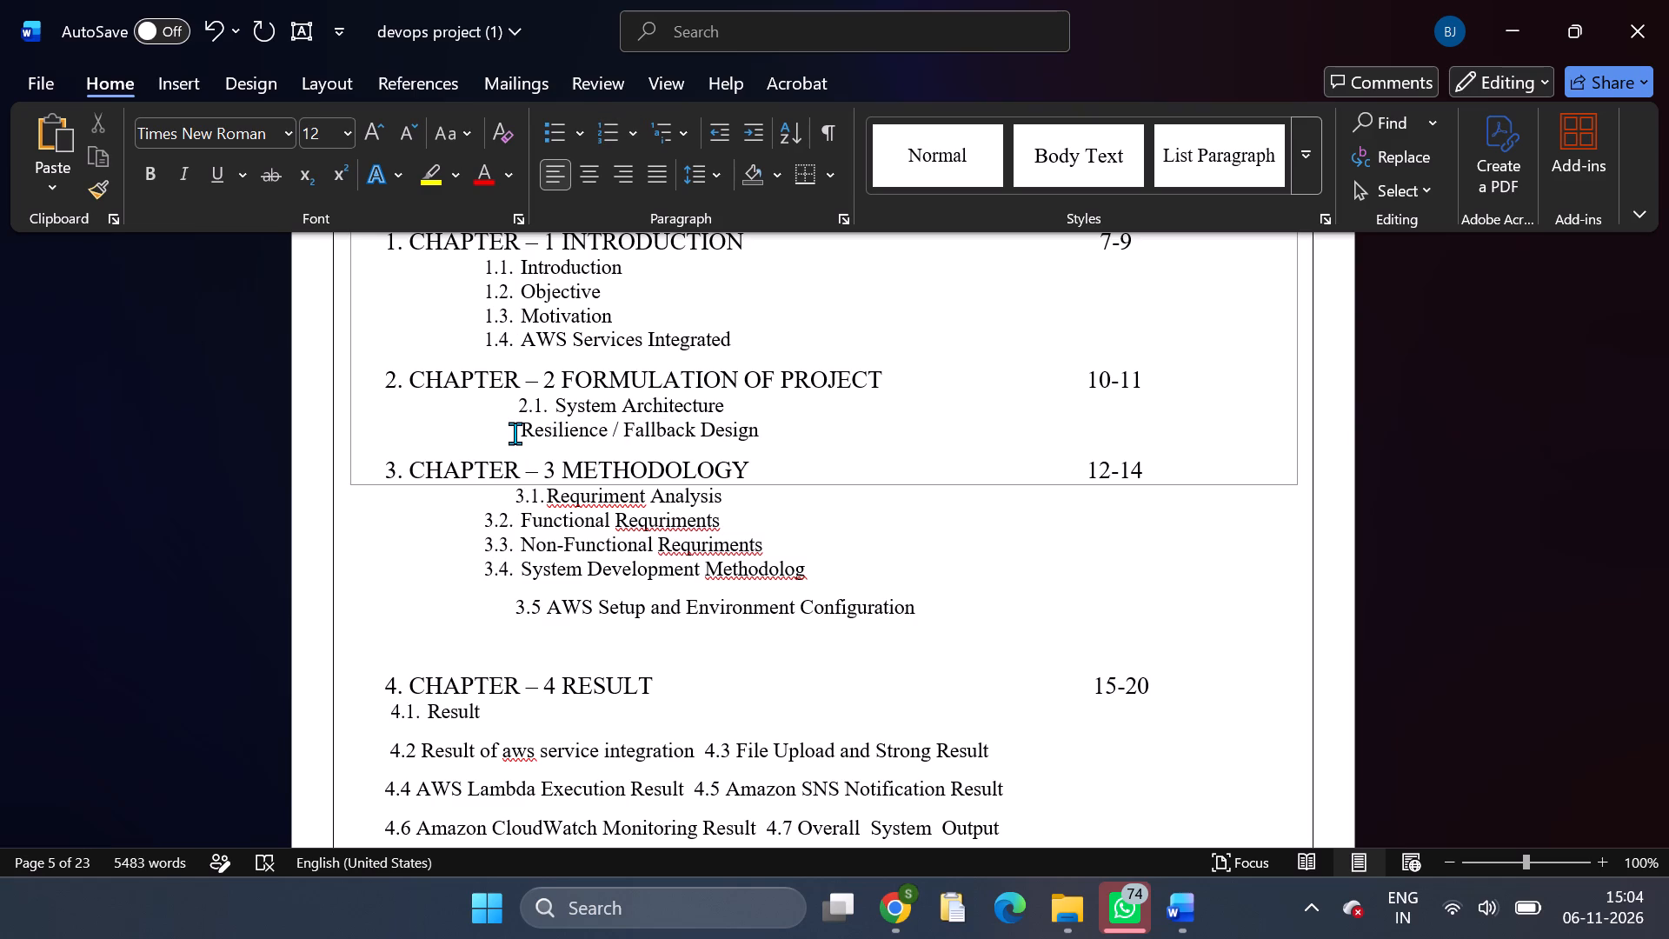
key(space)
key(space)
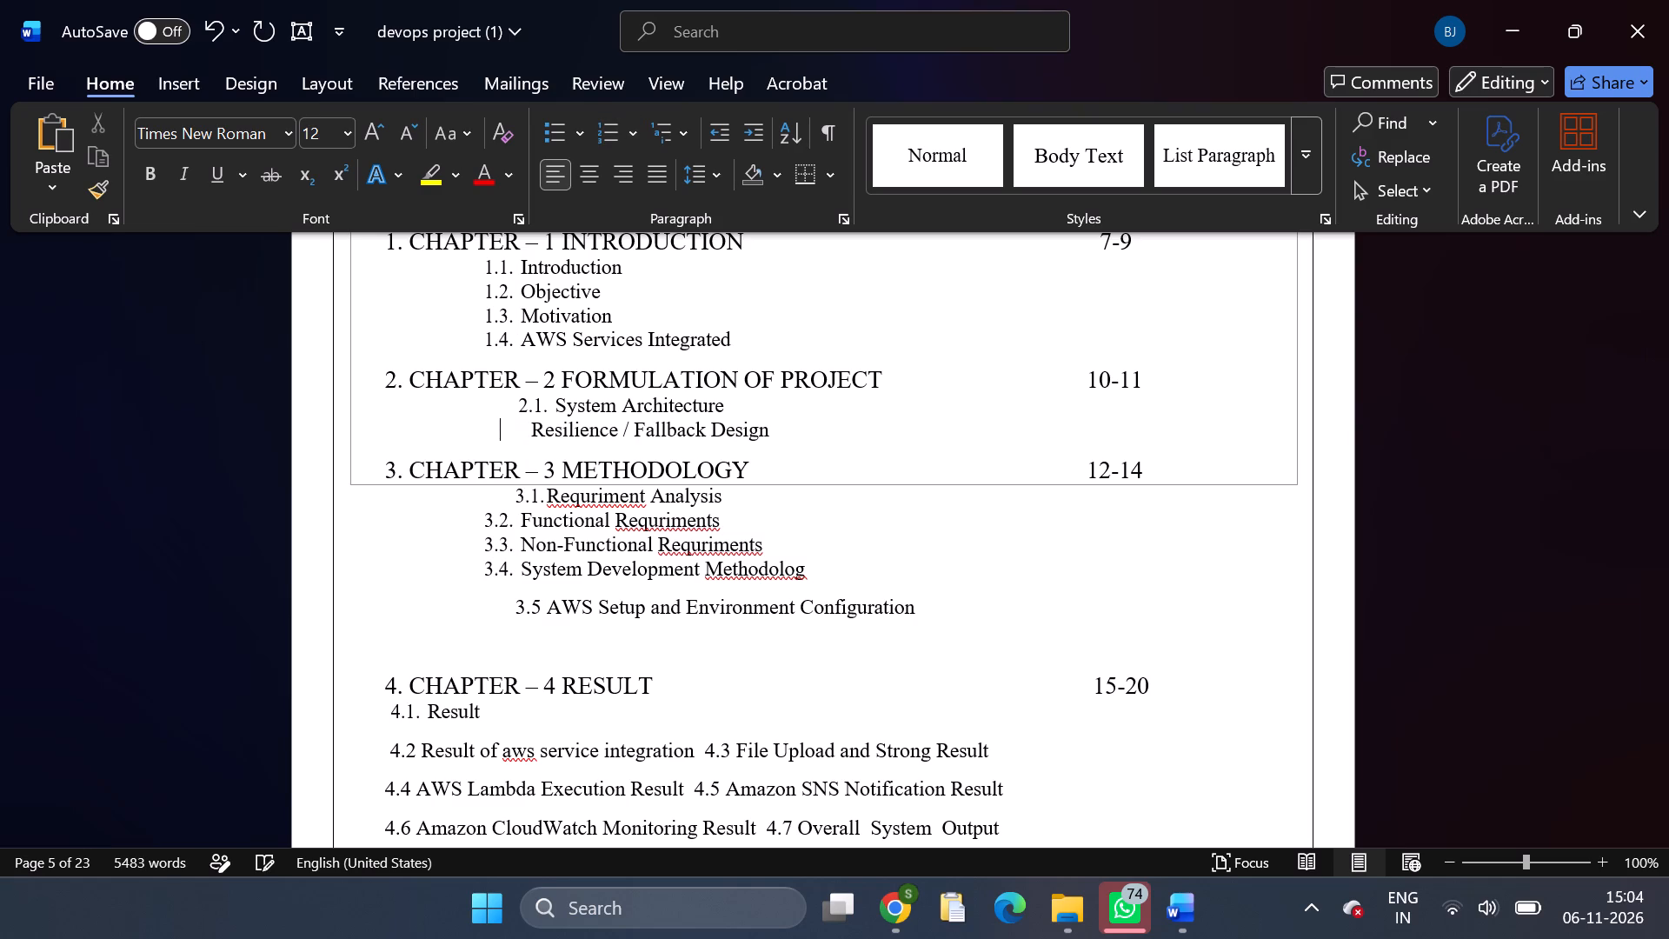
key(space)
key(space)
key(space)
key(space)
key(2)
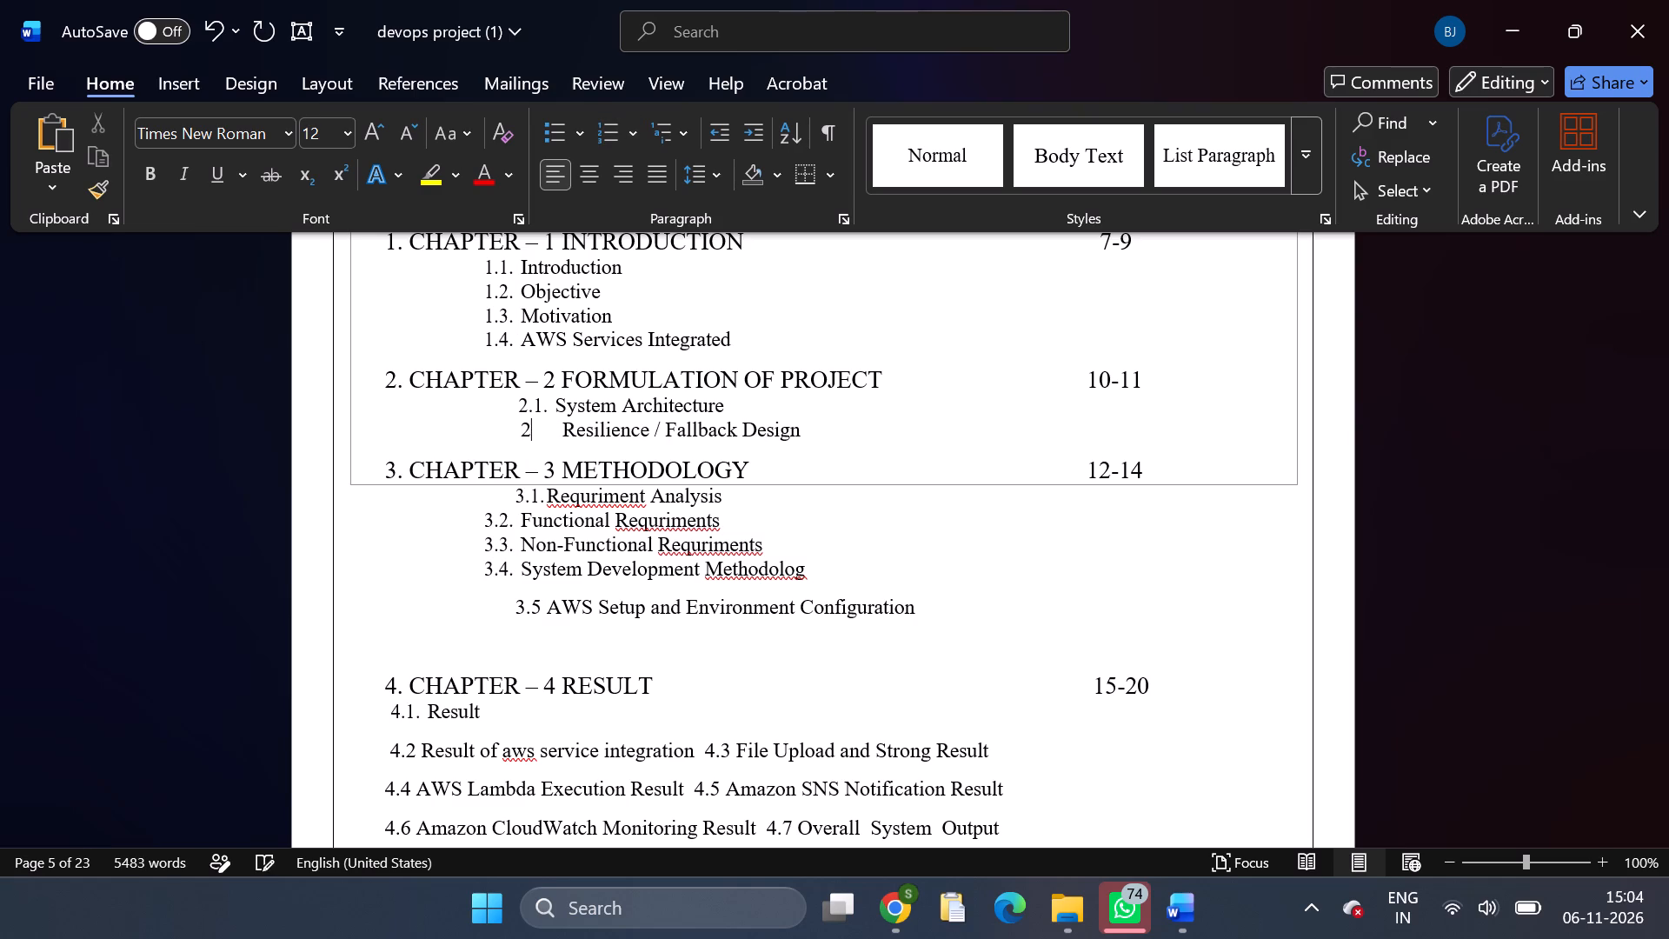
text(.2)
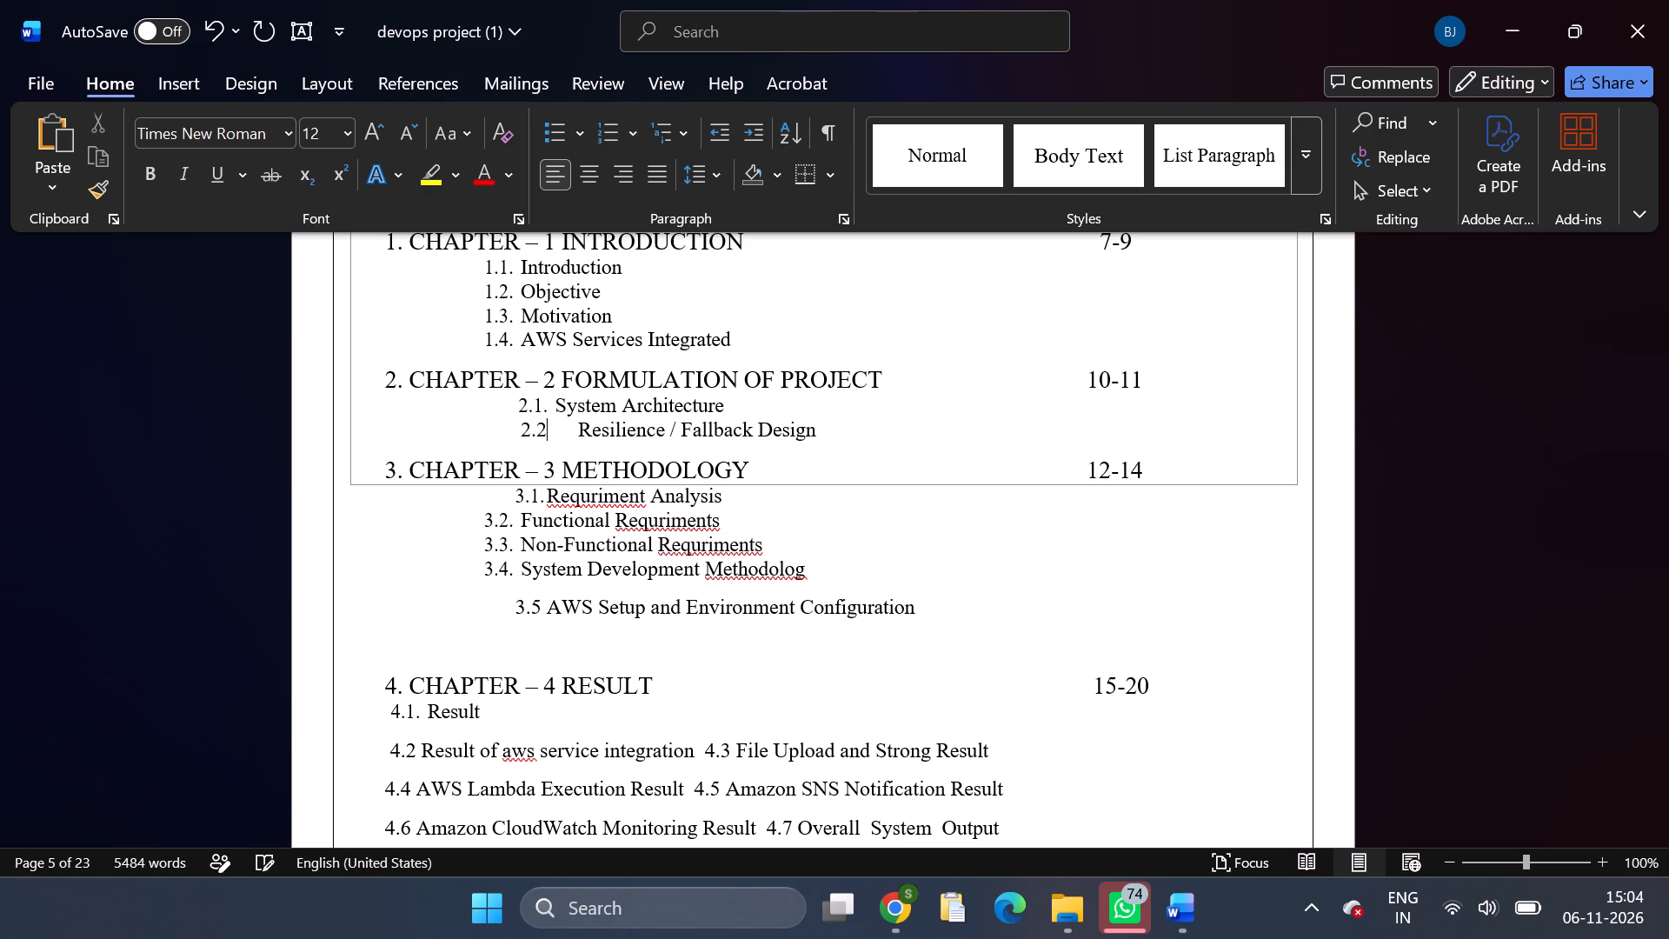
Align the two Chapter 2 subtitles by removing one space before Resilience and adding three spaces before System Architecture.
click(579, 429)
key(BackSpace)
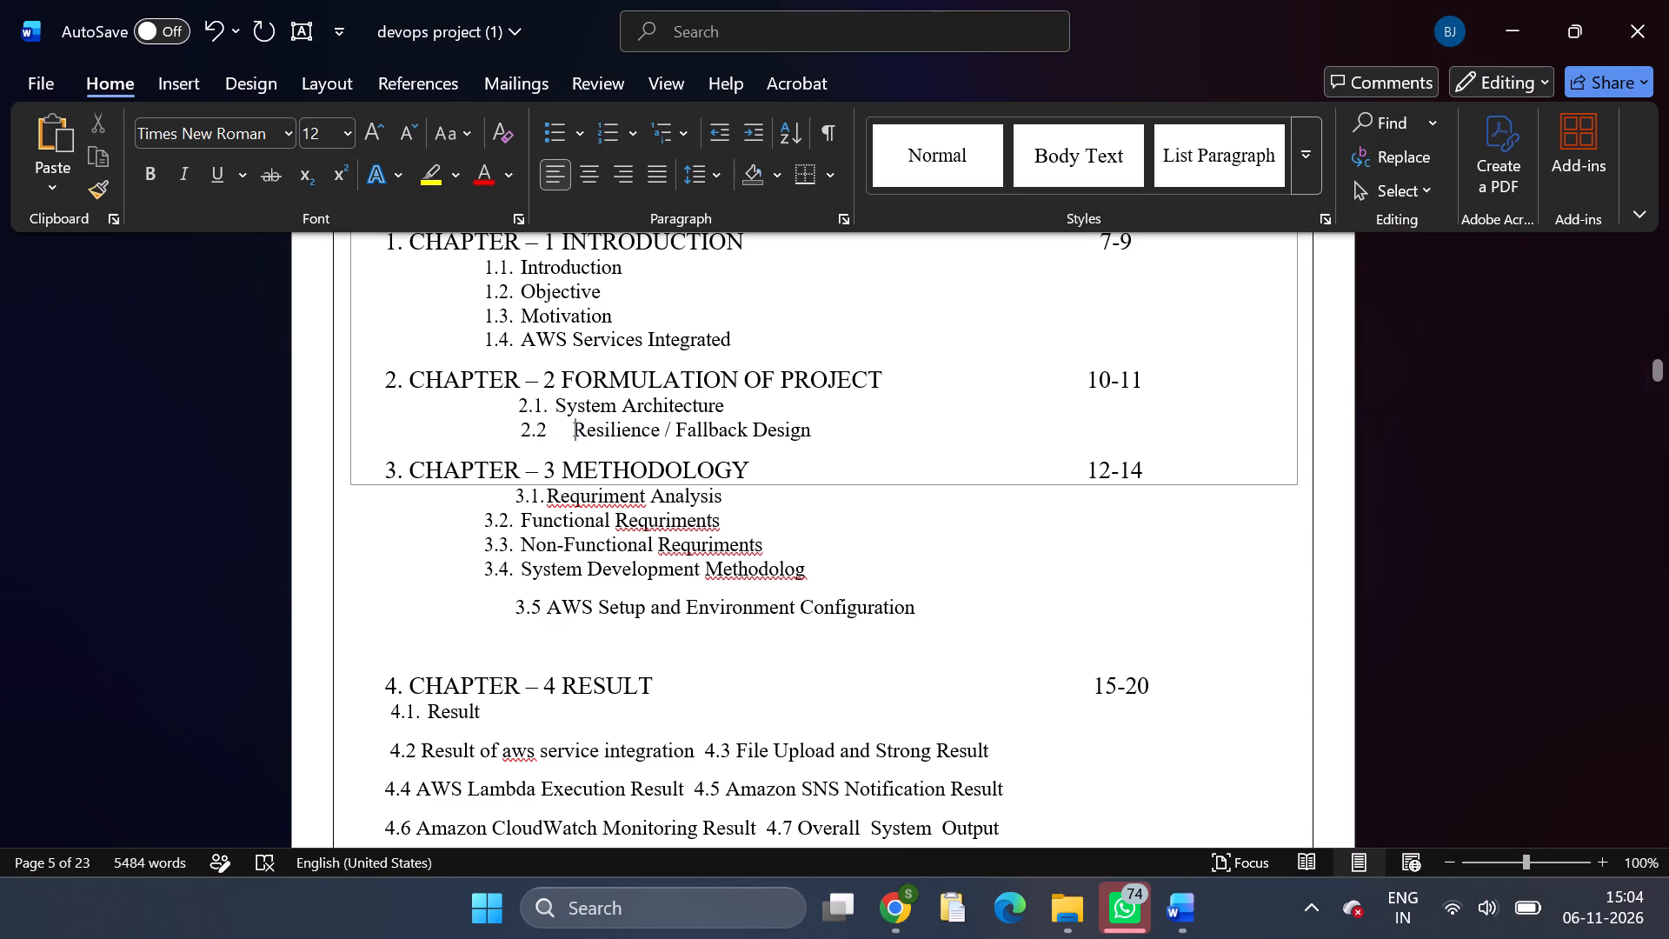
click(554, 407)
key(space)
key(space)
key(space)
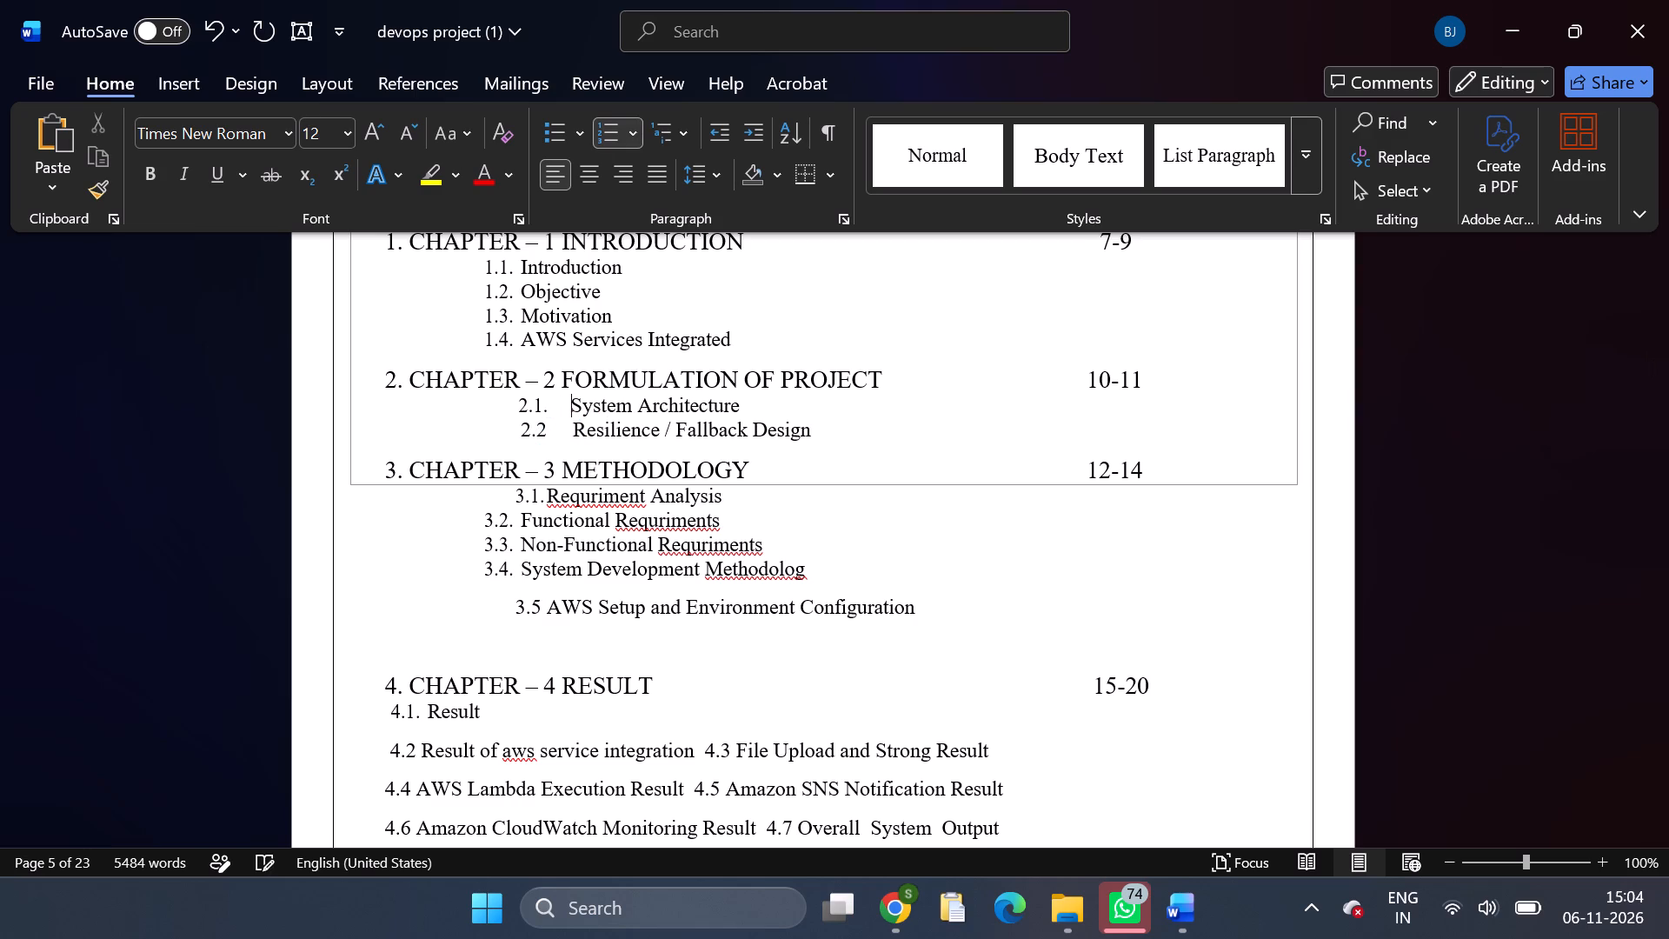
Remove one space before the manual number 2.2 and add a period after it to match 2.1.
click(520, 429)
key(BackSpace)
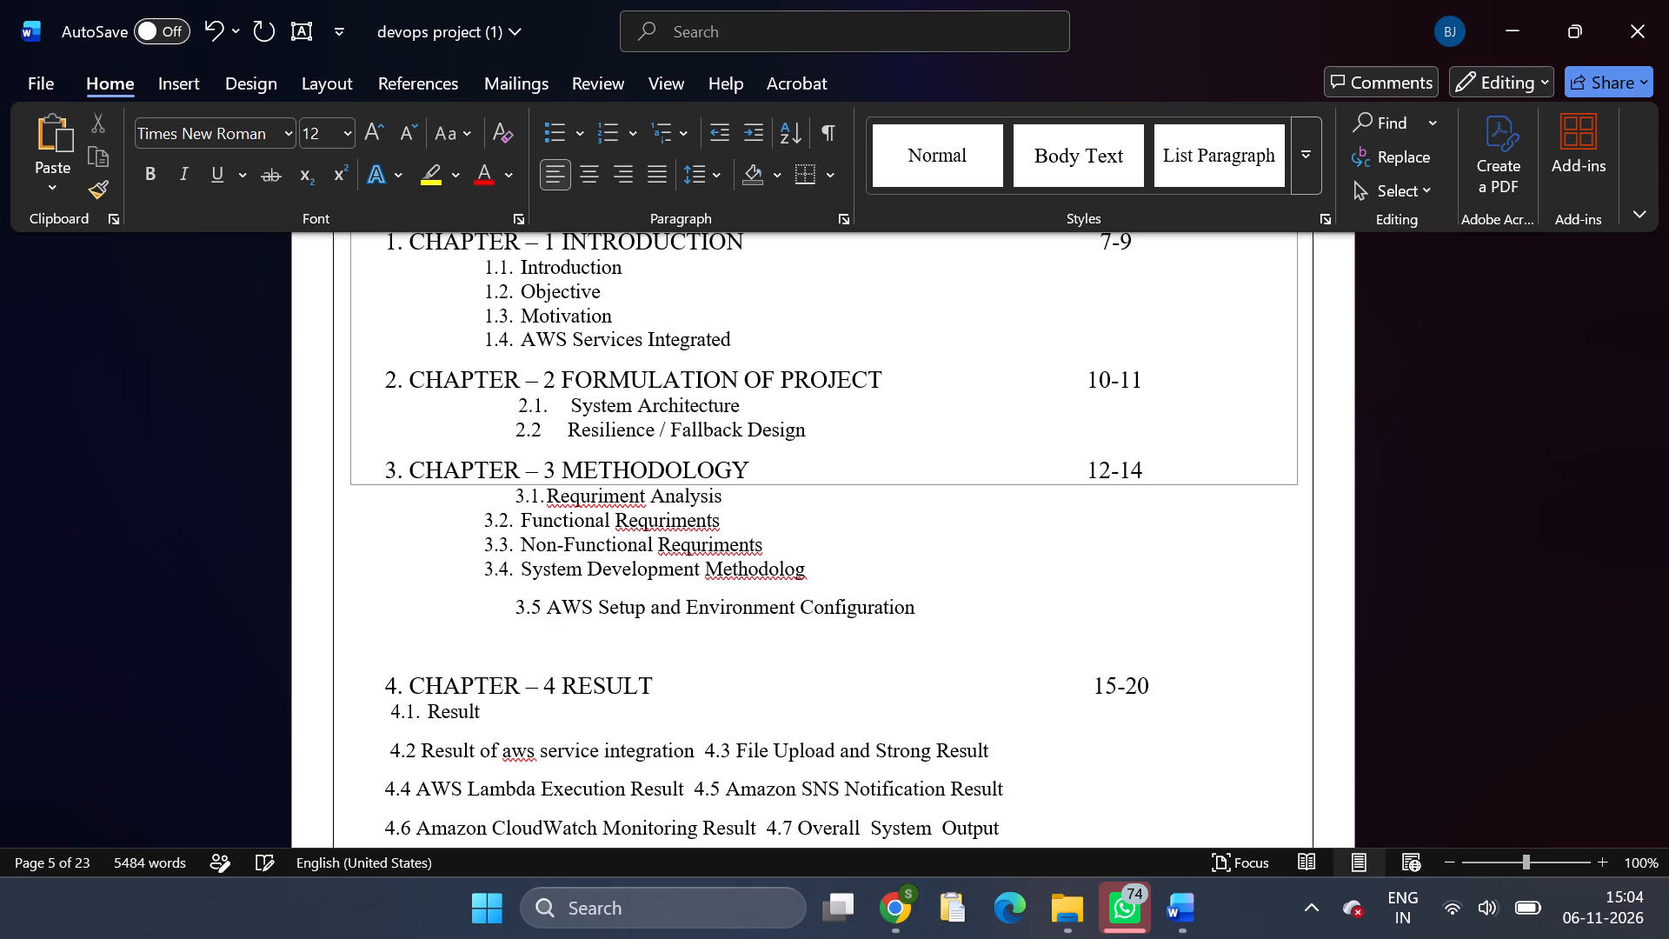
click(543, 430)
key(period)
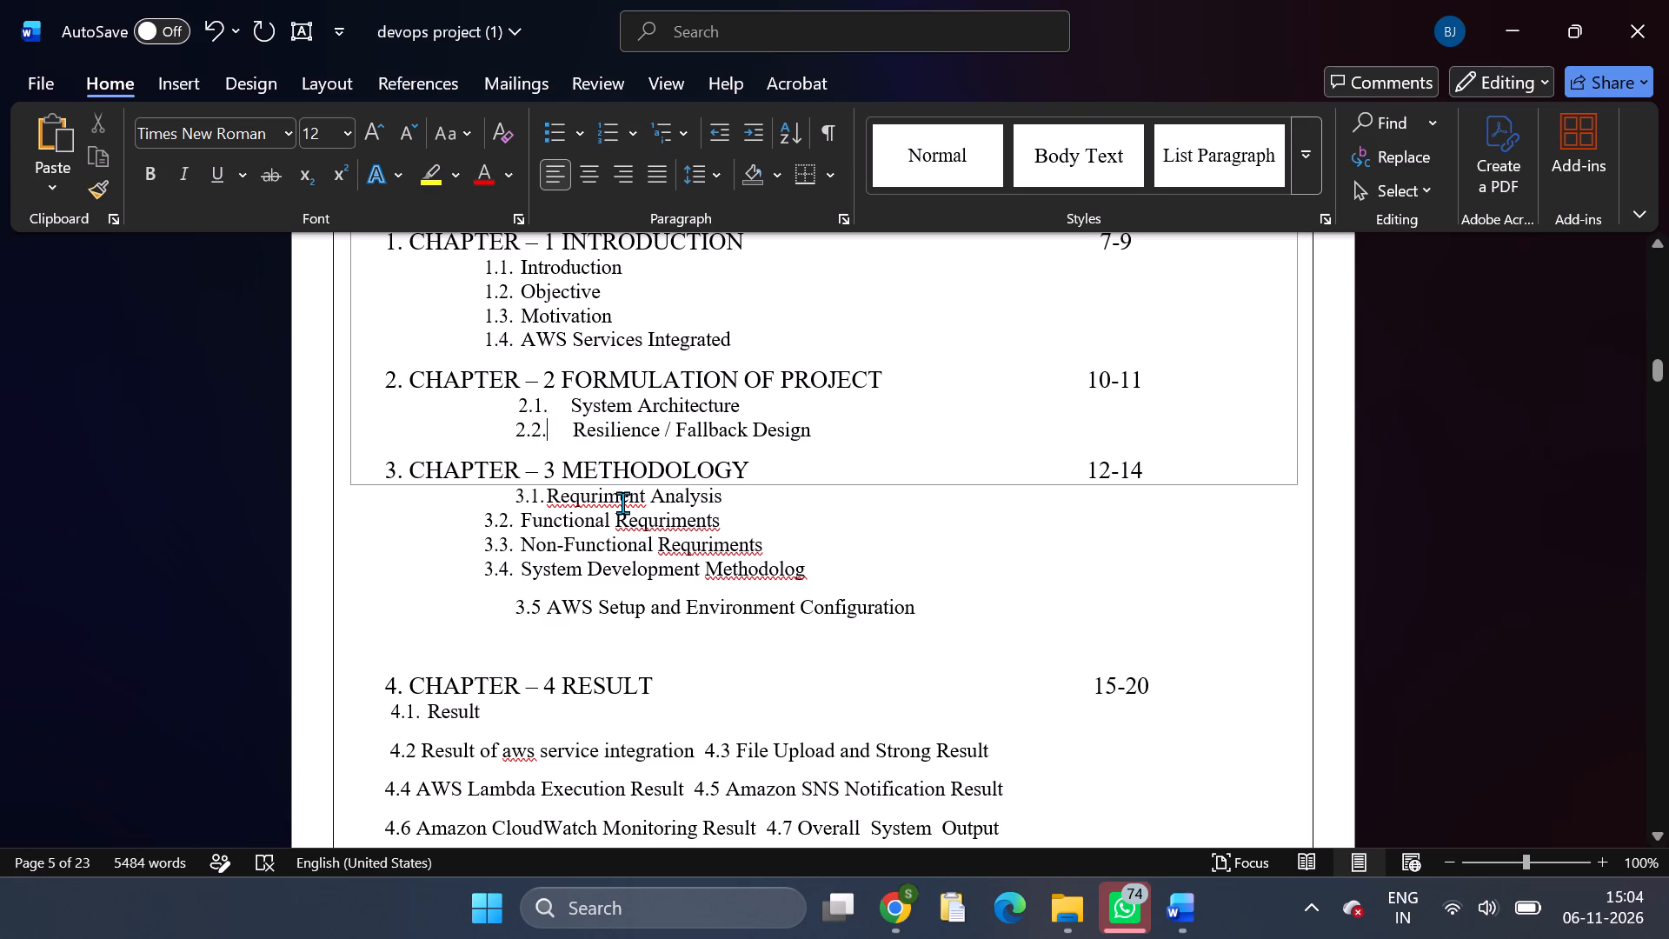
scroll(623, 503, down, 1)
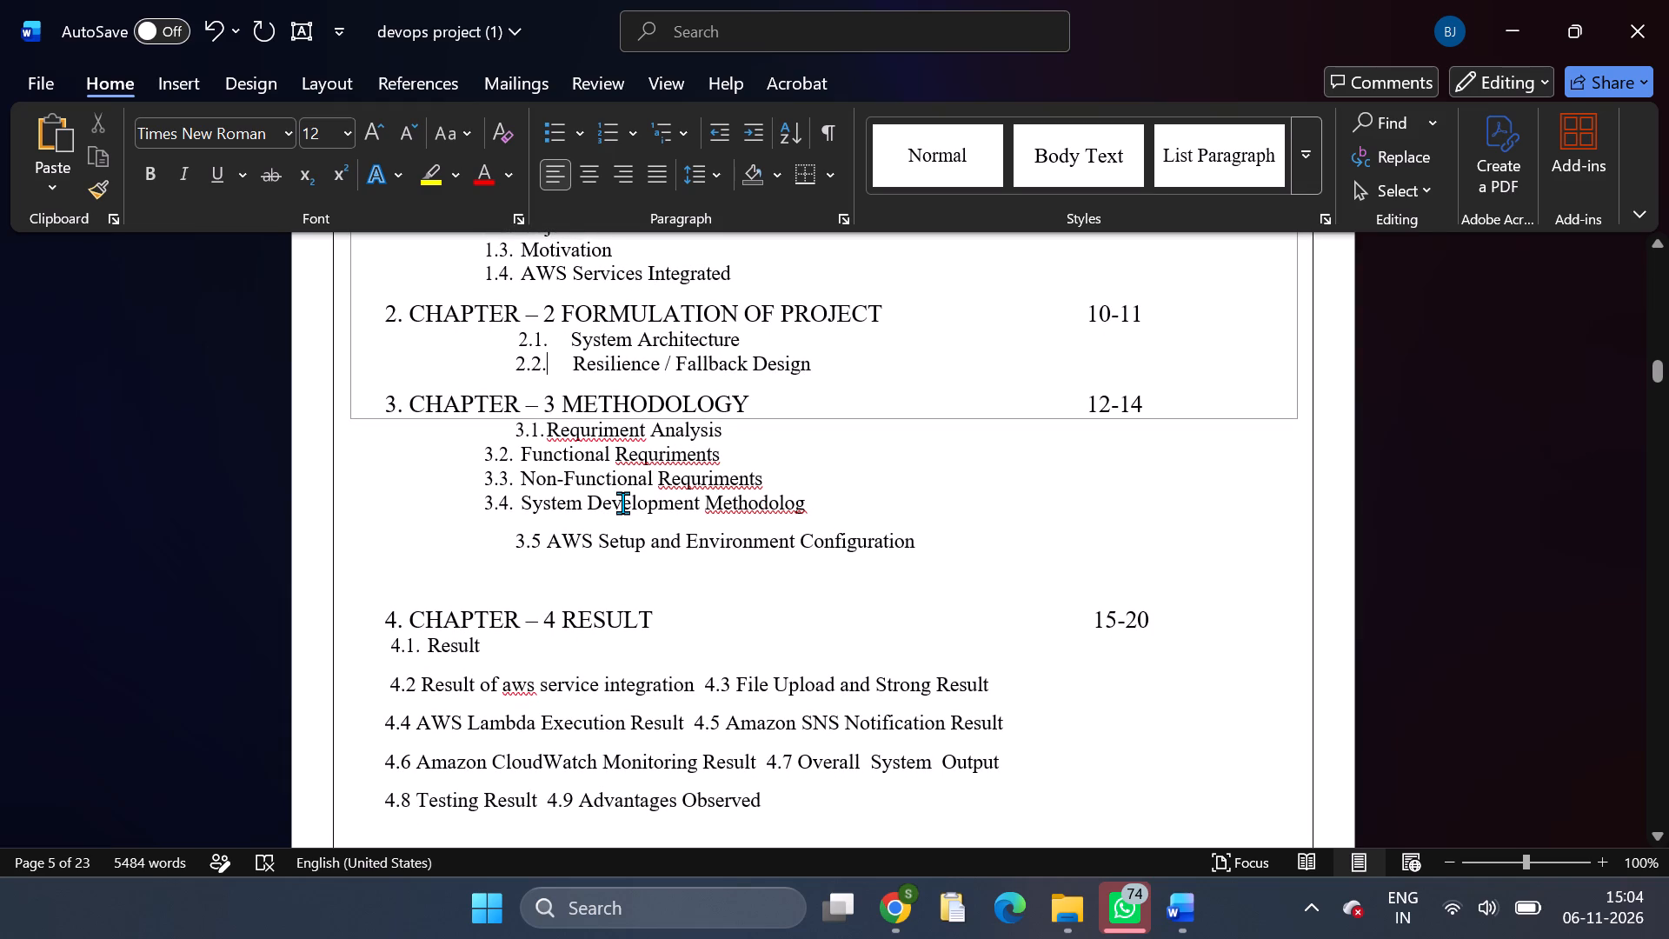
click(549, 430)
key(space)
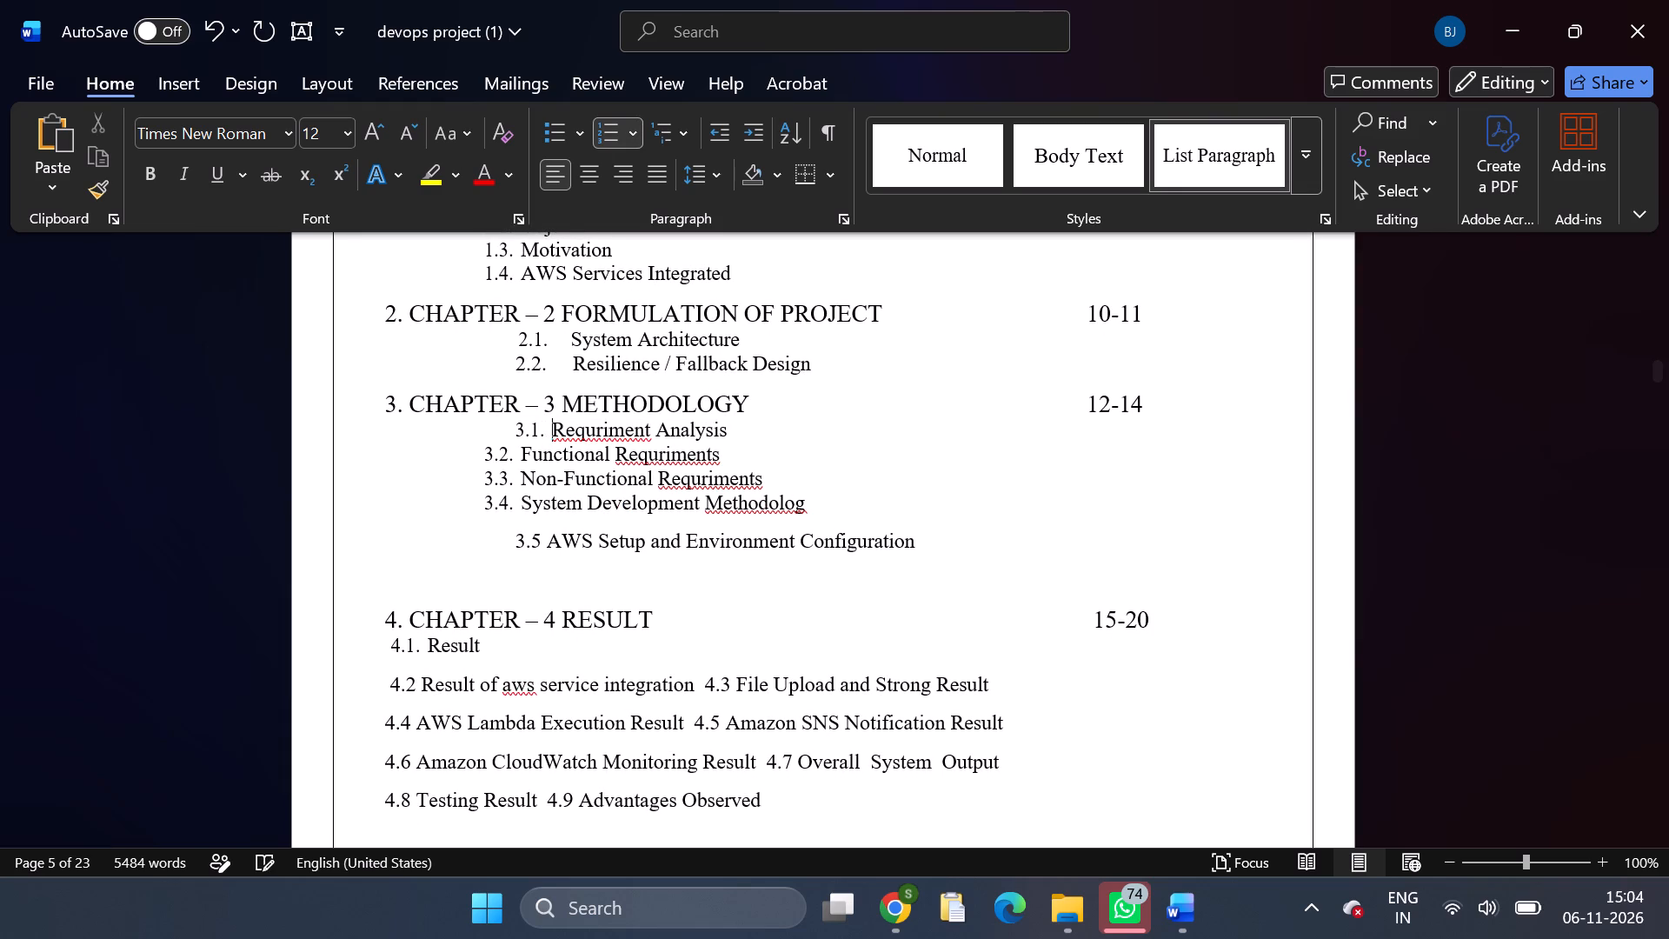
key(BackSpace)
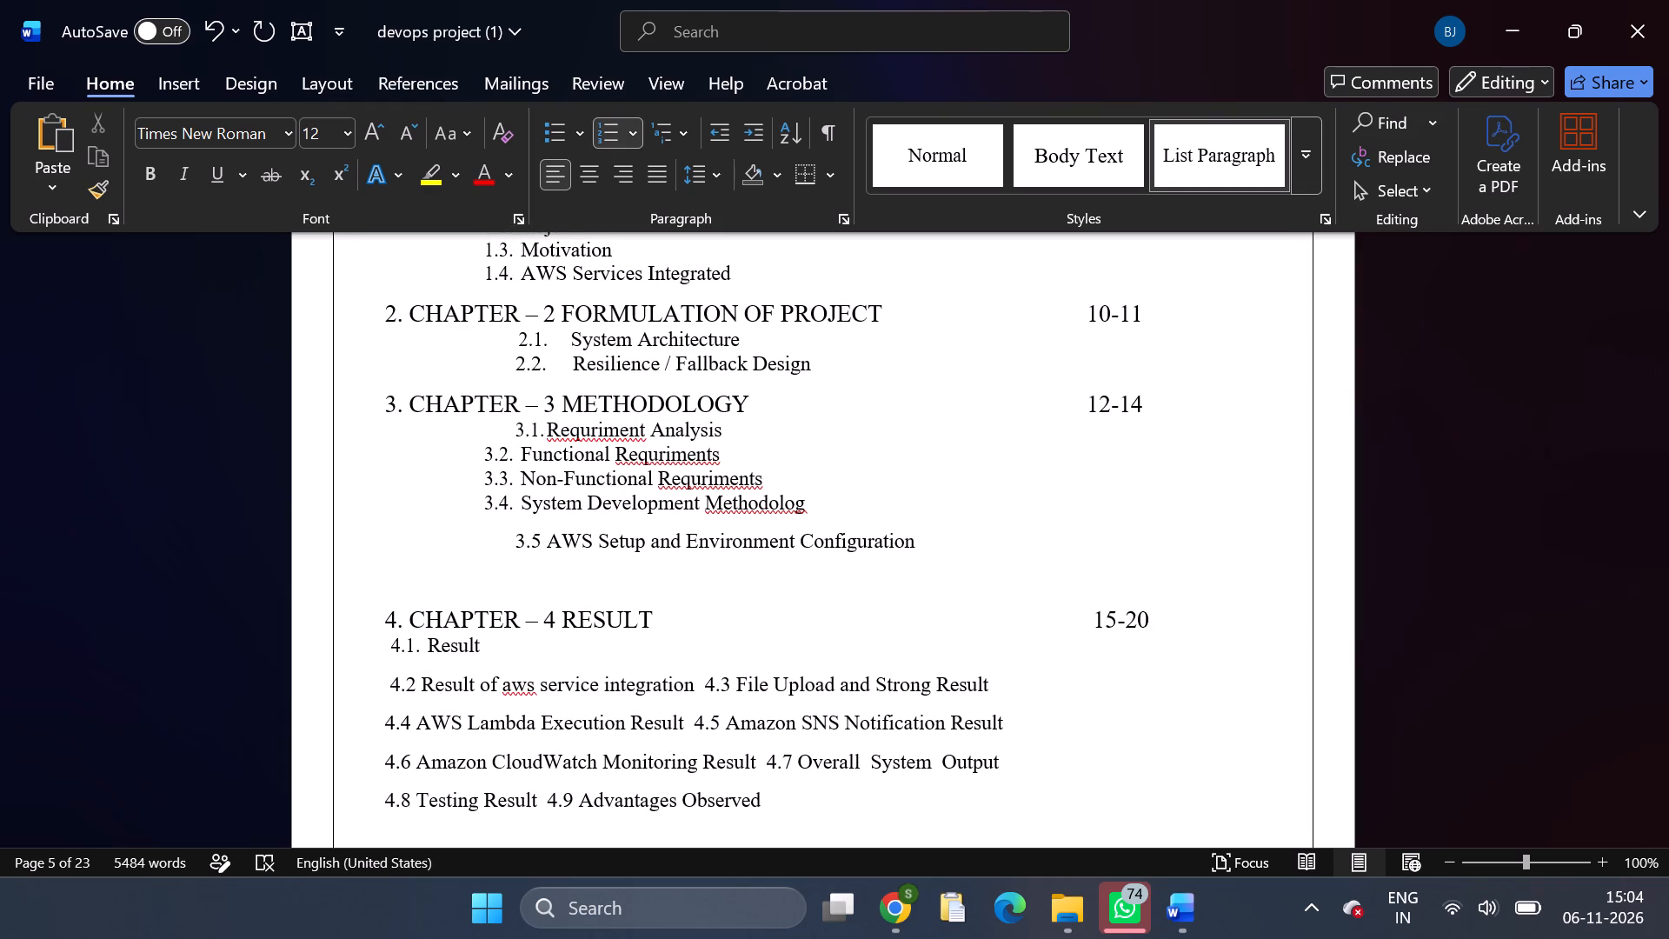
Replace the automatic number of the Requriment Analysis entry with a manual 3.1, with four spaces before it and three after.
key(Left)
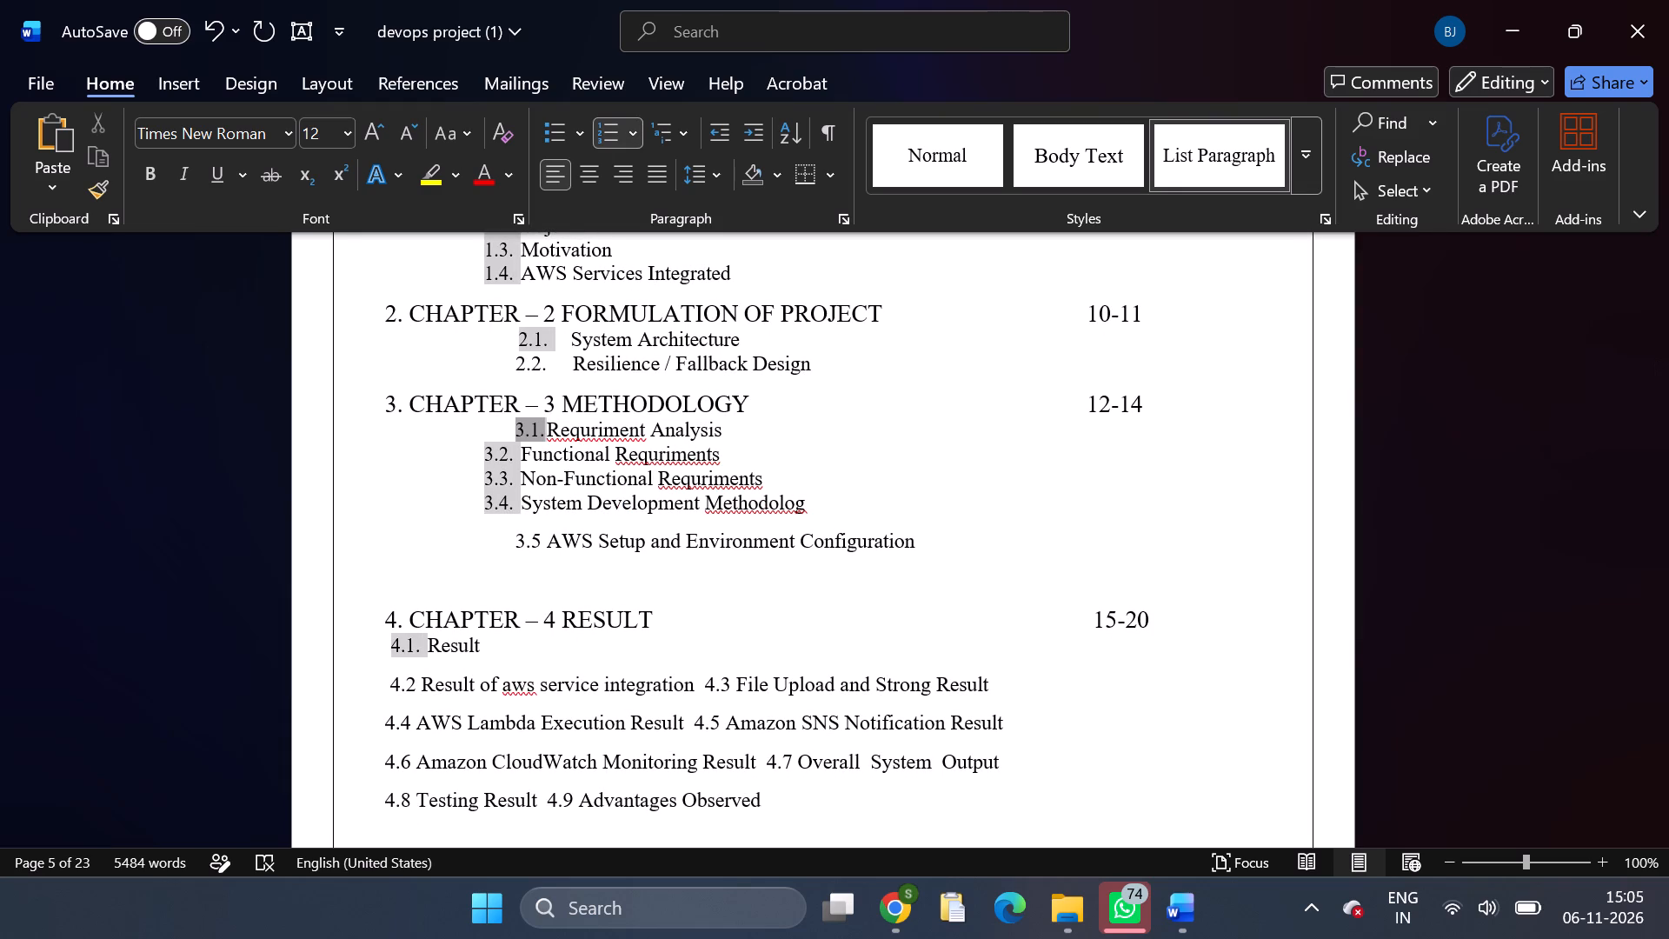
click(534, 427)
key(BackSpace)
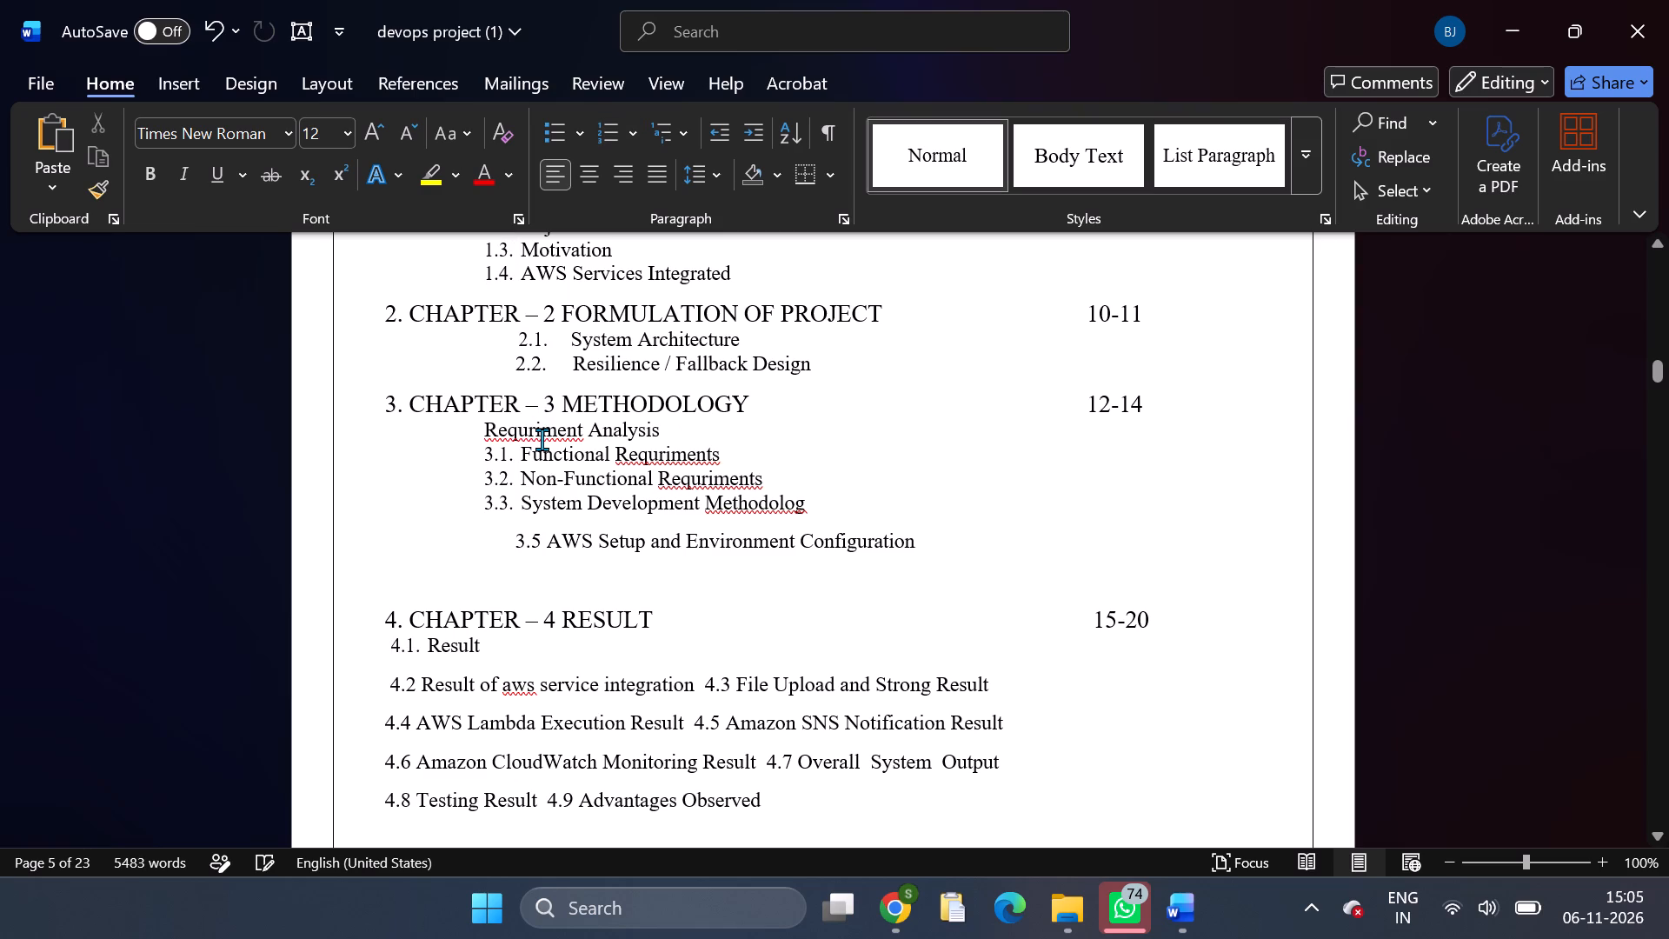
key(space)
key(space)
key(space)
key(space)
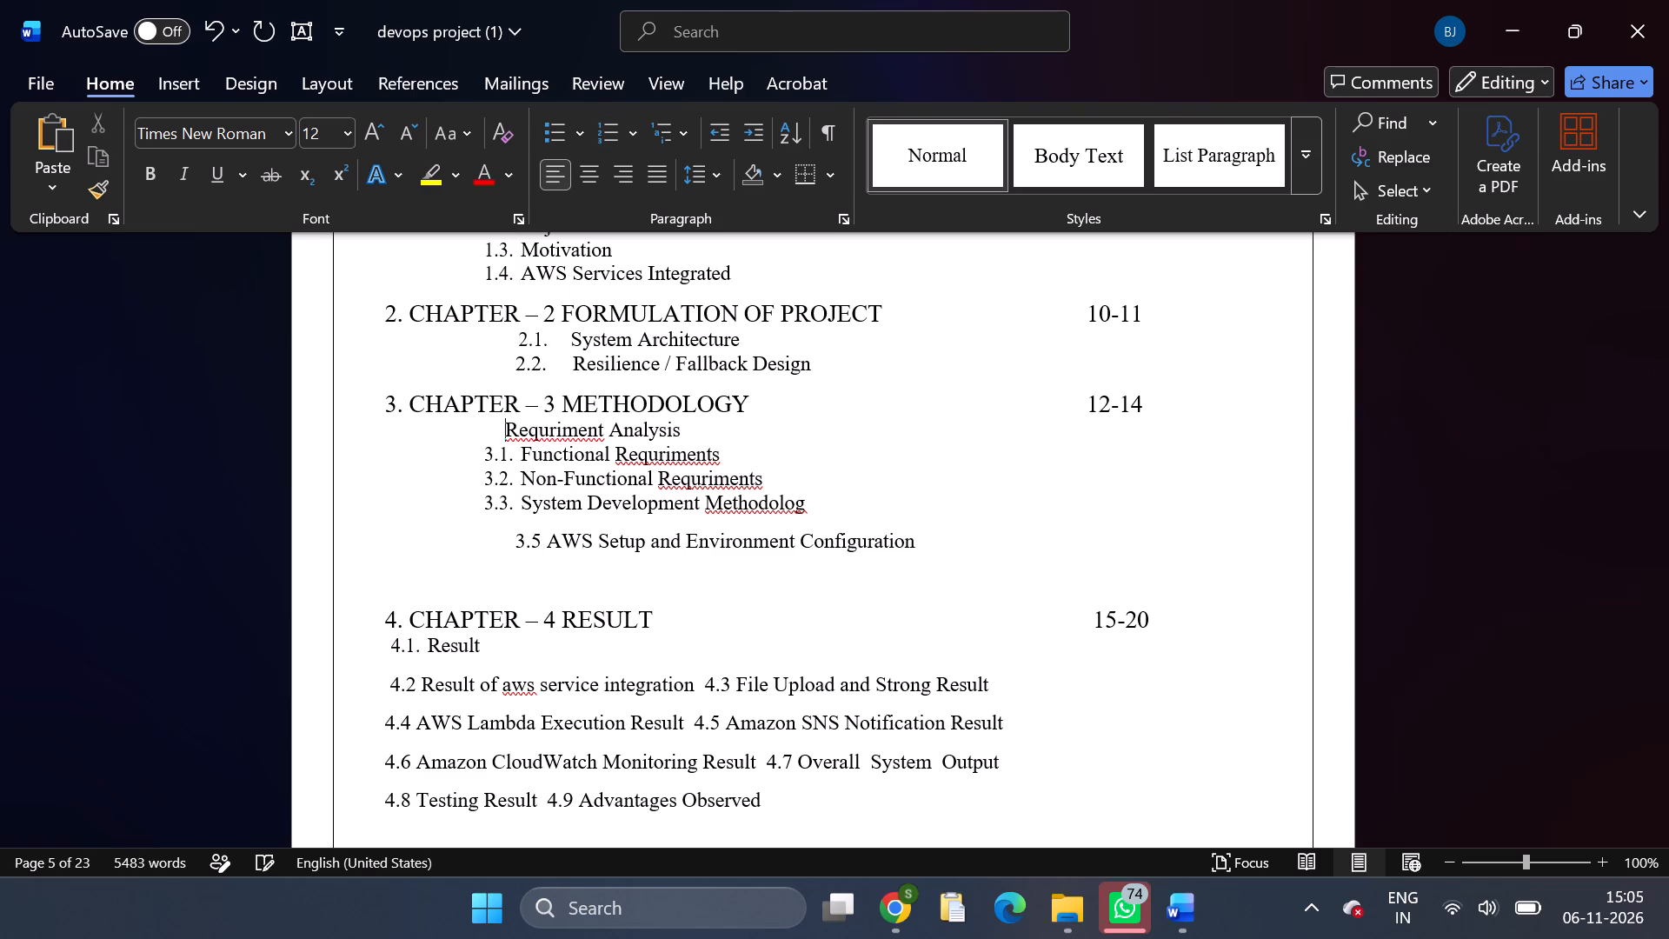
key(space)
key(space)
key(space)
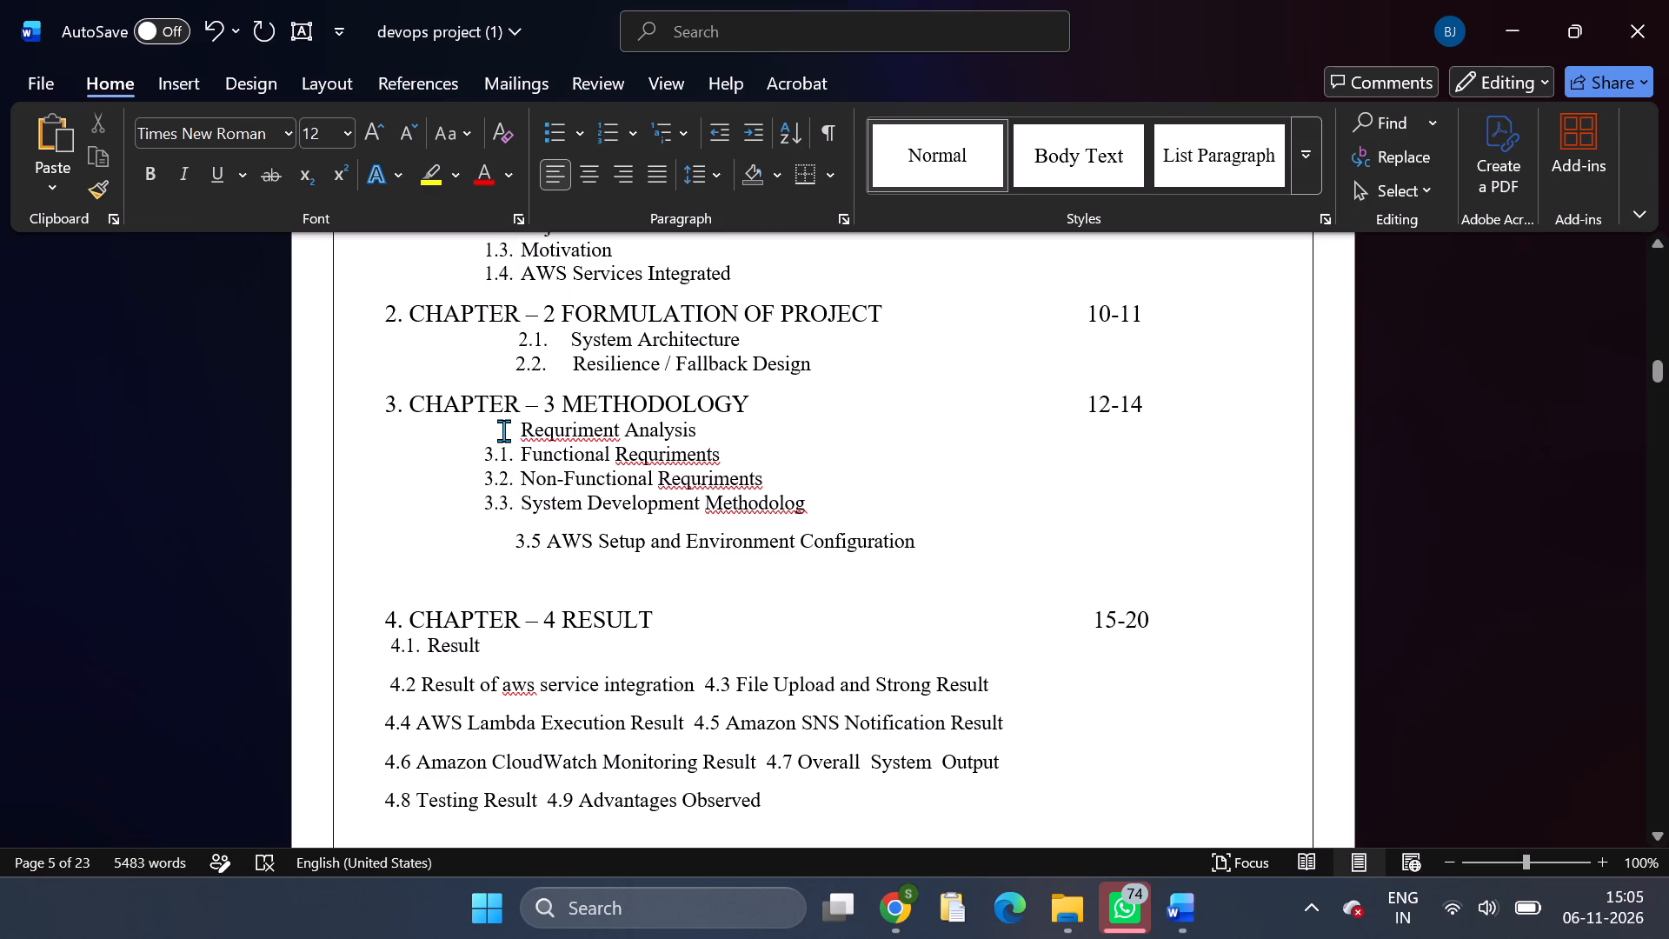
click(506, 433)
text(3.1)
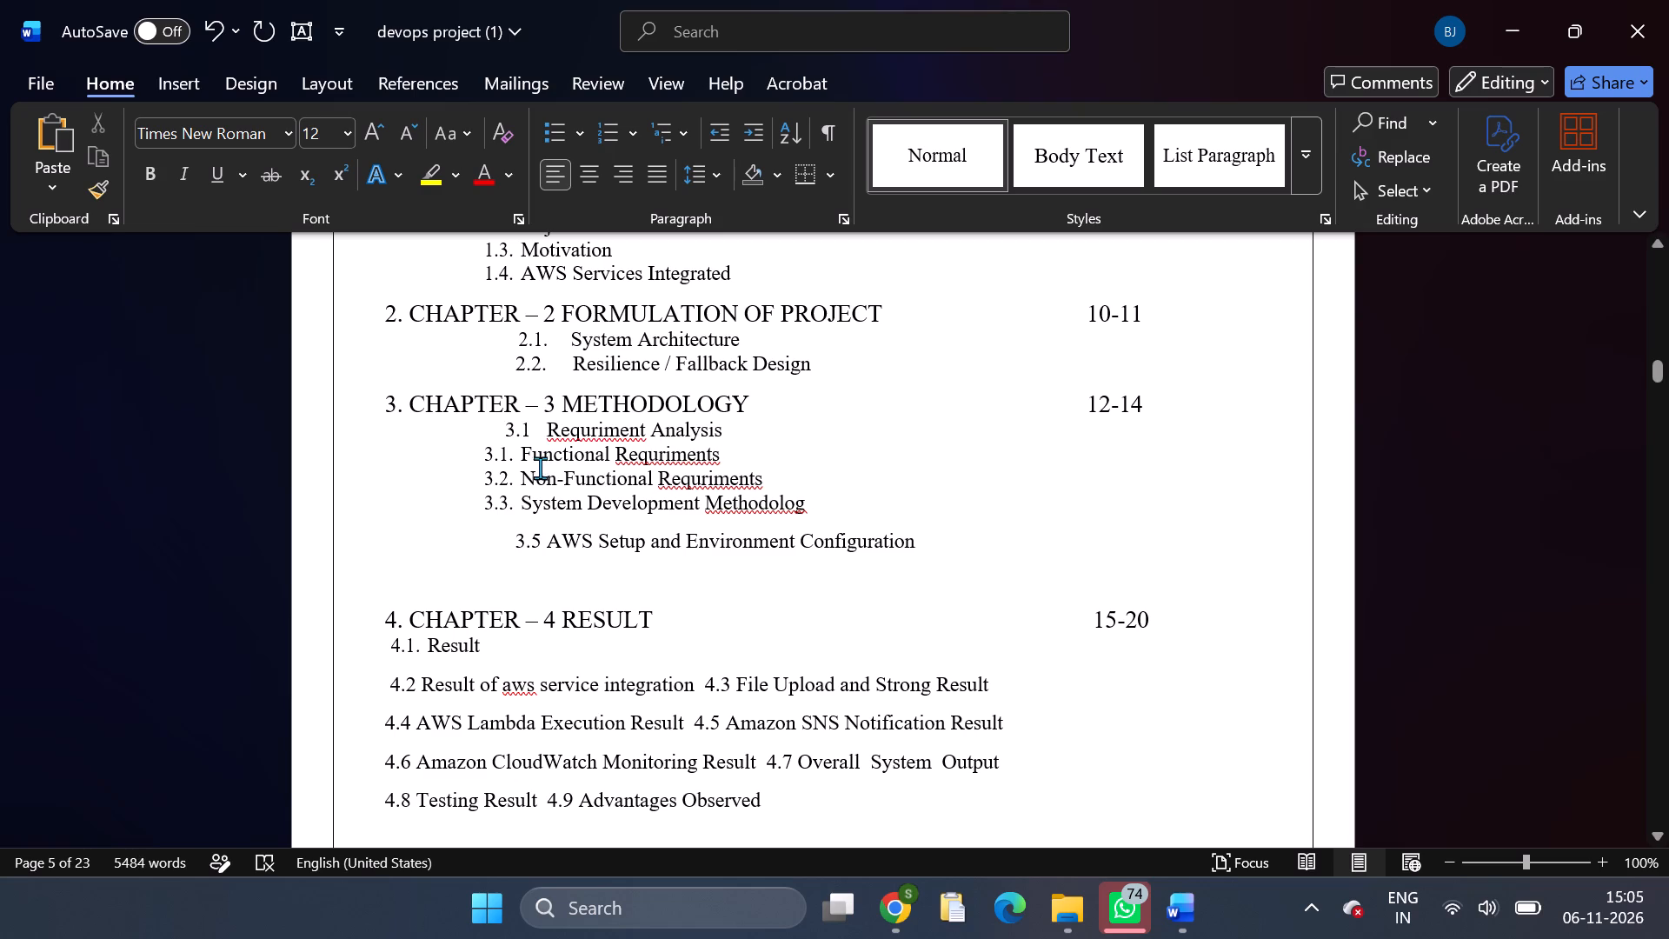
Remove the four spaces before the manual number 3.1 so it lines up with the Chapter 3 numbers below.
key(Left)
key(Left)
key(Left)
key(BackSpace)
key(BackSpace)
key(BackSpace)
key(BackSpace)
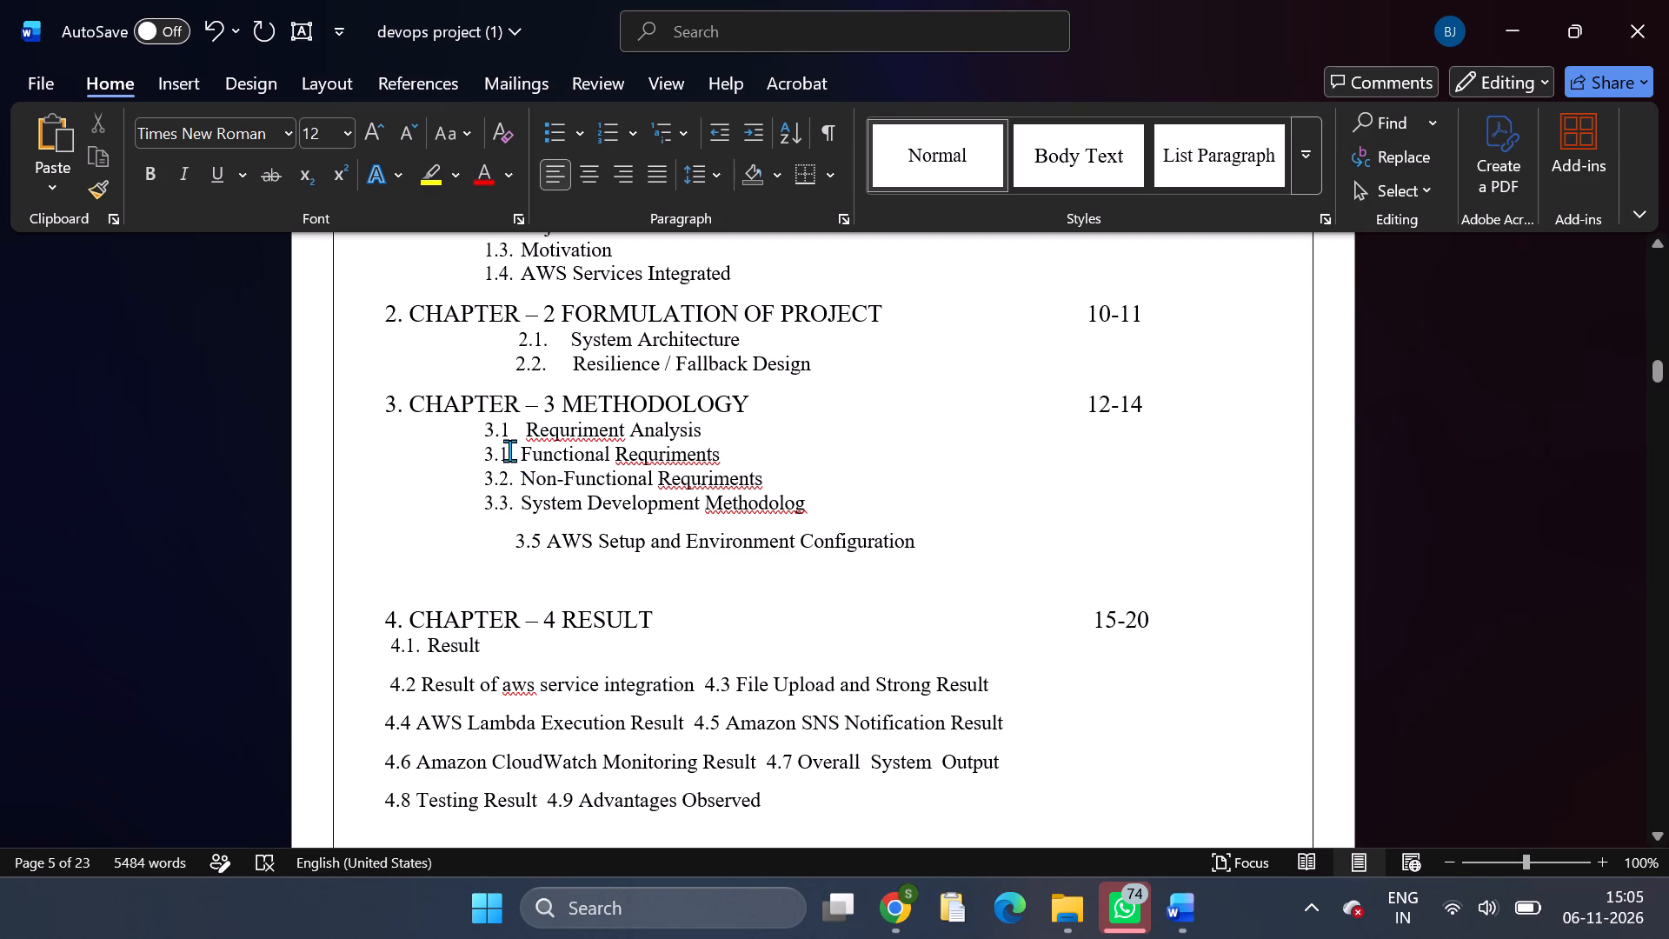
Replace the automatic number of the Functional Requriments entry with a manual 3.2 followed by three spaces.
click(509, 469)
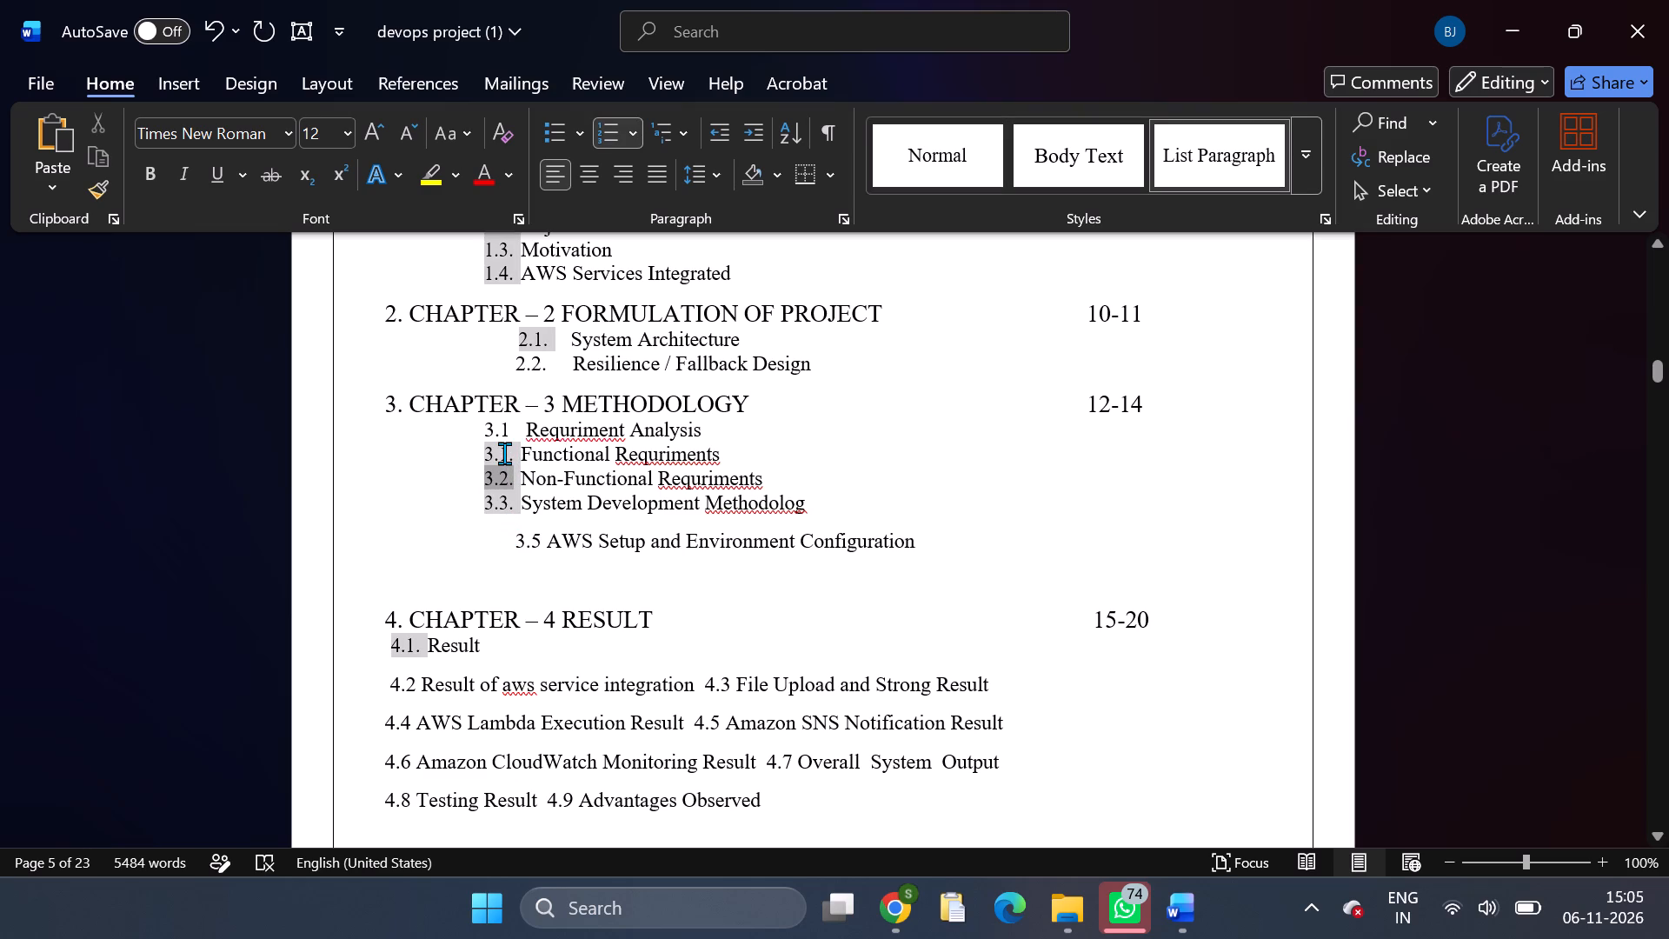
click(505, 454)
key(BackSpace)
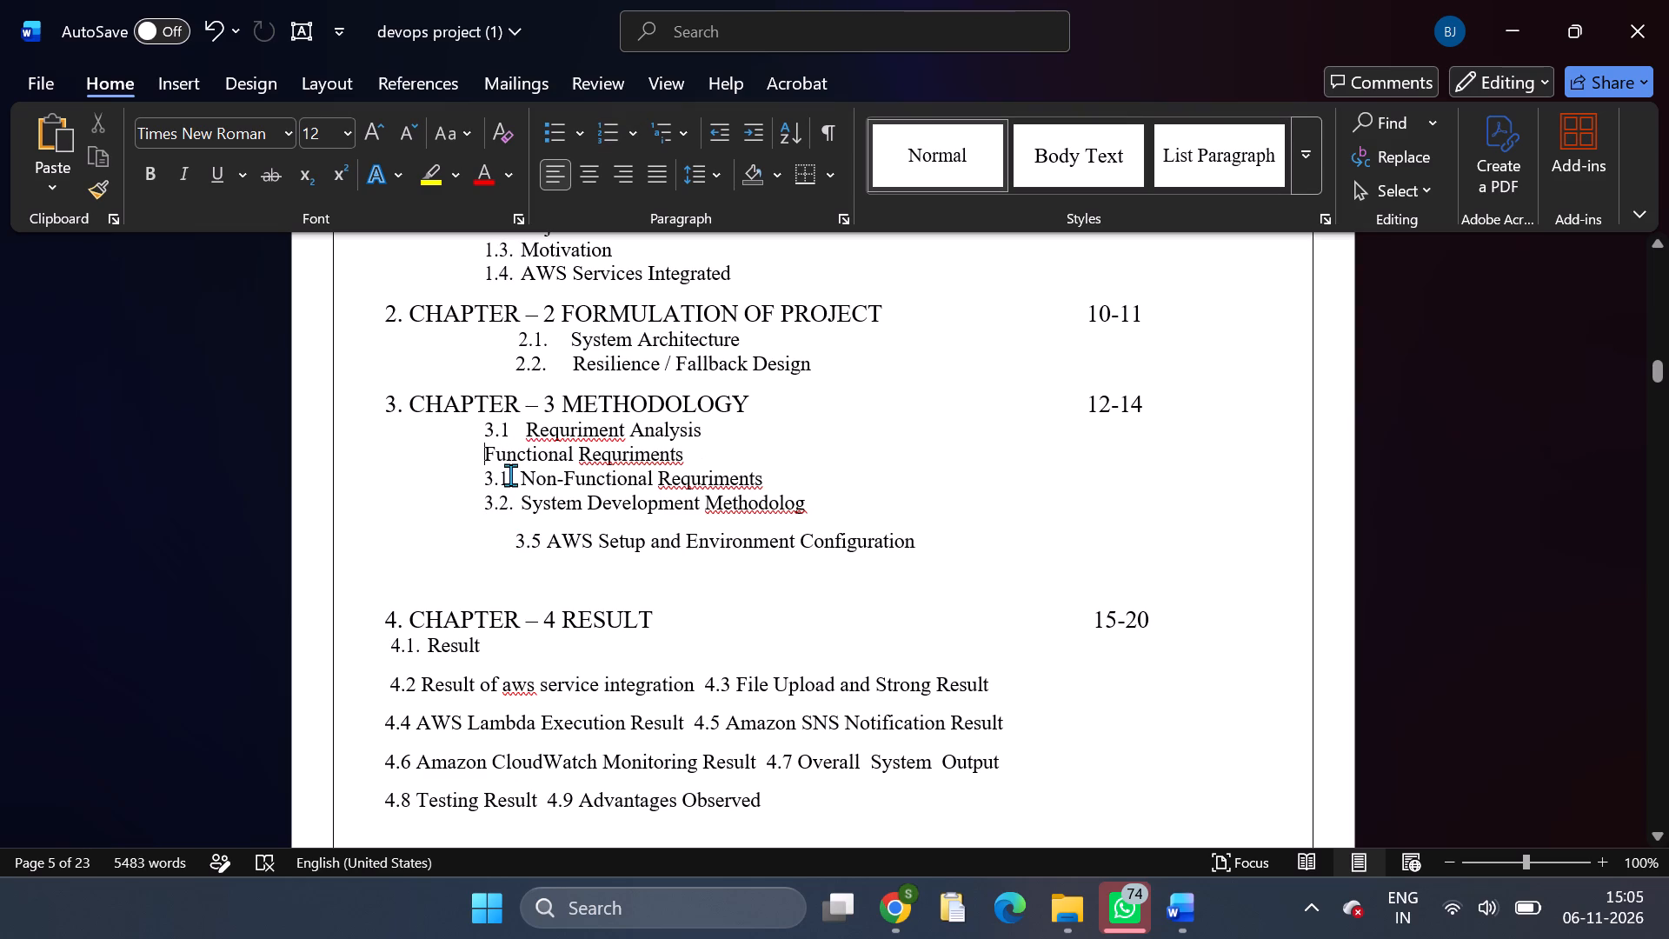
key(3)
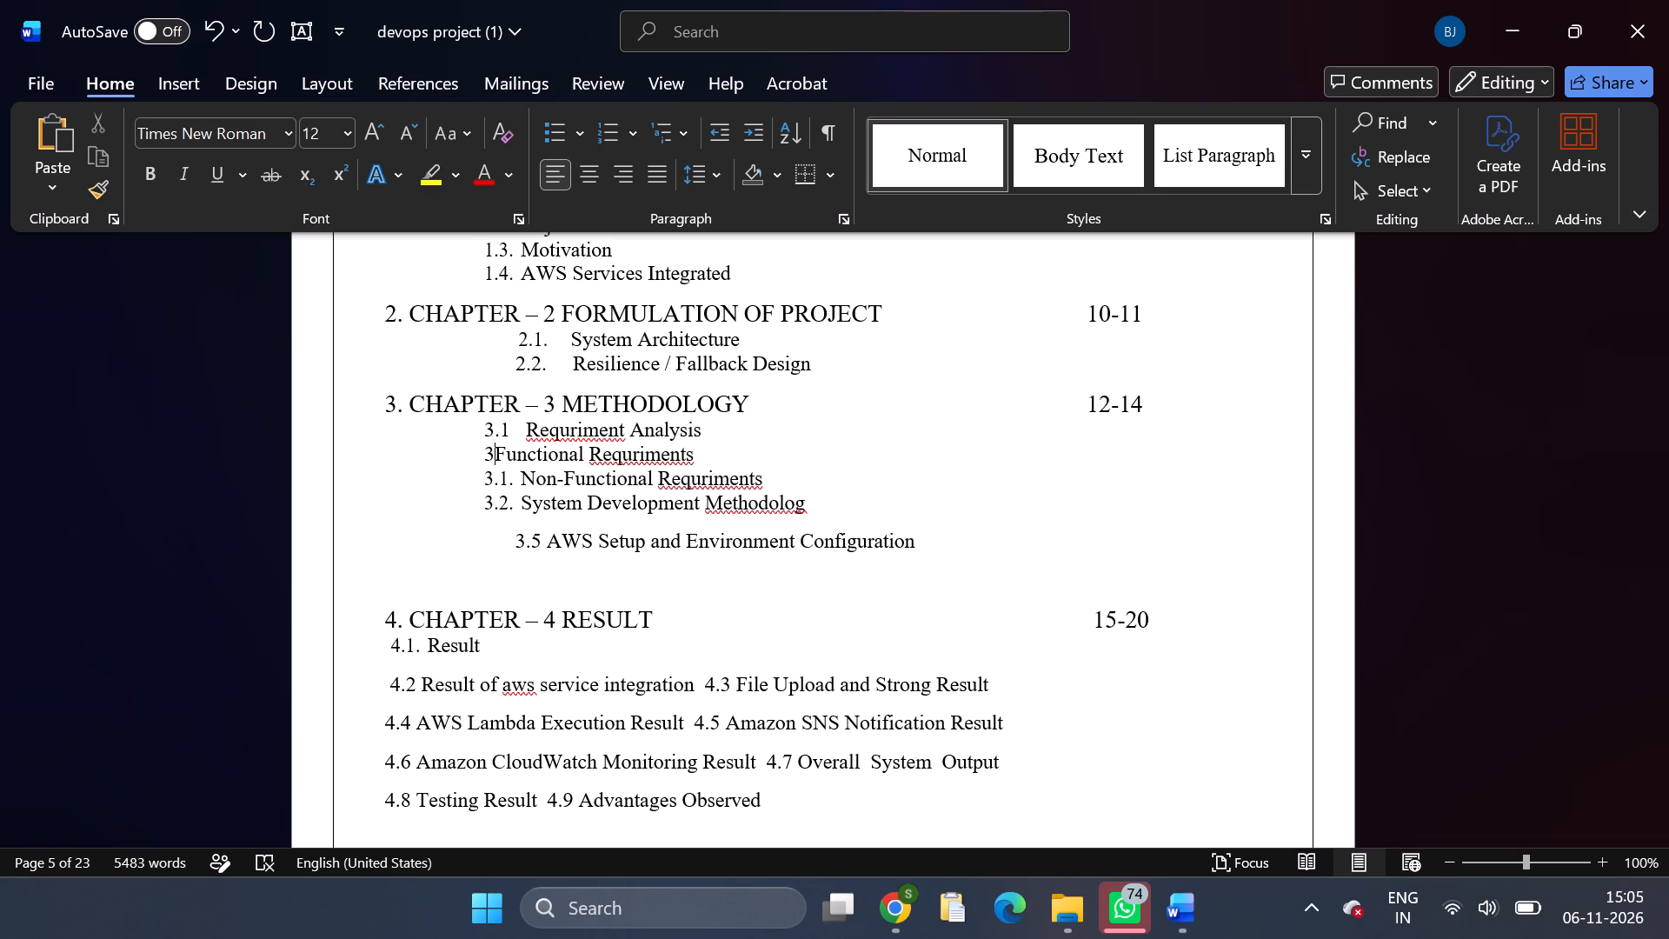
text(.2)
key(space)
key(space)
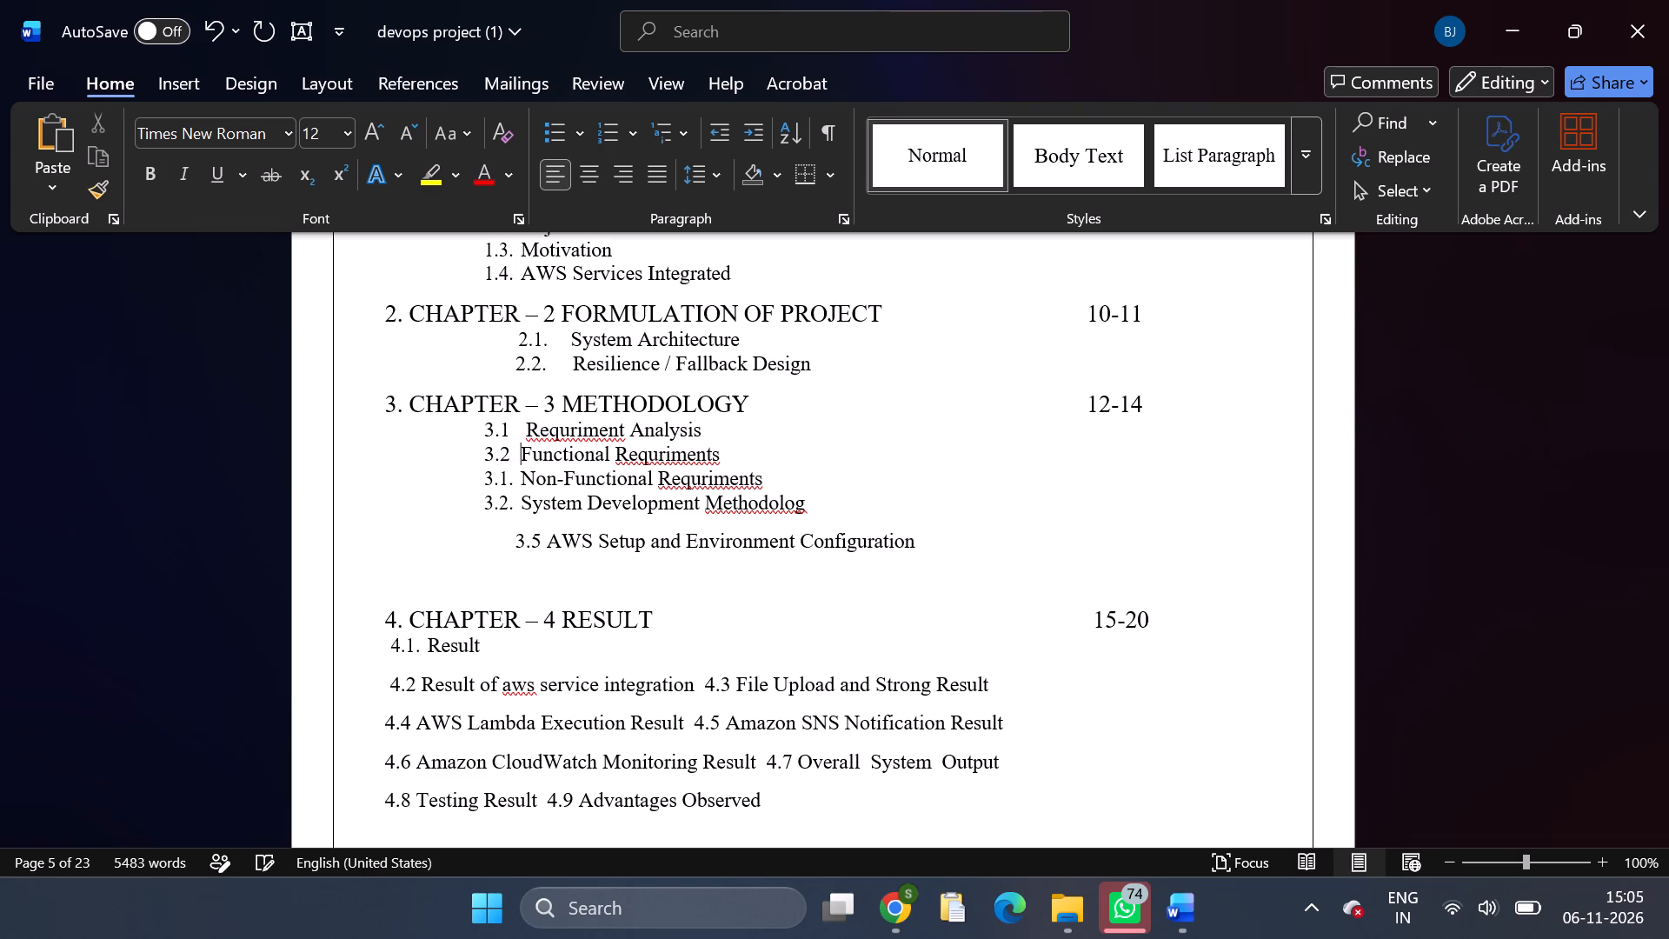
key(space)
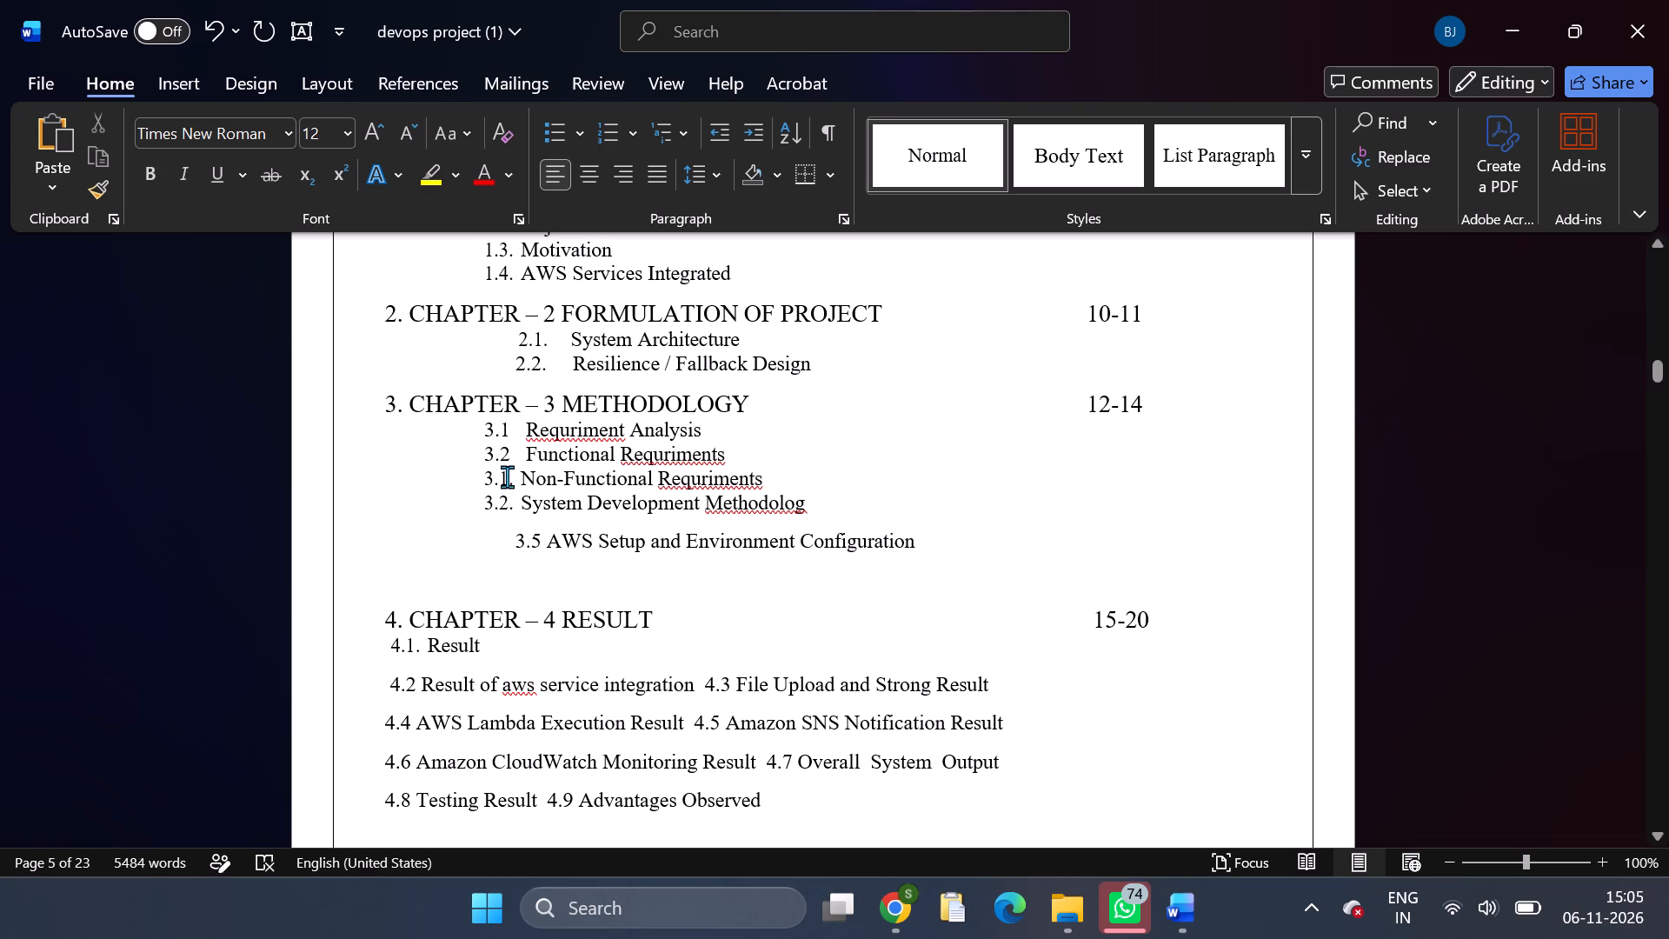
Select the automatic number of the Non-Functional Requriments entry under Chapter 3.
click(508, 477)
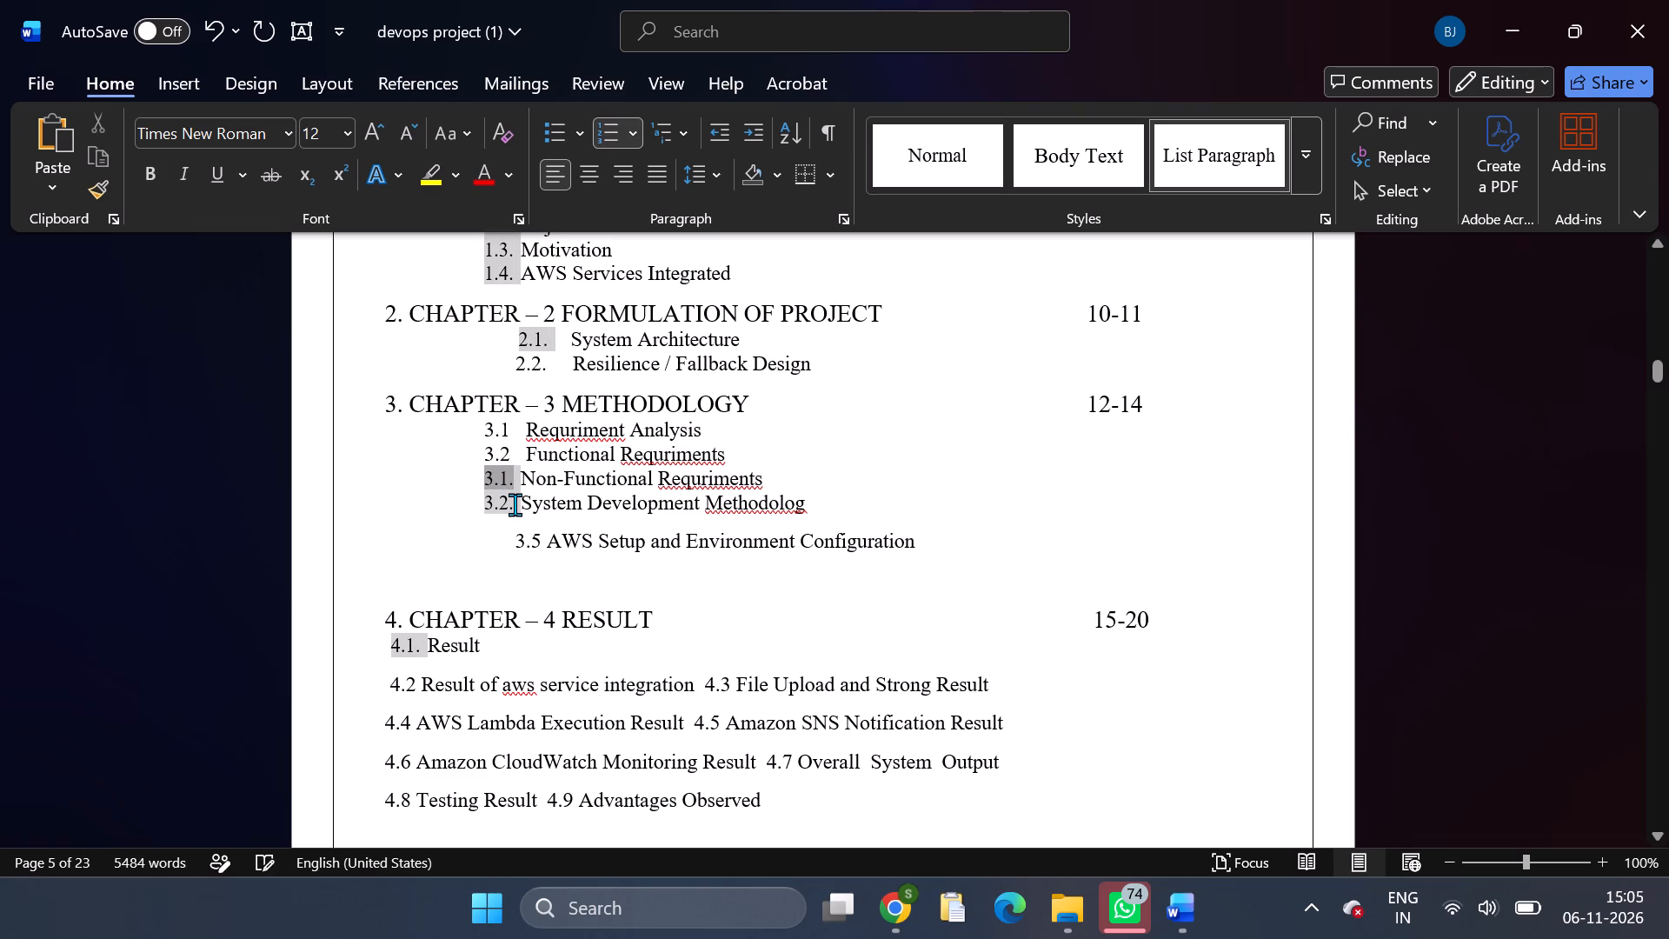
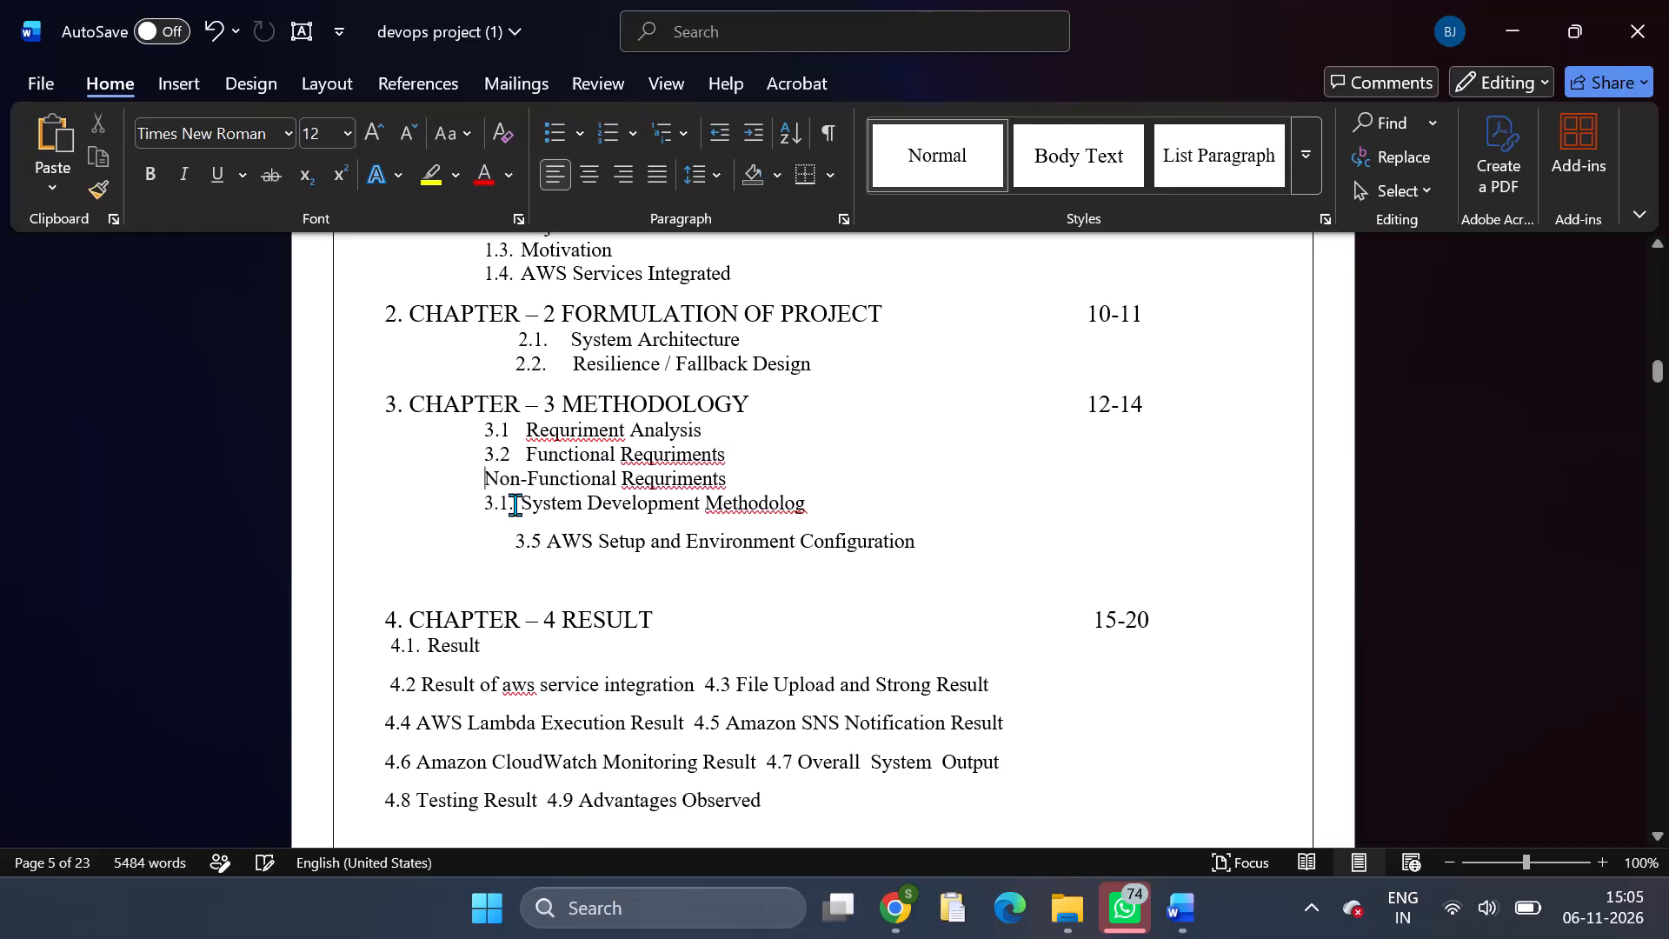
Number the Non-Functional Requriments entry under Chapter 3 with a manual 3.3 followed by three spaces.
key(3)
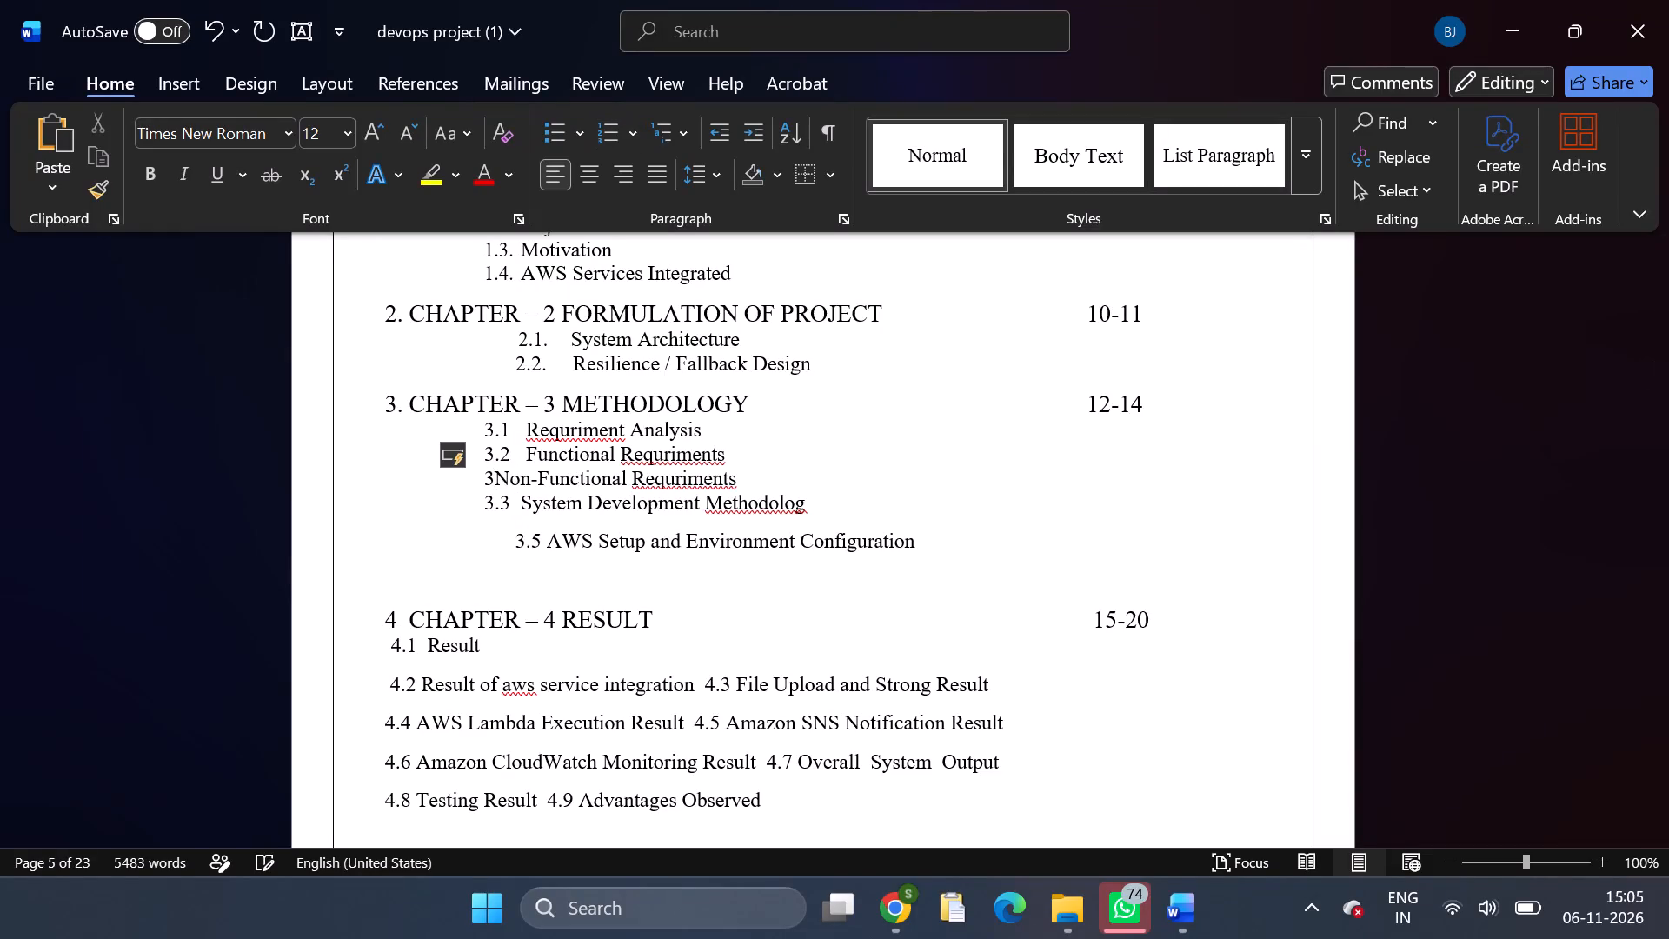
text(.3)
key(space)
key(space)
key(space)
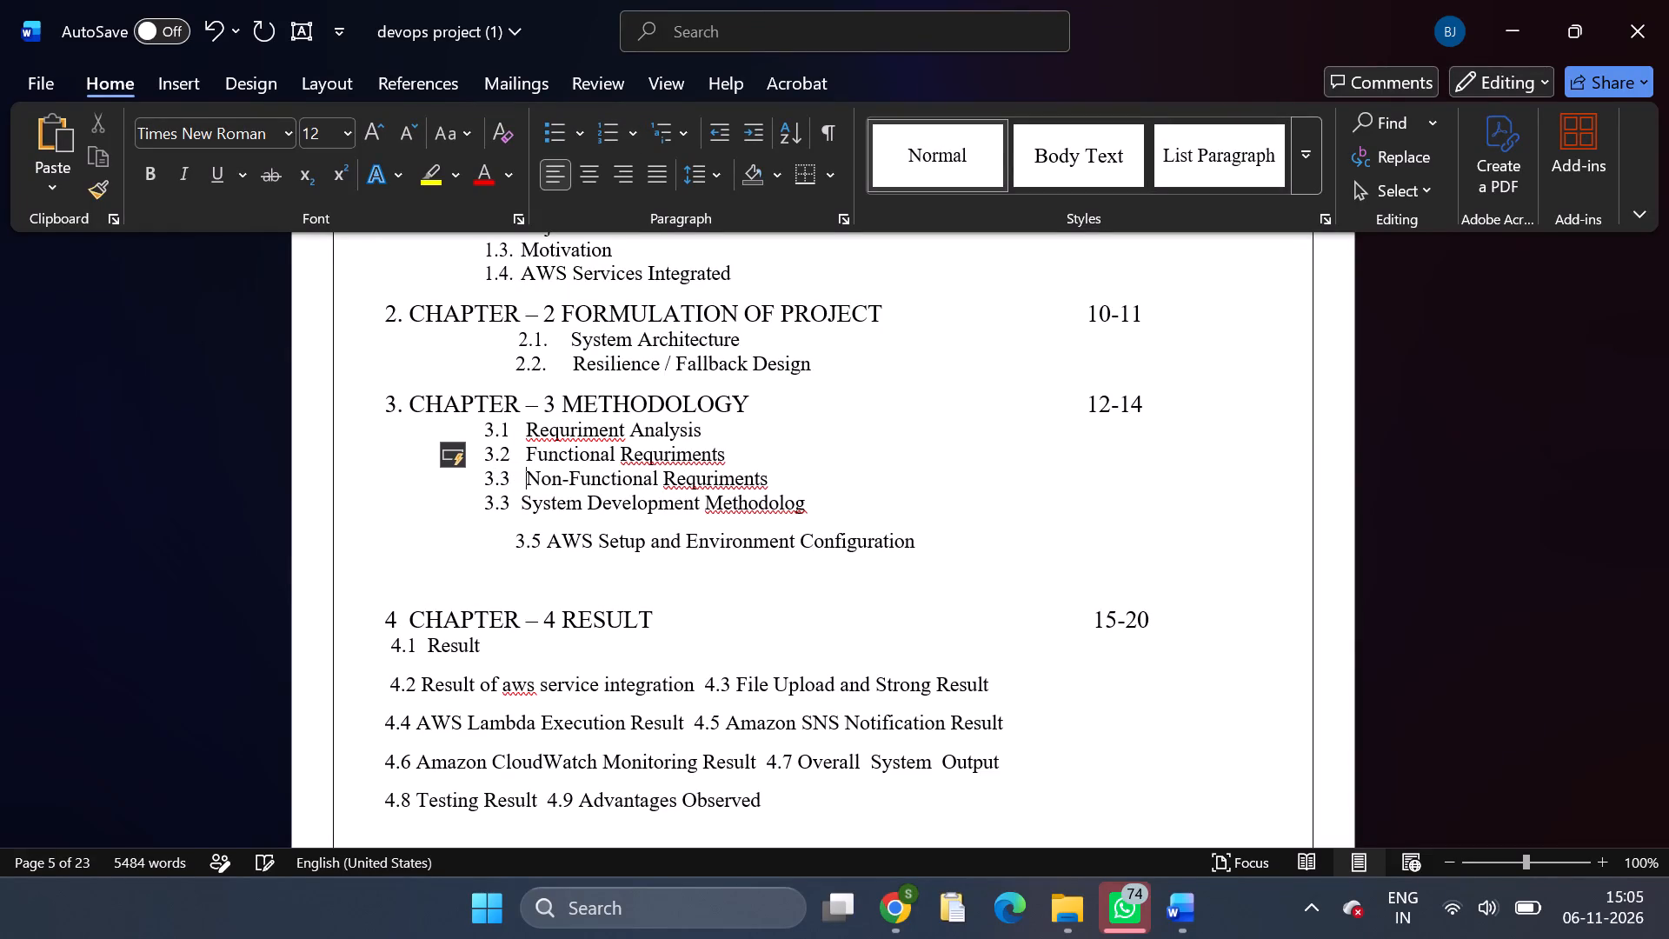
Replace the automatic number of the System Development Methodolog entry with a manual 3.4 followed by three spaces.
click(511, 502)
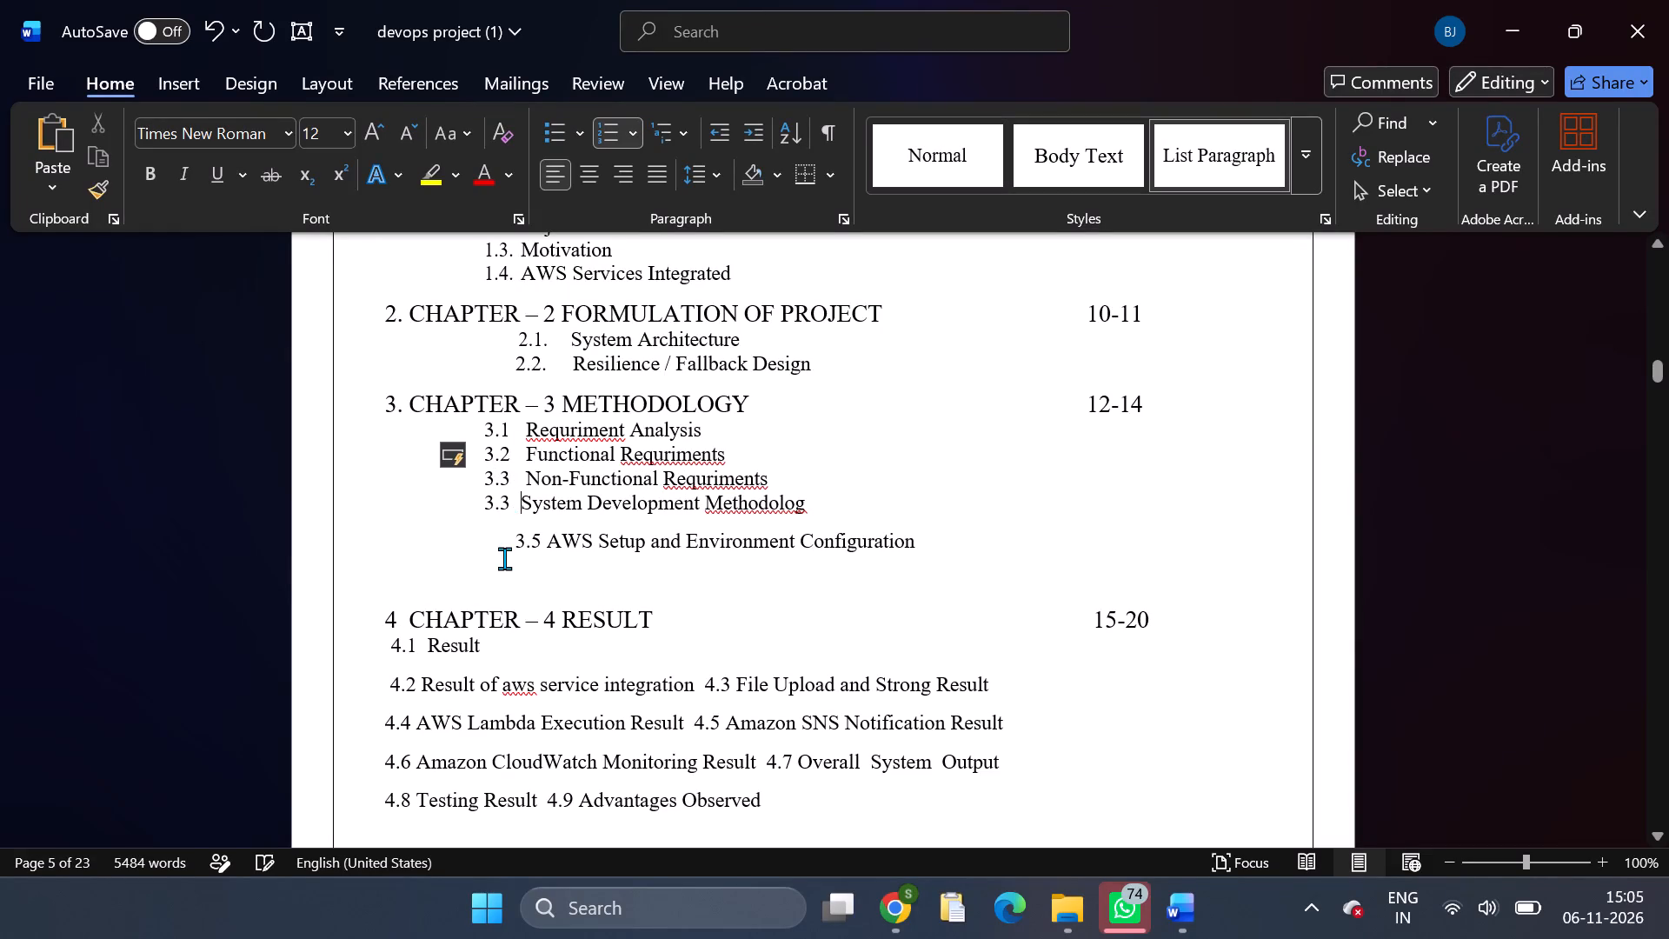
click(508, 501)
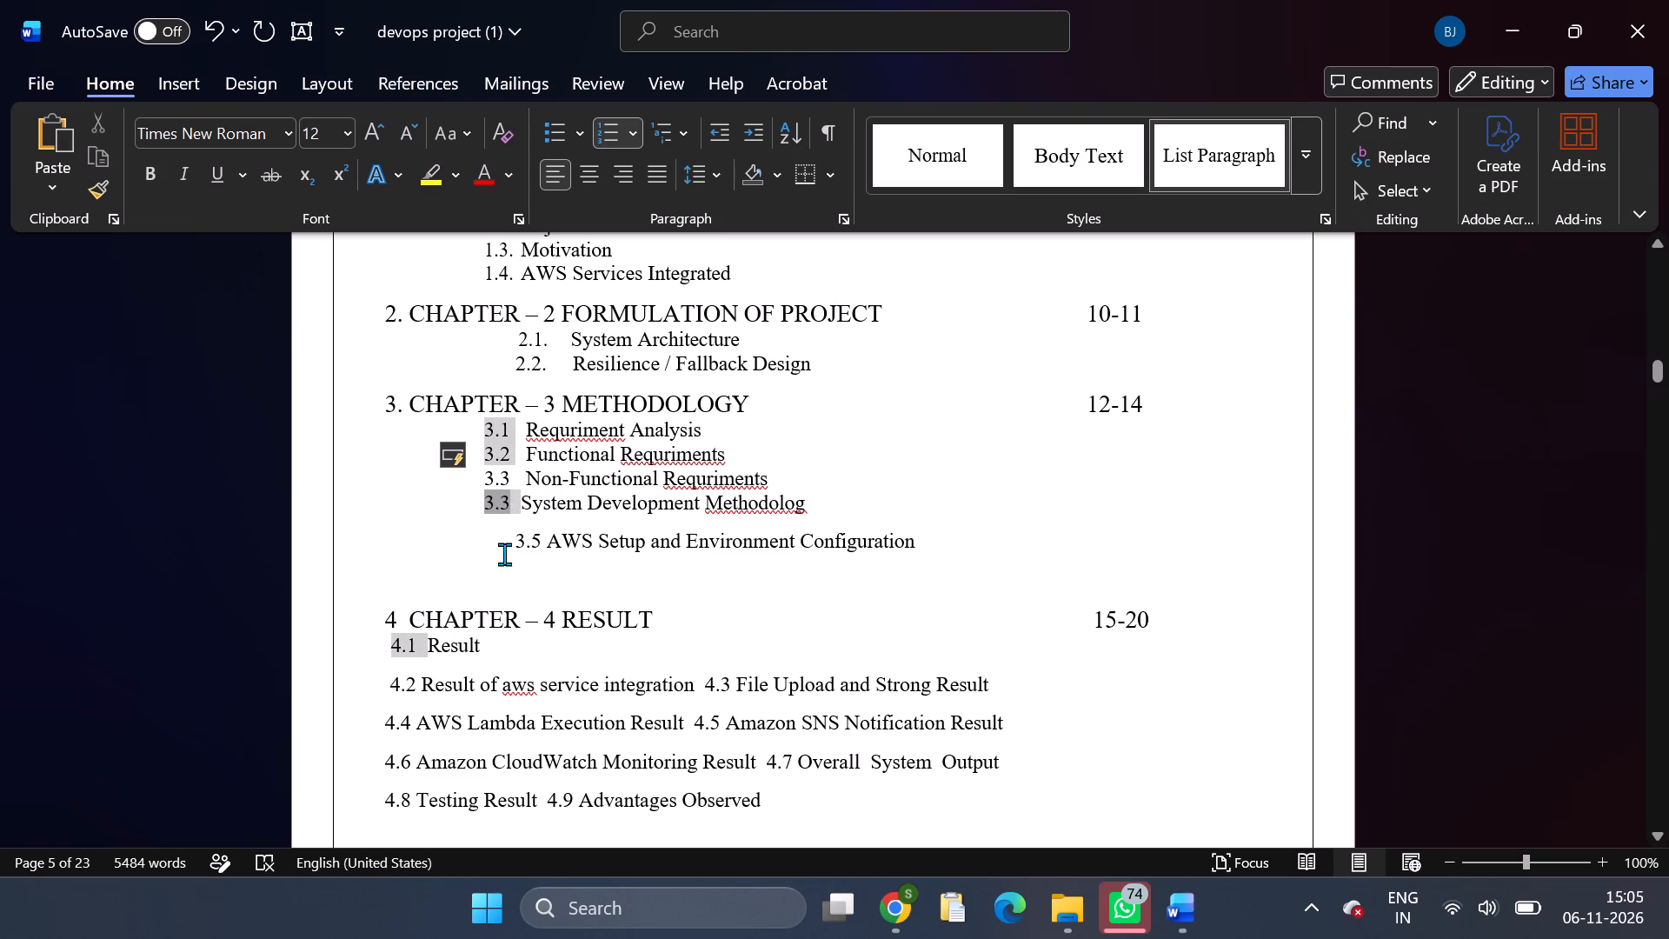
key(BackSpace)
text(3.4)
key(space)
key(space)
key(space)
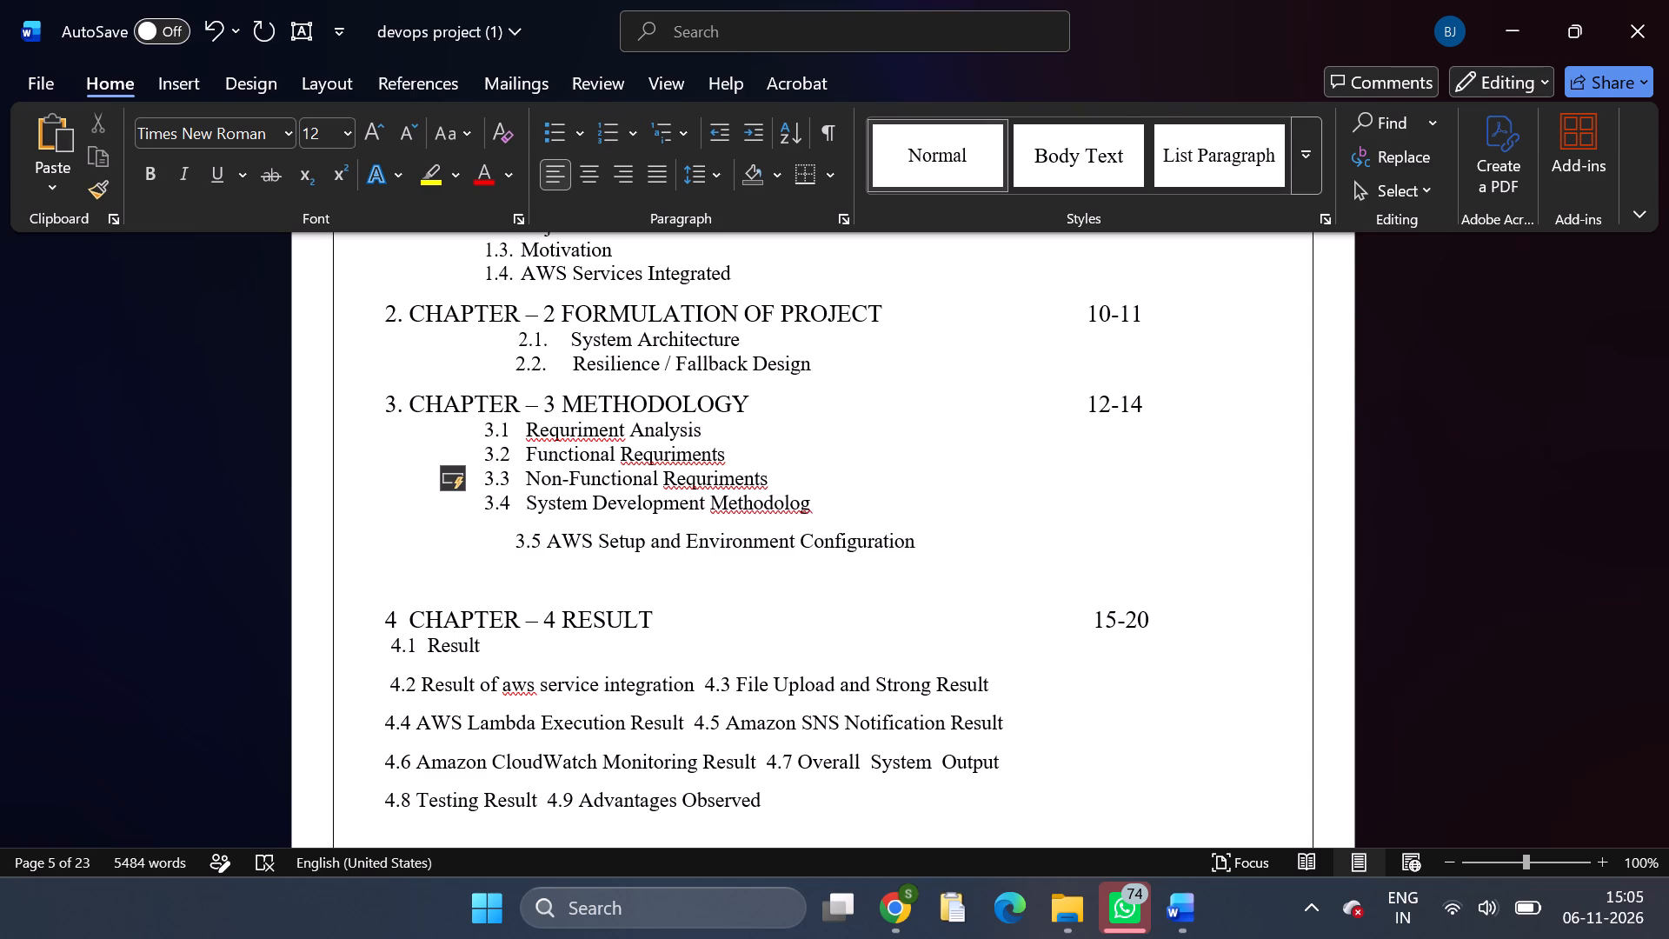
Remove the number from the AWS Setup and Environment Configuration entry and place it on a line directly below 3.4, indented by eight spaces.
click(505, 555)
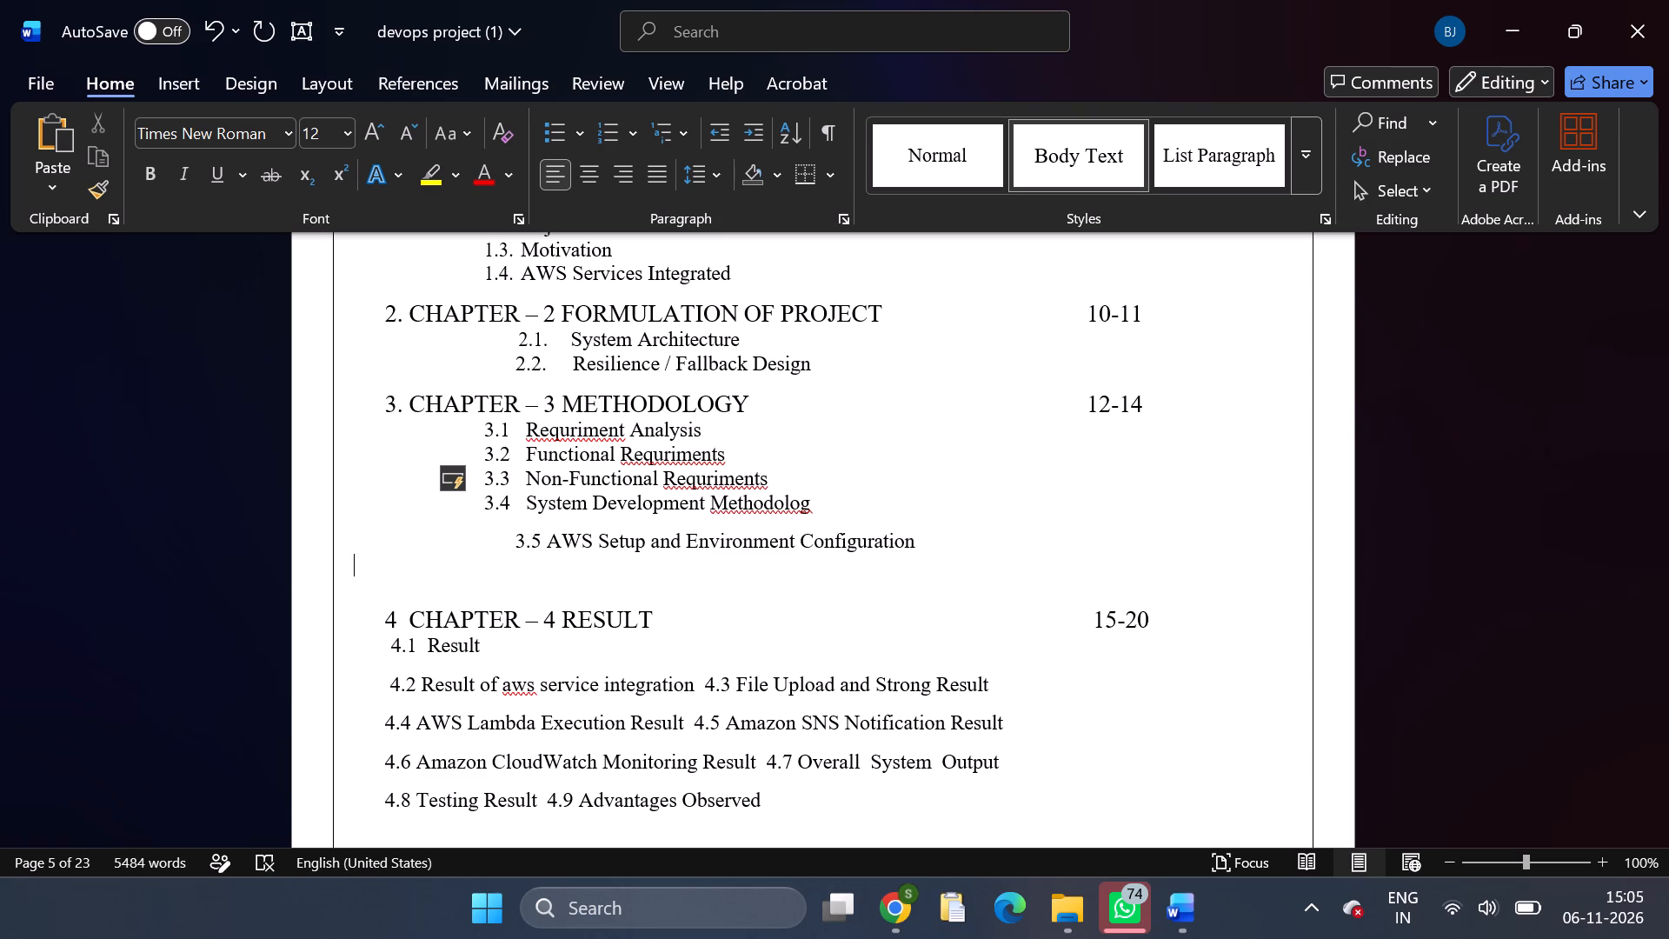
click(549, 541)
key(BackSpace)
key(BackSpace)
key(BackSpace)
key(BackSpace)
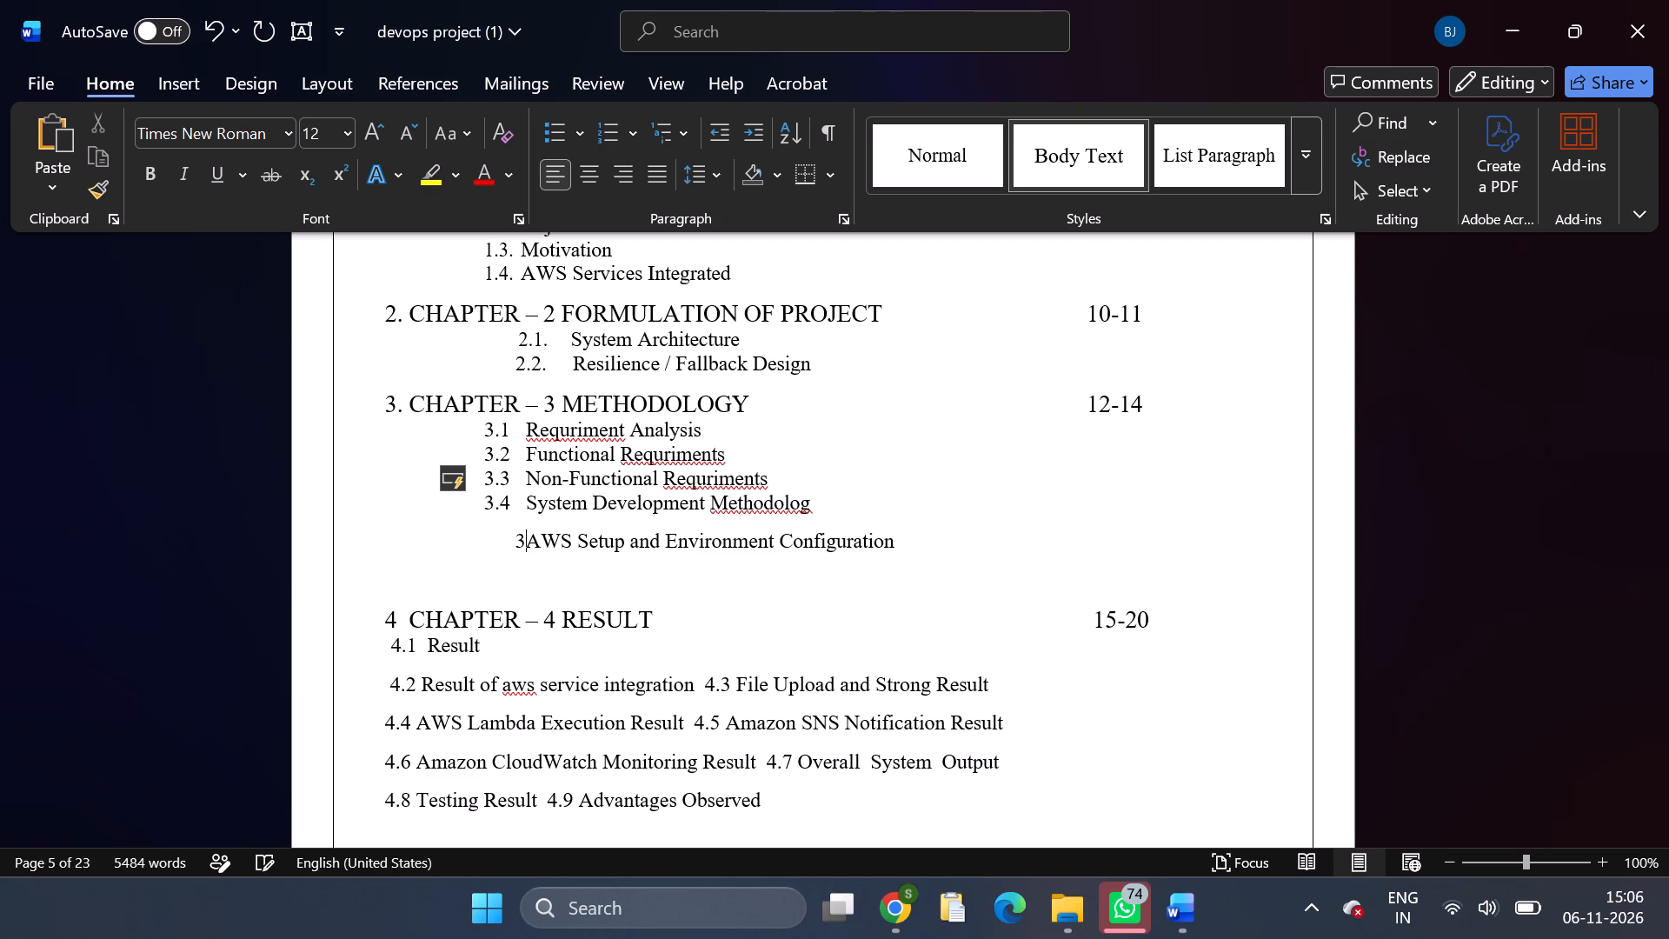
key(BackSpace)
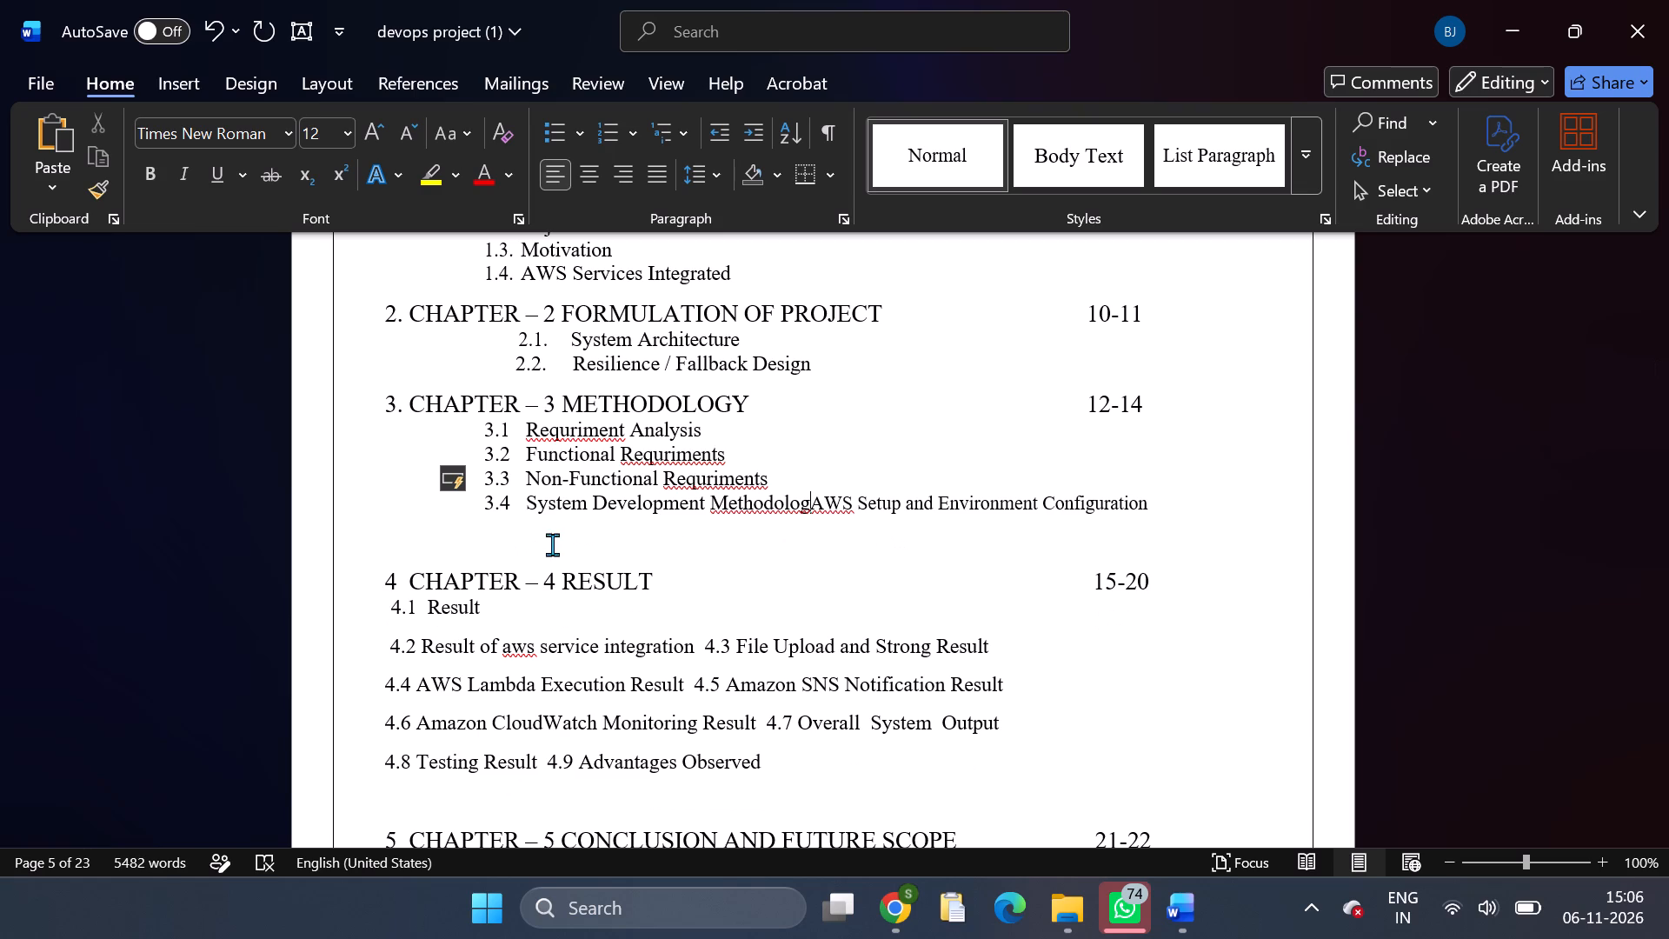
key(shift+Return)
key(space)
key(space)
key(space)
key(space)
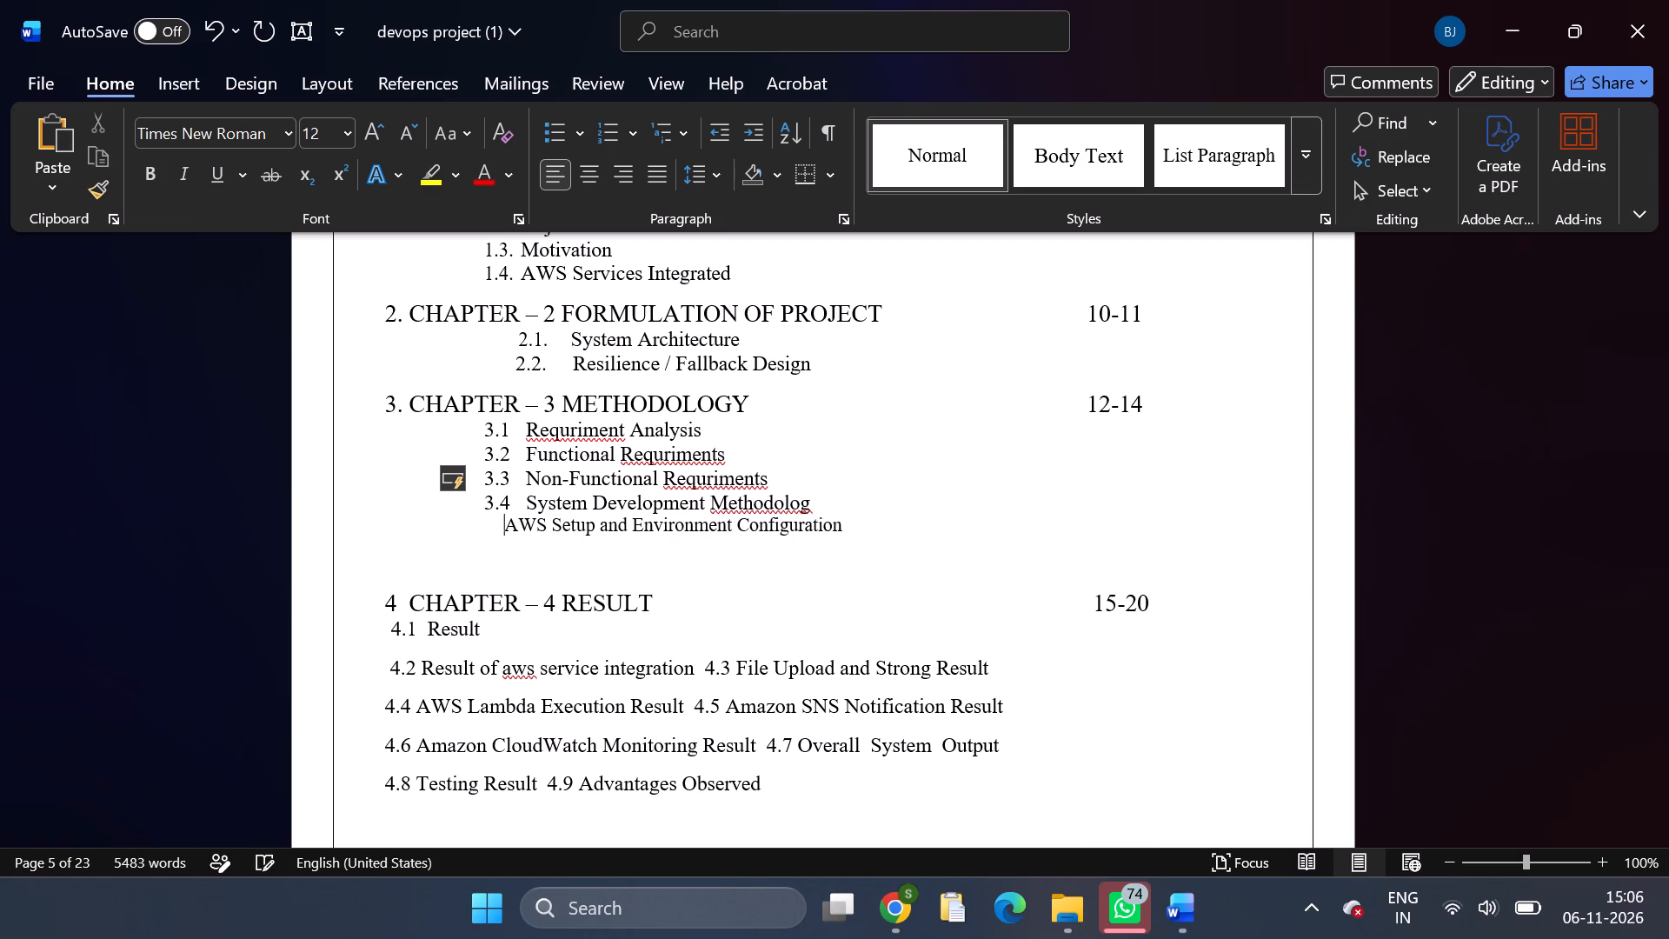
key(space)
key(space)
key(space)
key(space)
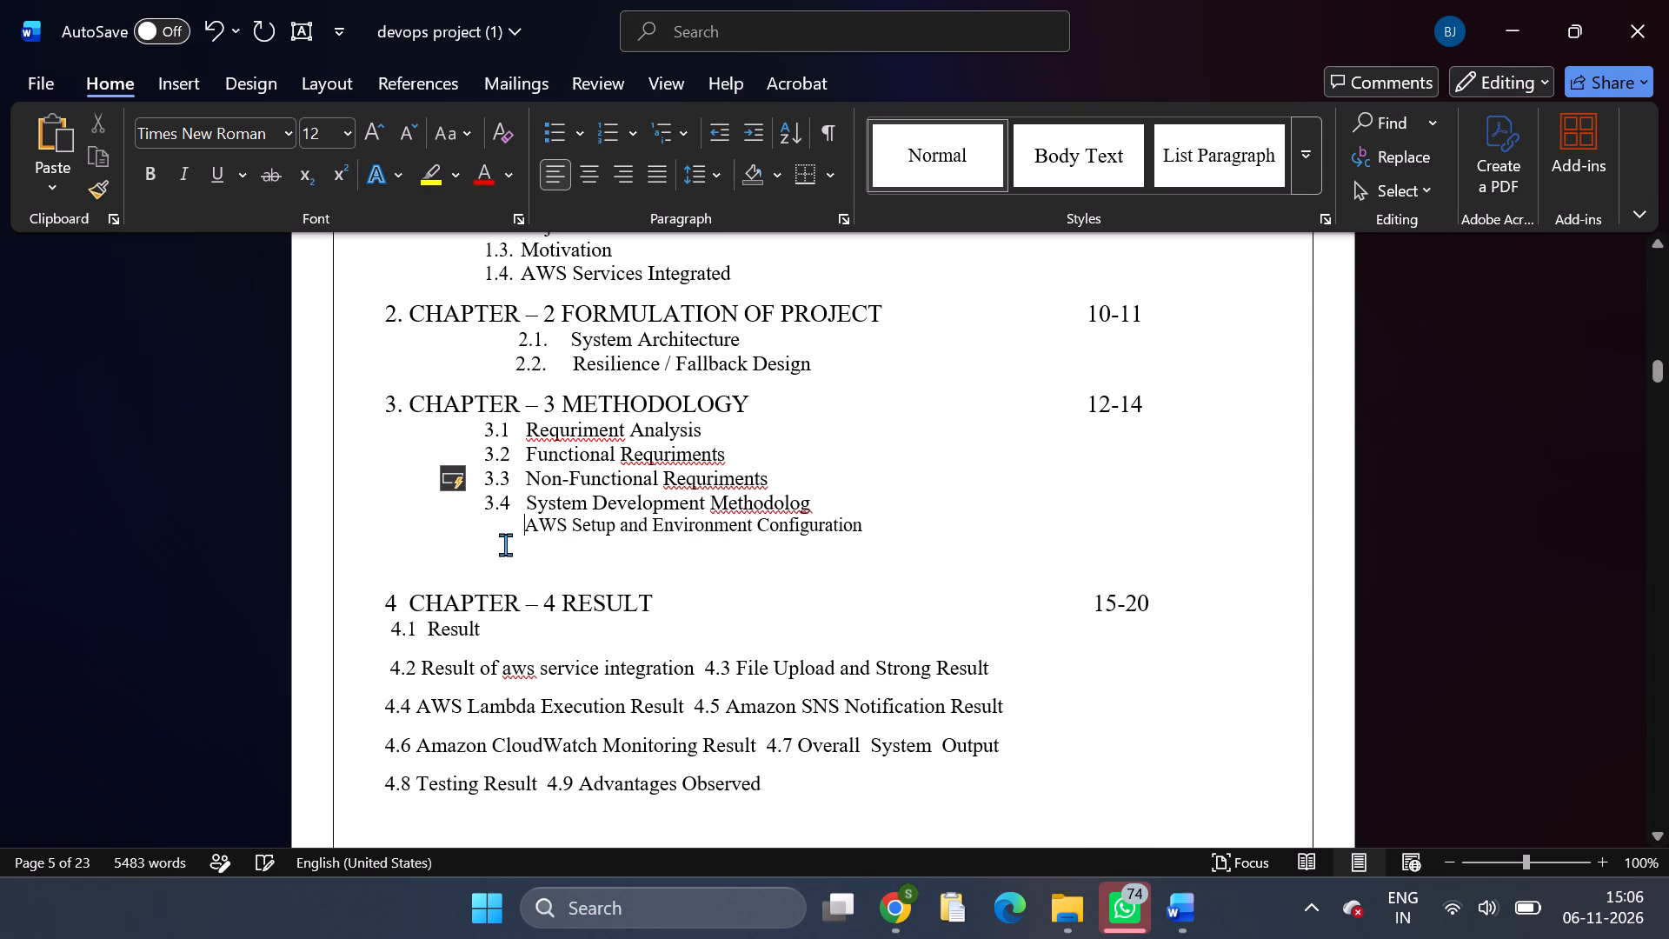
Insert 3.5 before the AWS Setup and Environment Configuration entry and remove the four spaces before the number to align it with 3.4.
click(502, 530)
key(3)
text(.5)
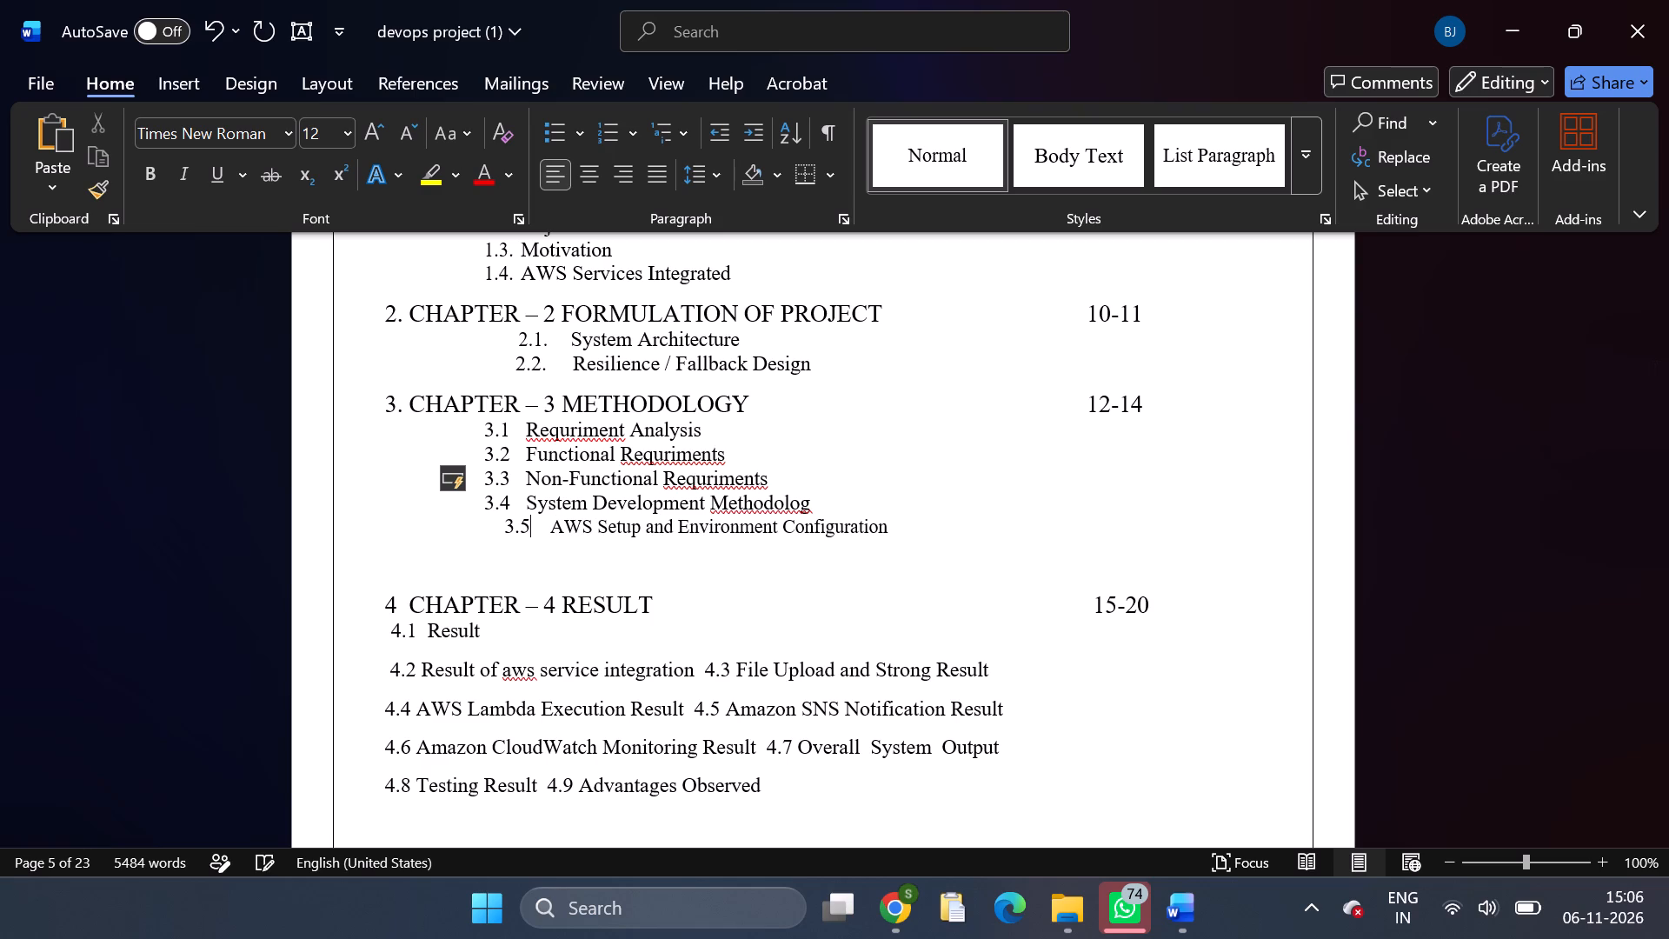
key(Left)
key(Left)
key(Left)
key(Left)
key(Right)
key(BackSpace)
key(BackSpace)
key(BackSpace)
key(BackSpace)
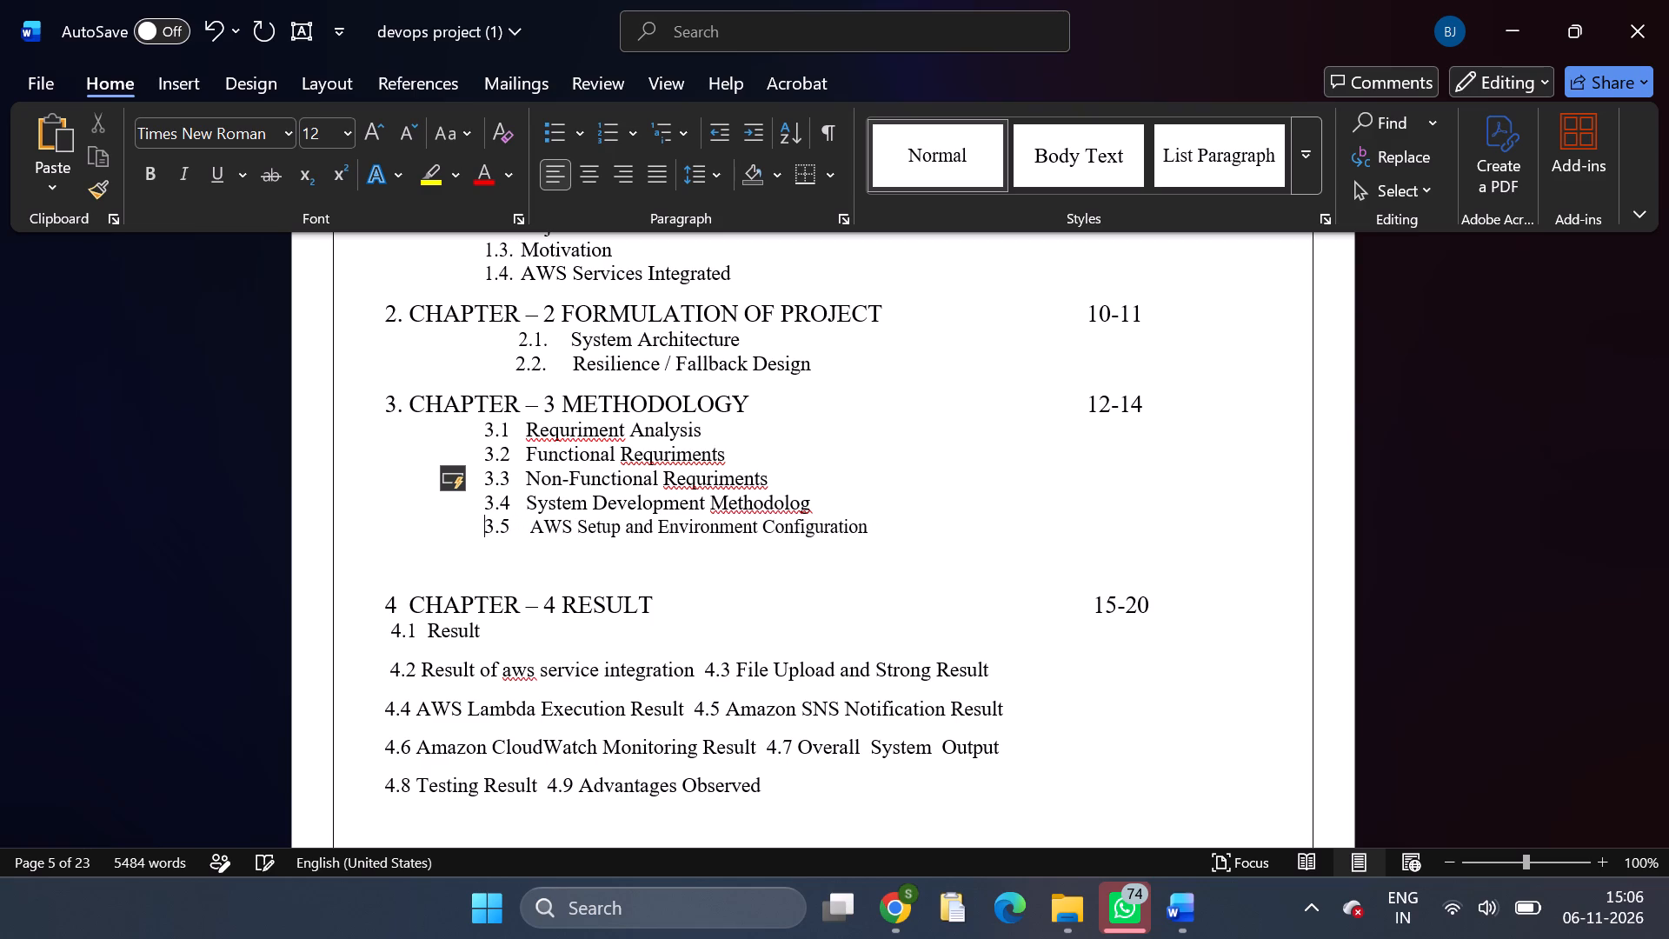
Review the rest of the Table of Content and the report pages through to the references.
scroll(700, 601, down, 1)
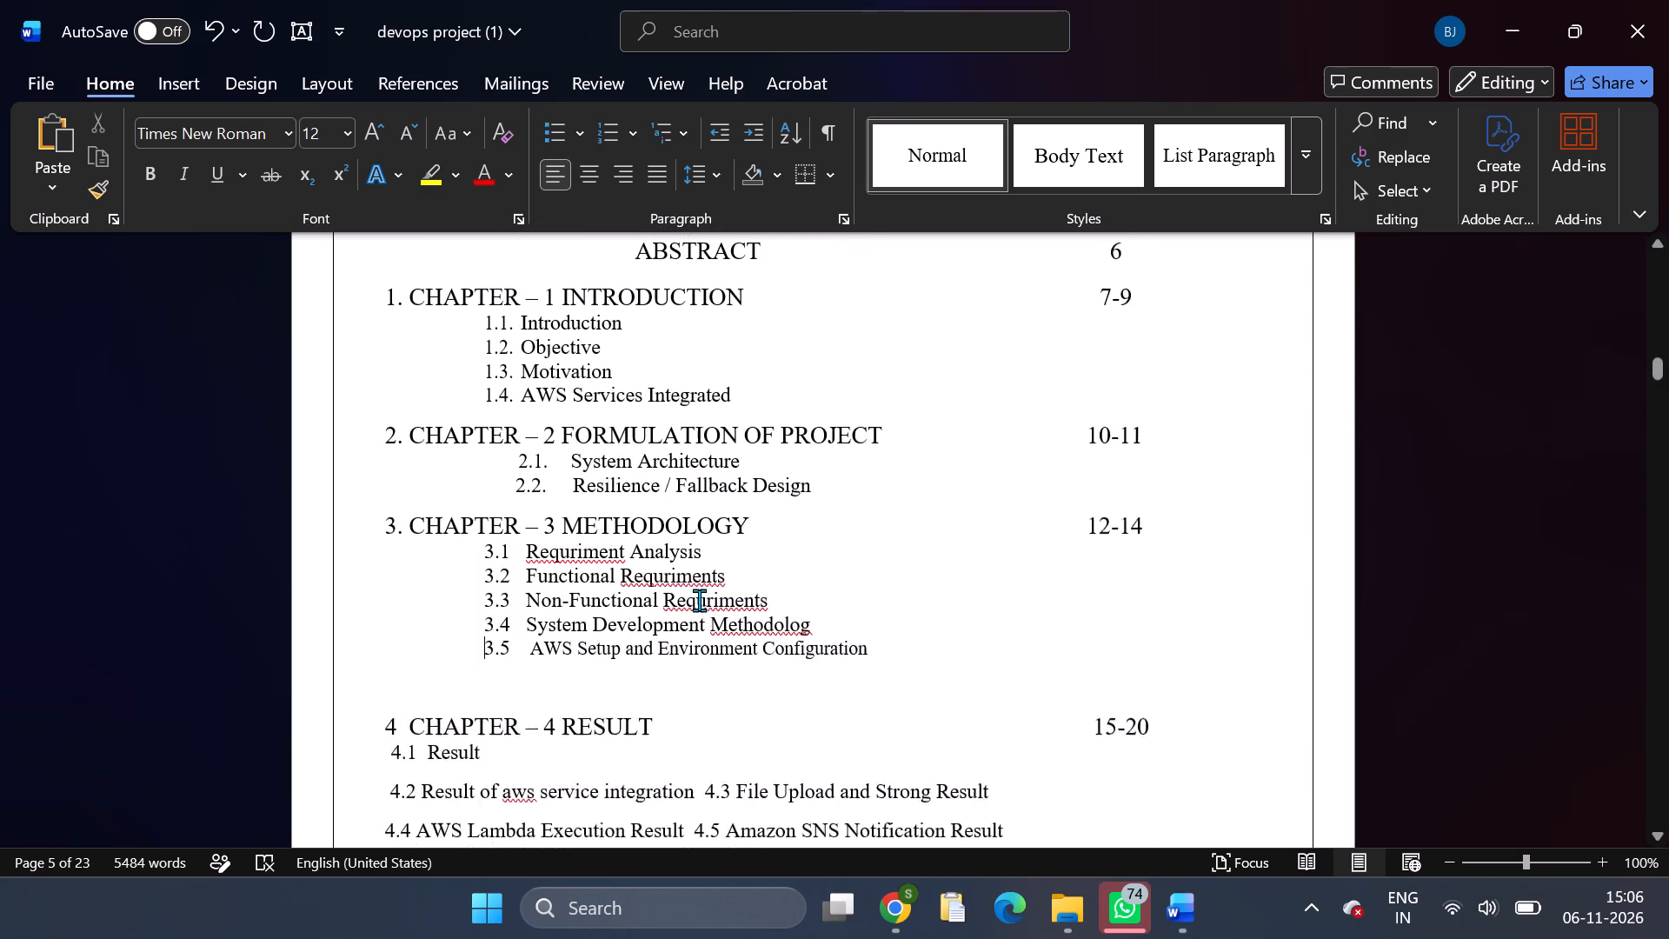
scroll(700, 601, down, 1)
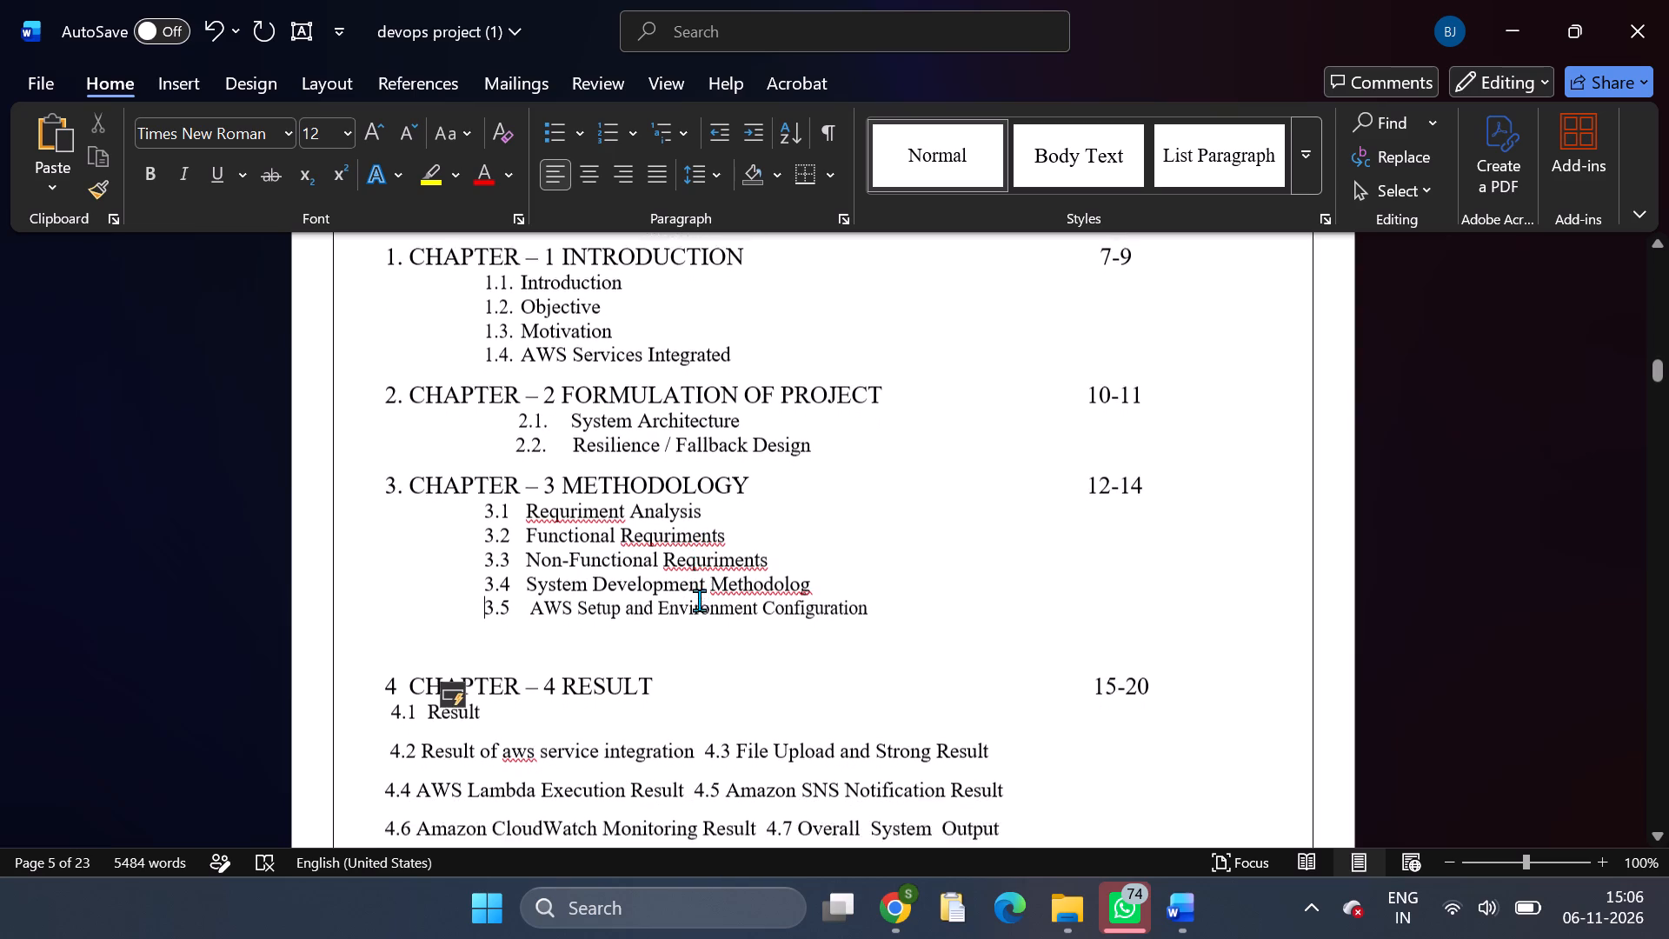
scroll(700, 601, down, 1)
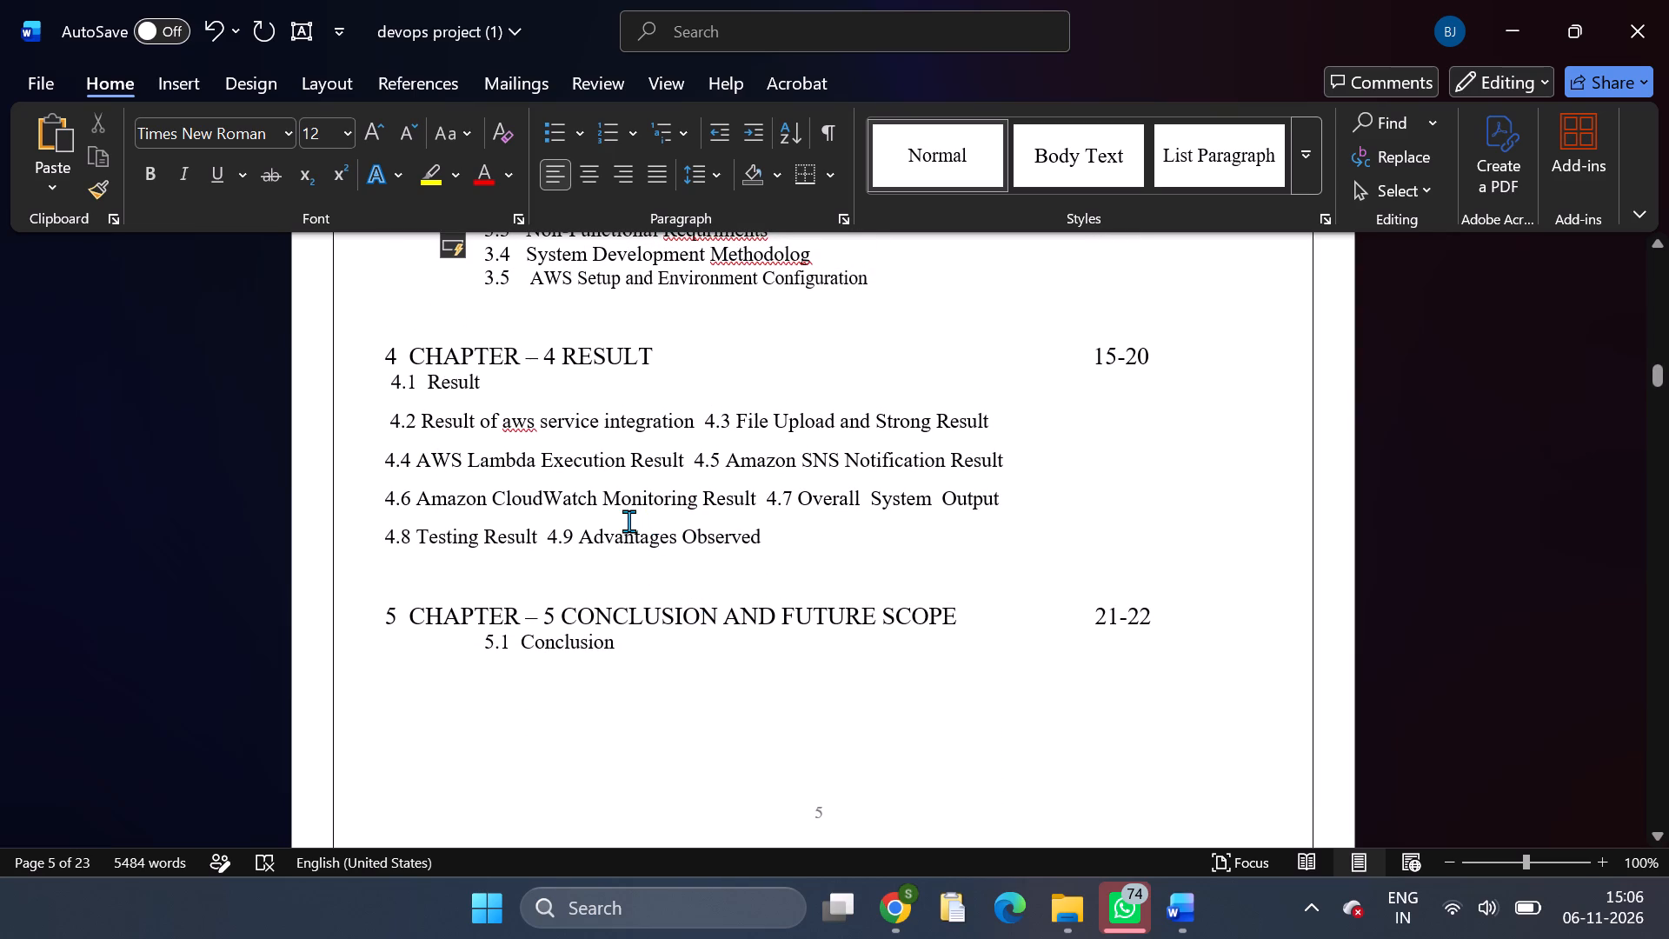
scroll(629, 522, down, 8)
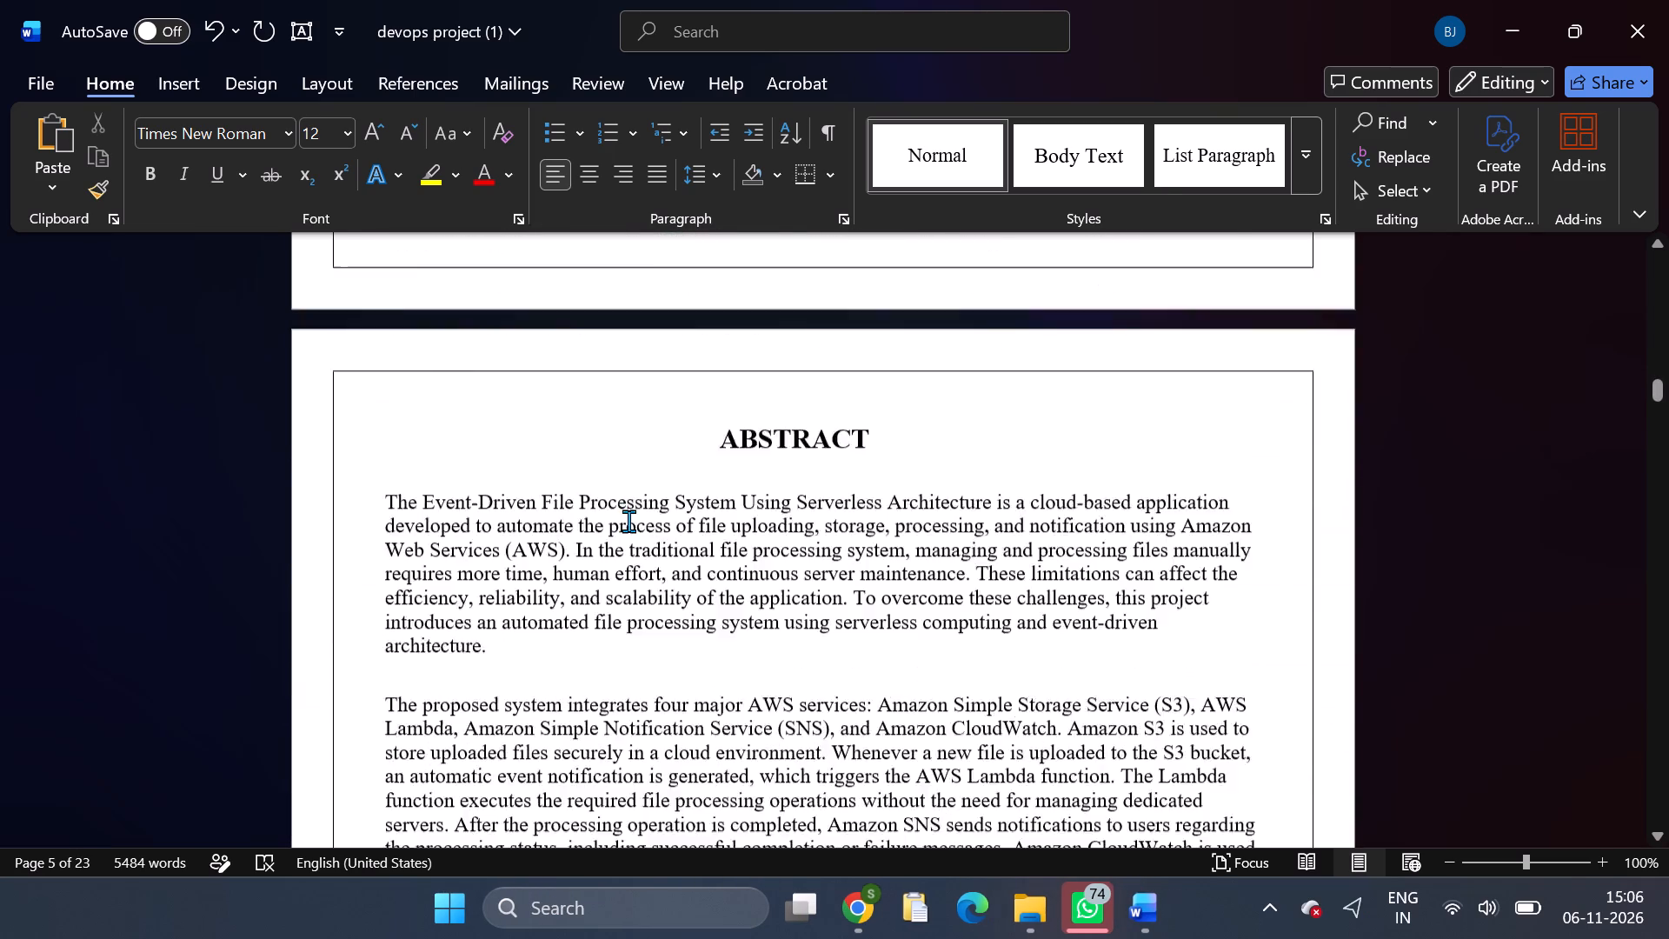
scroll(629, 522, down, 11)
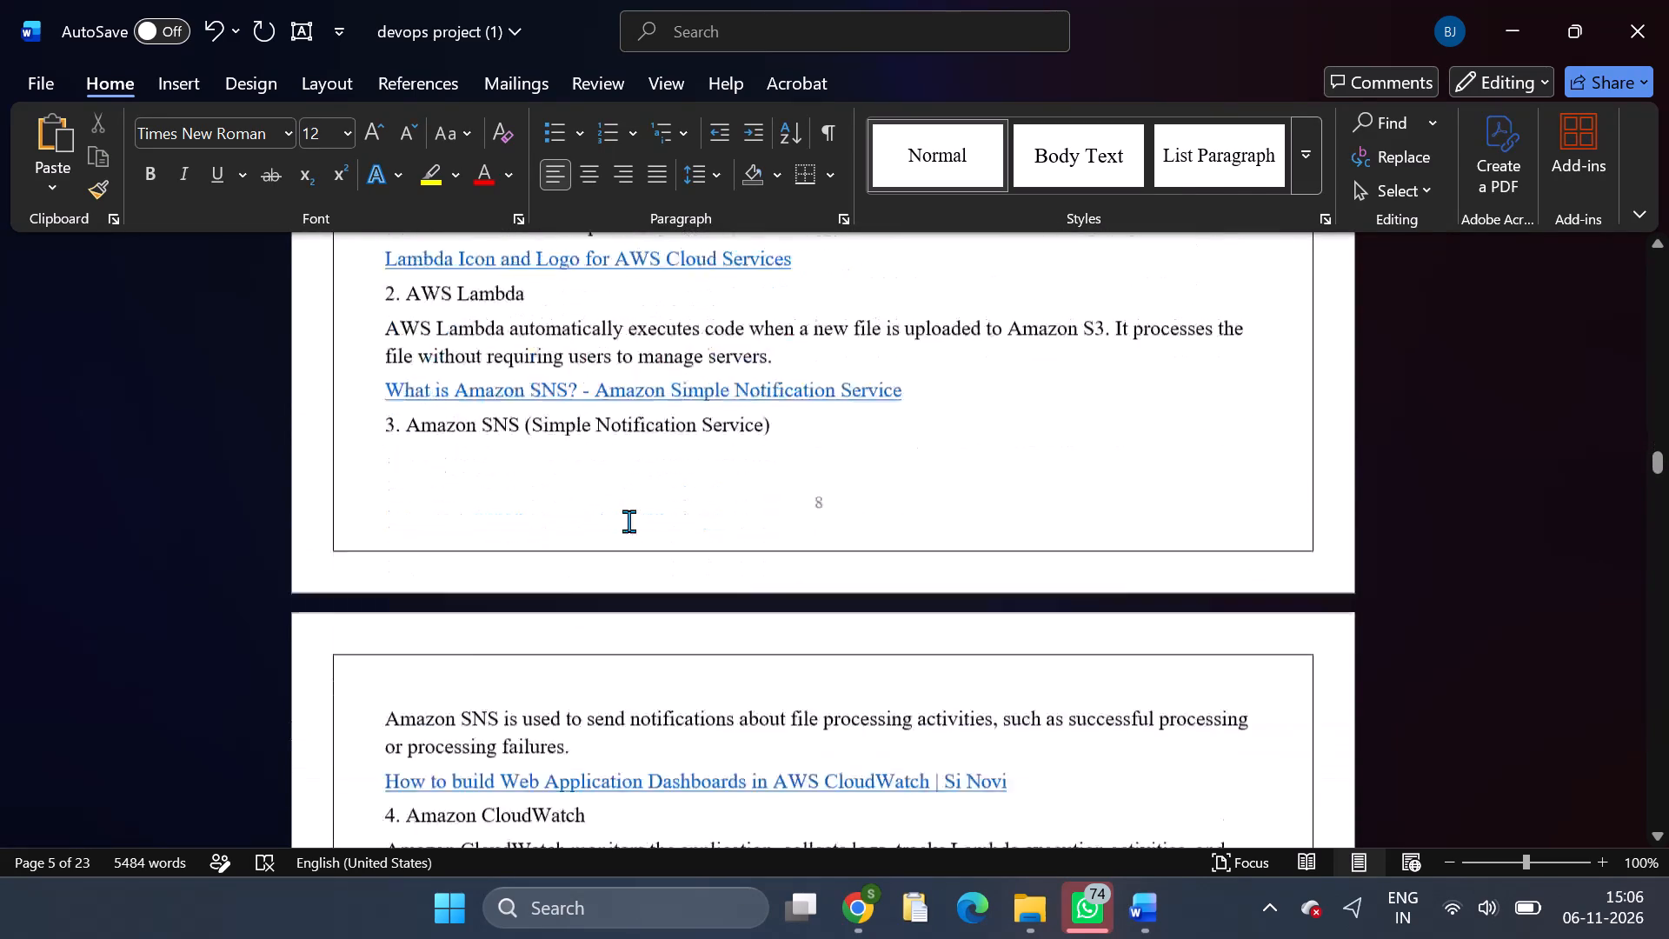
scroll(629, 522, down, 11)
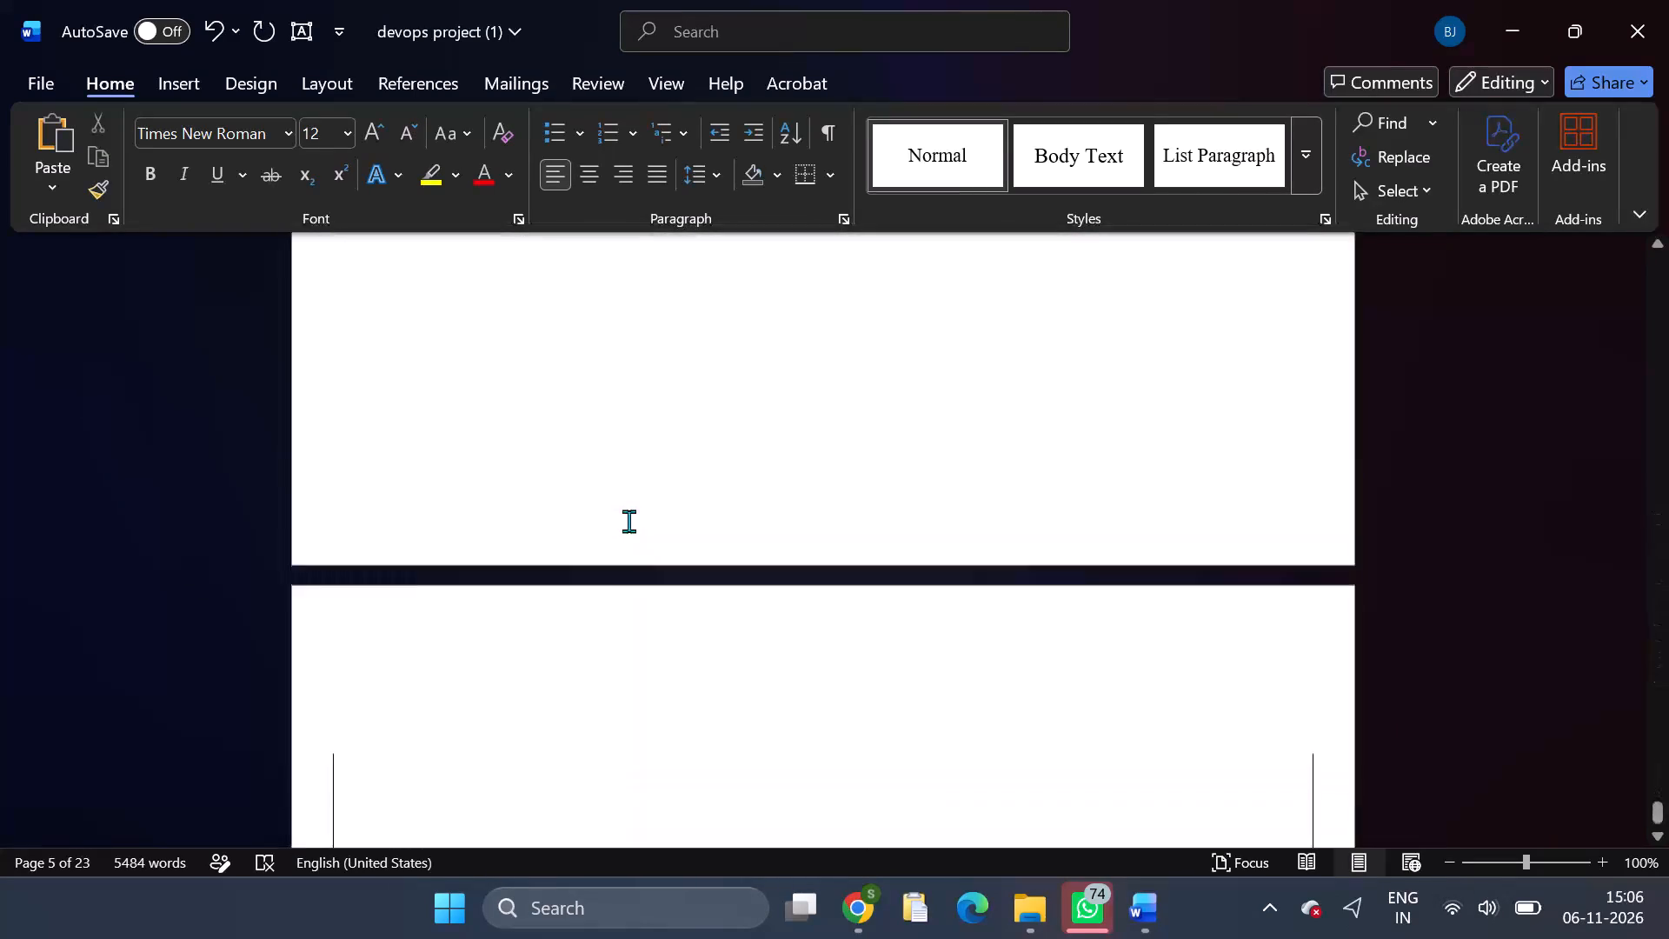
scroll(629, 522, down, 3)
scroll(629, 522, up, 7)
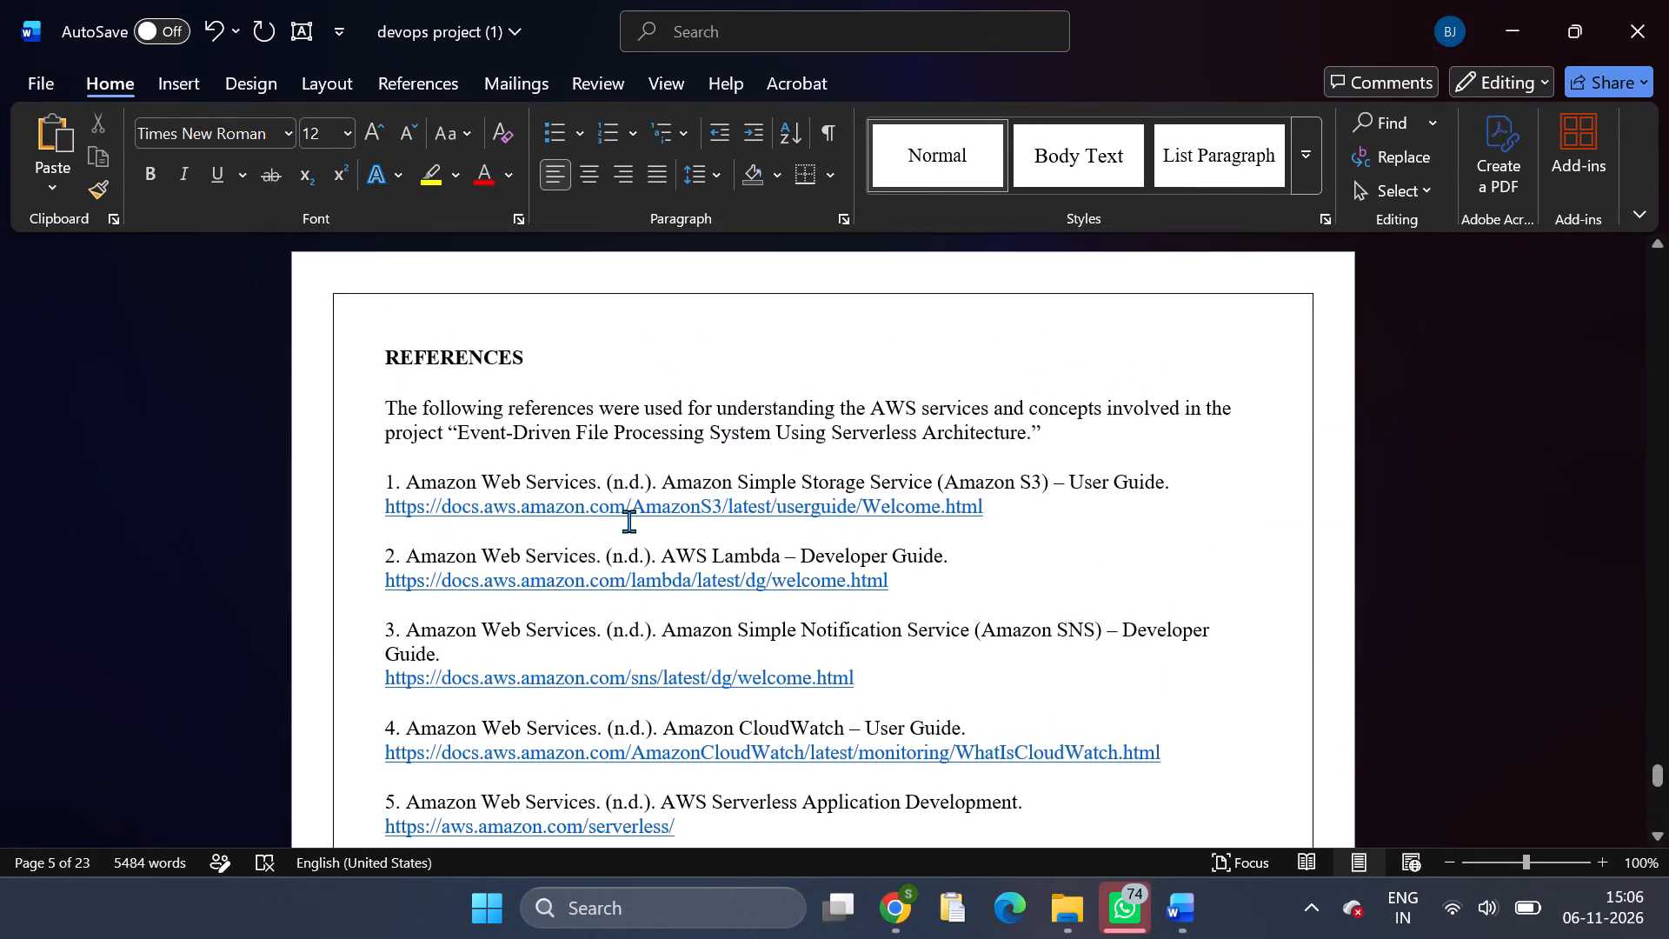
scroll(629, 522, up, 4)
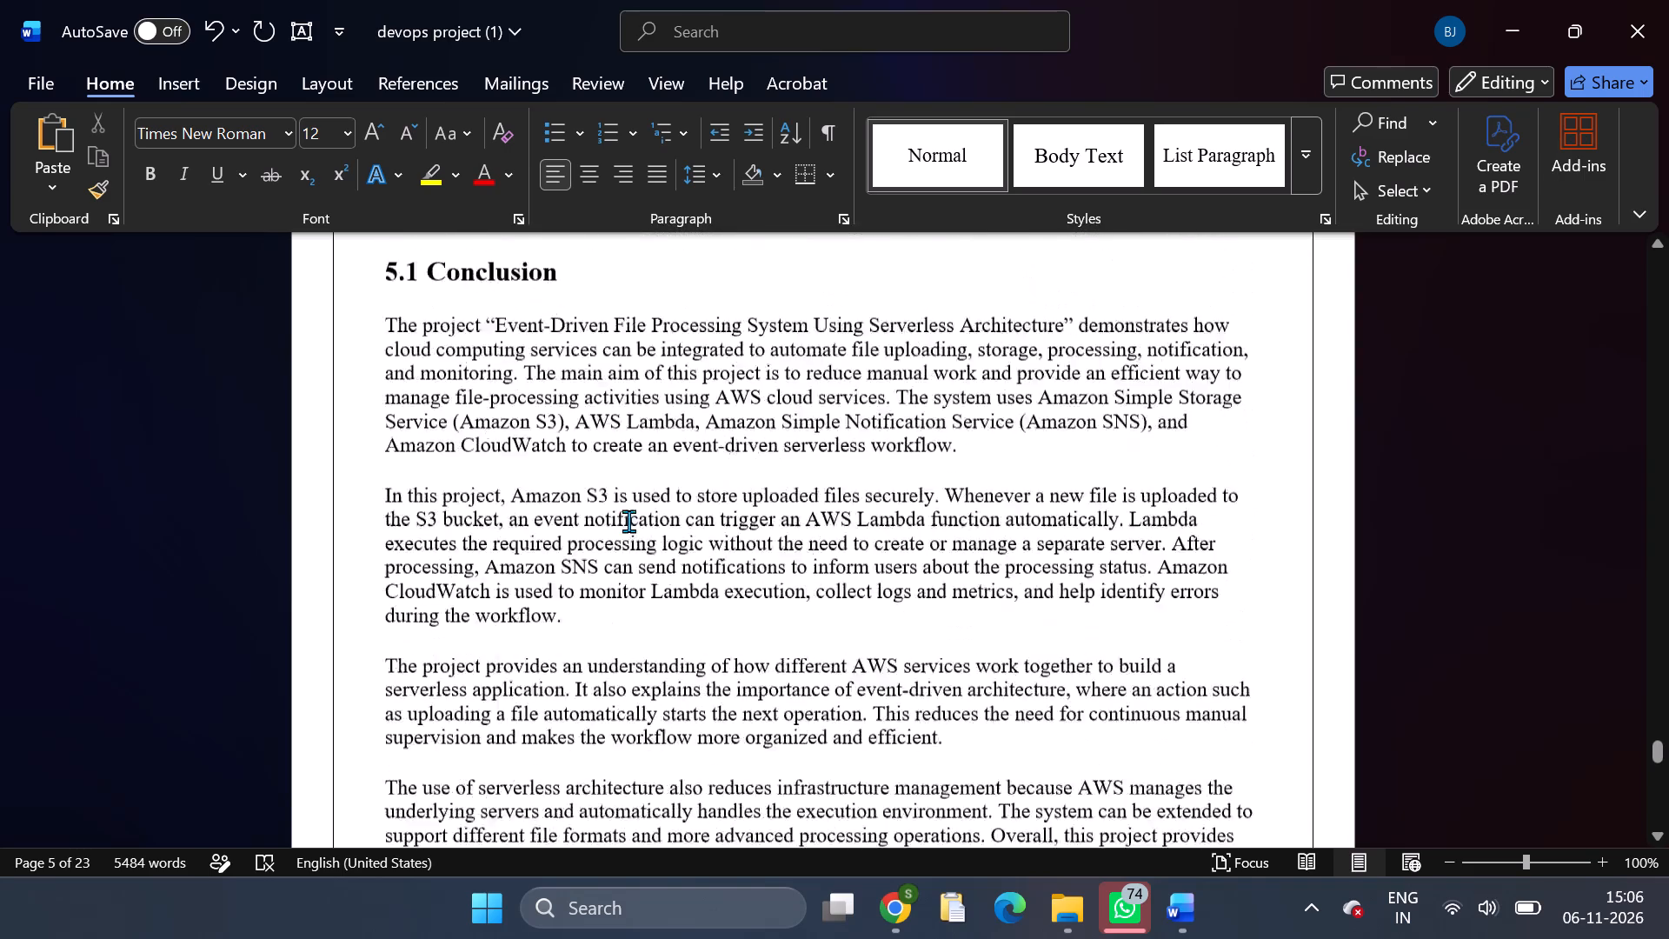
scroll(629, 522, up, 4)
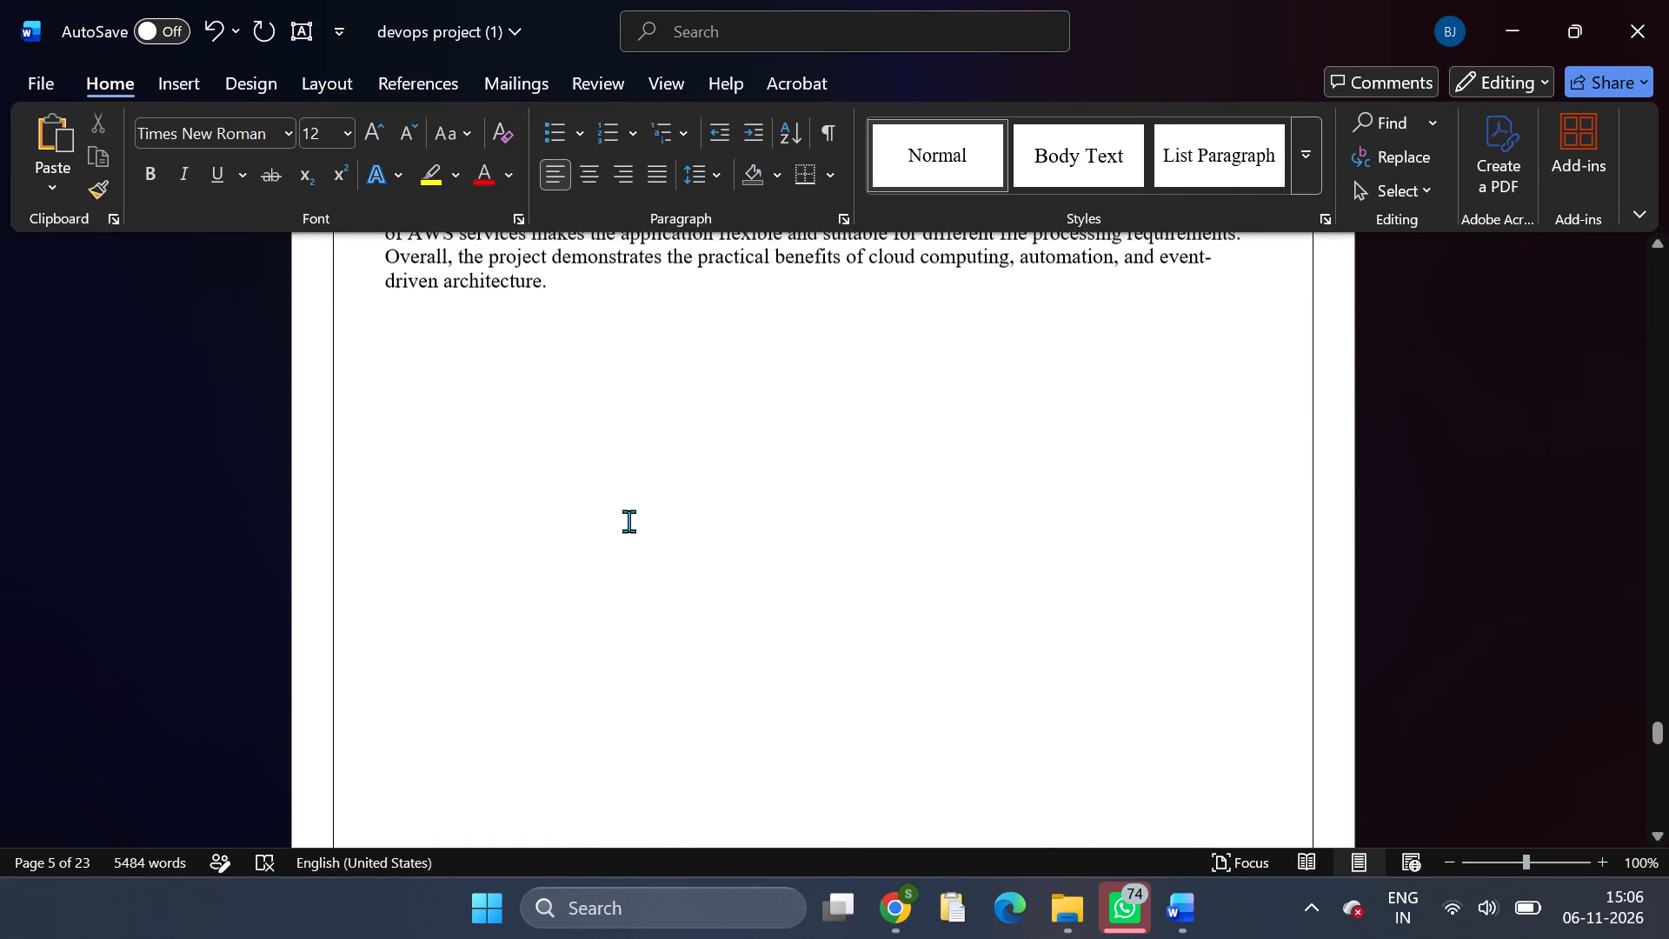
scroll(629, 522, up, 3)
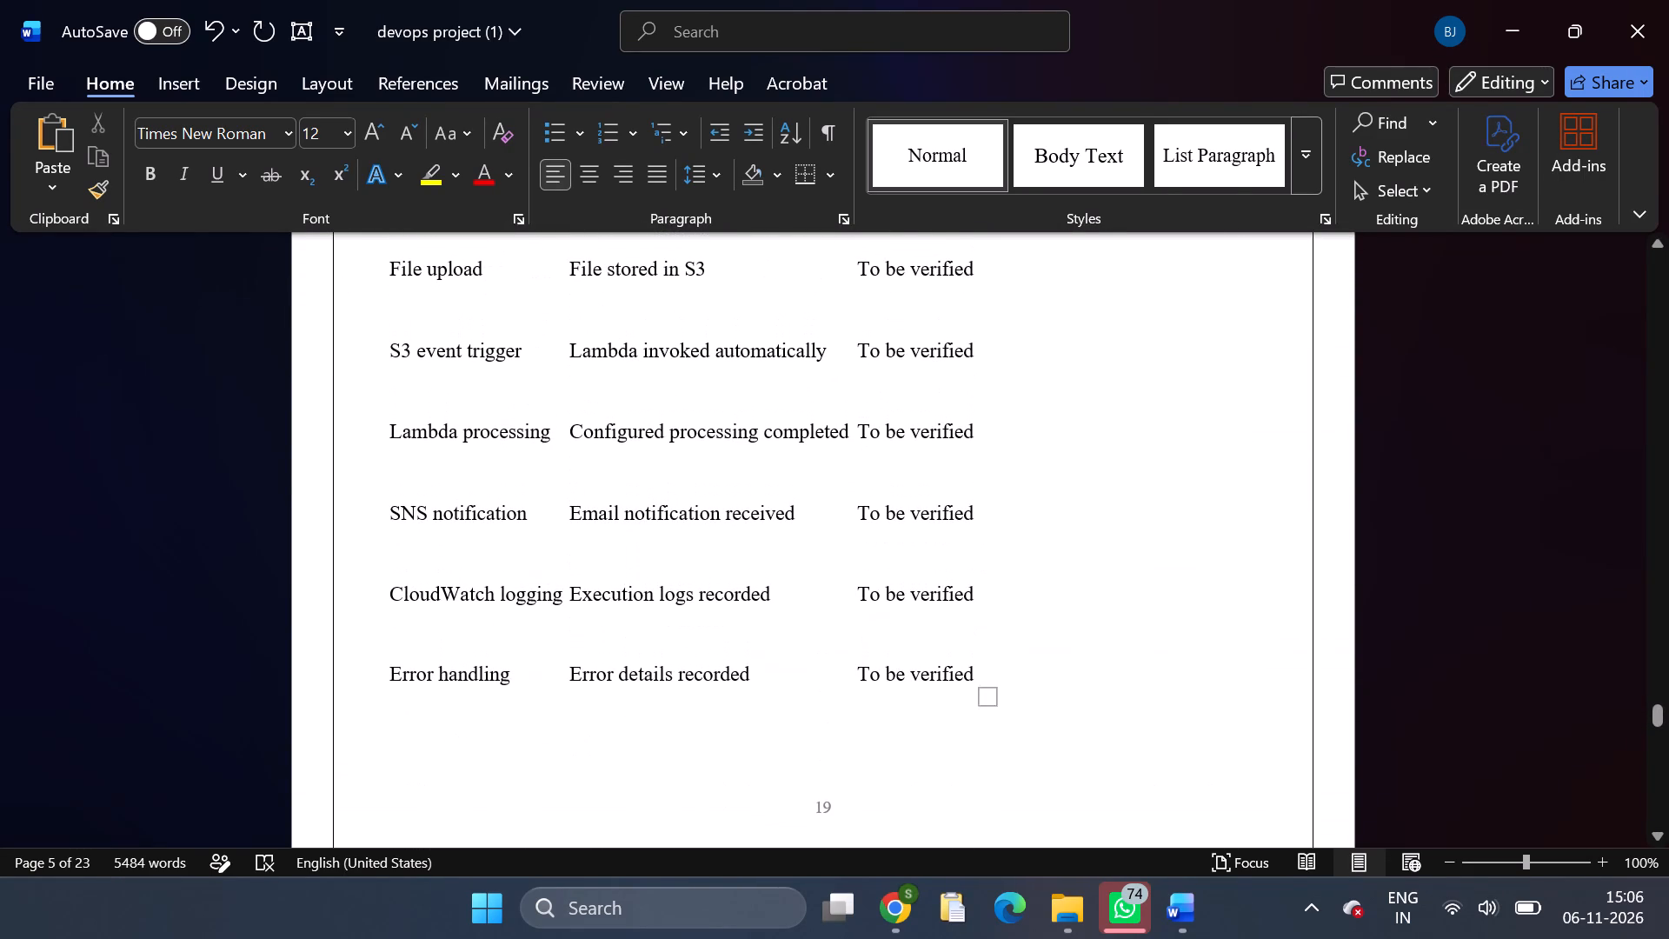
Set up a PDF export of the report with the file name devops project sneha.
click(30, 84)
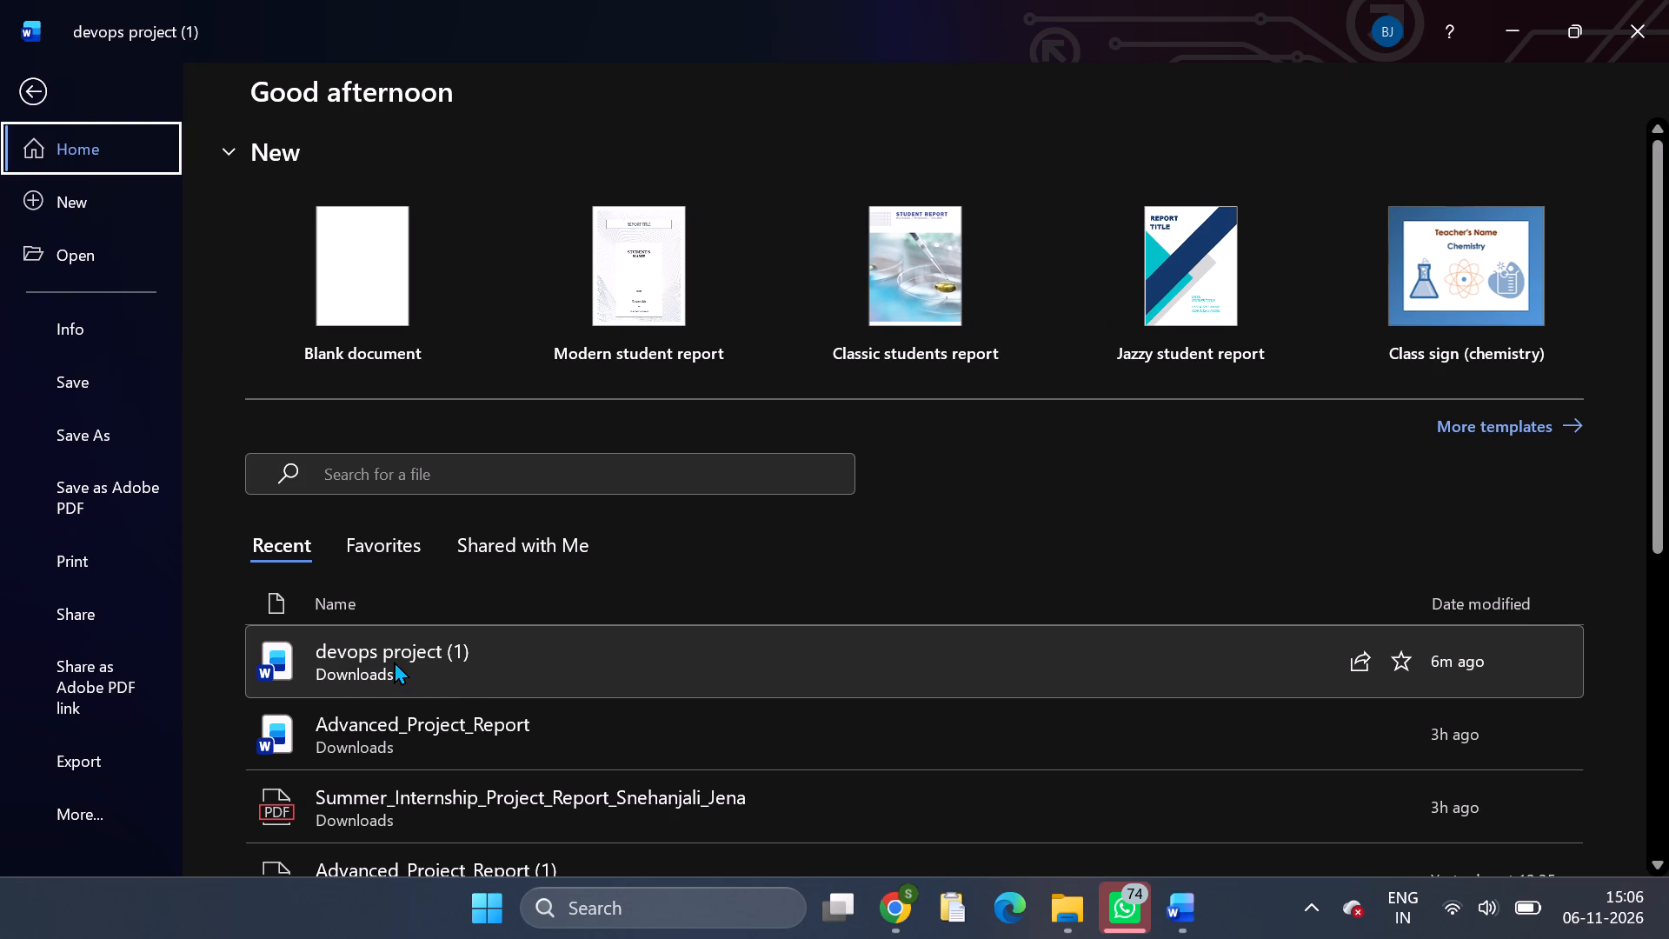
click(109, 758)
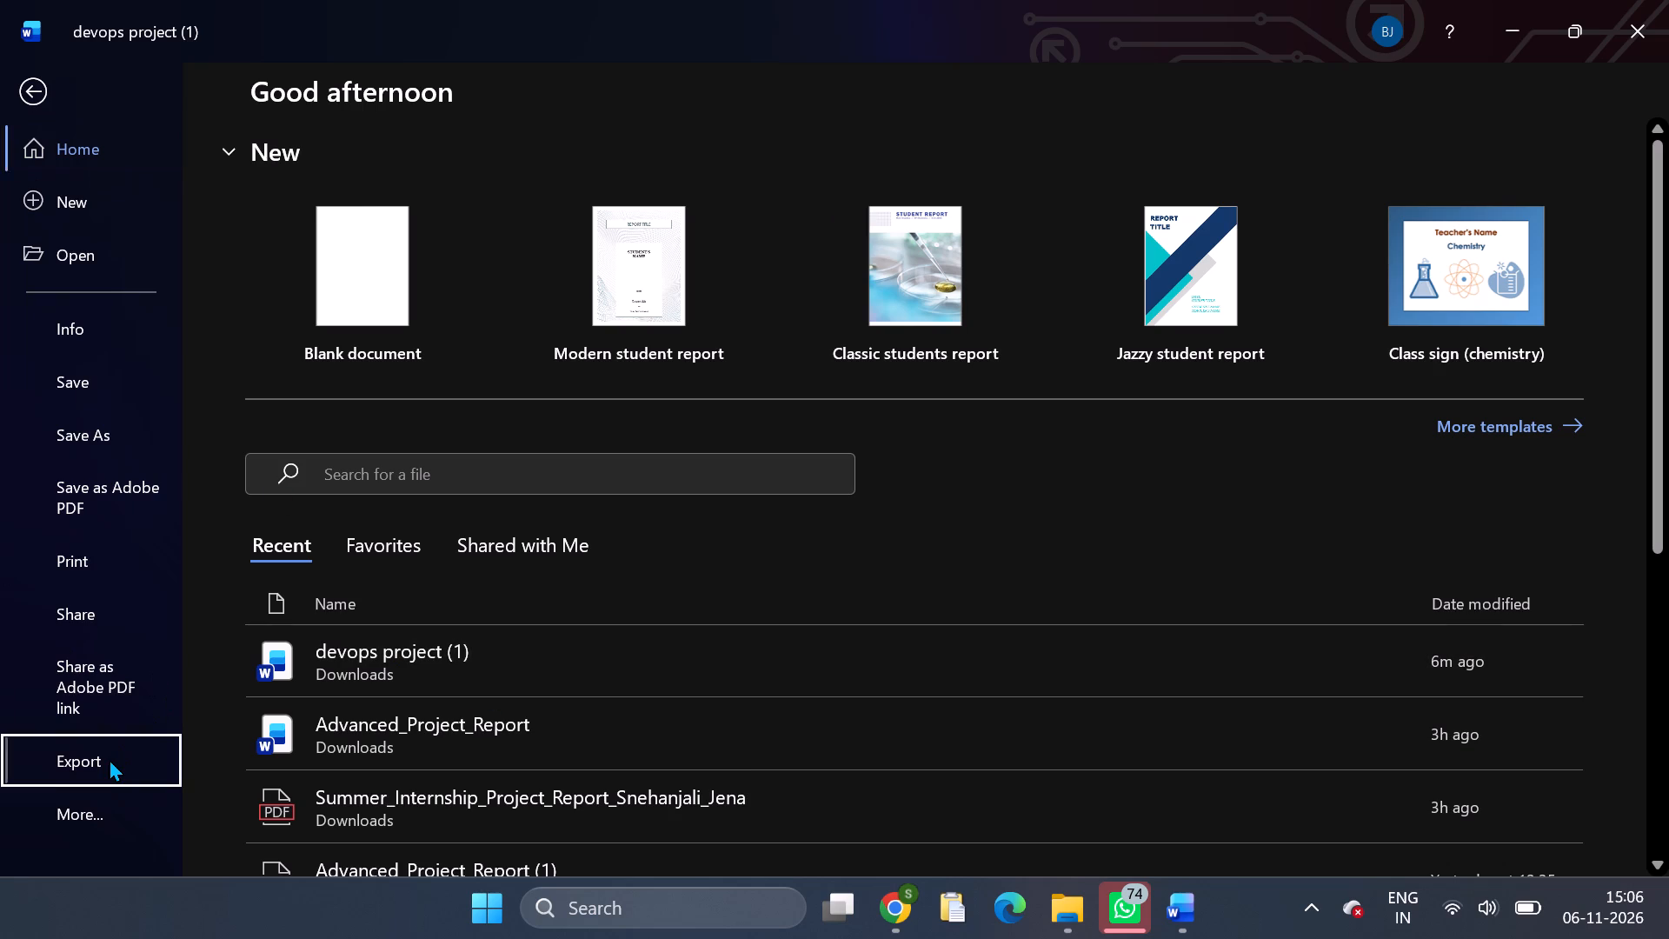
click(474, 243)
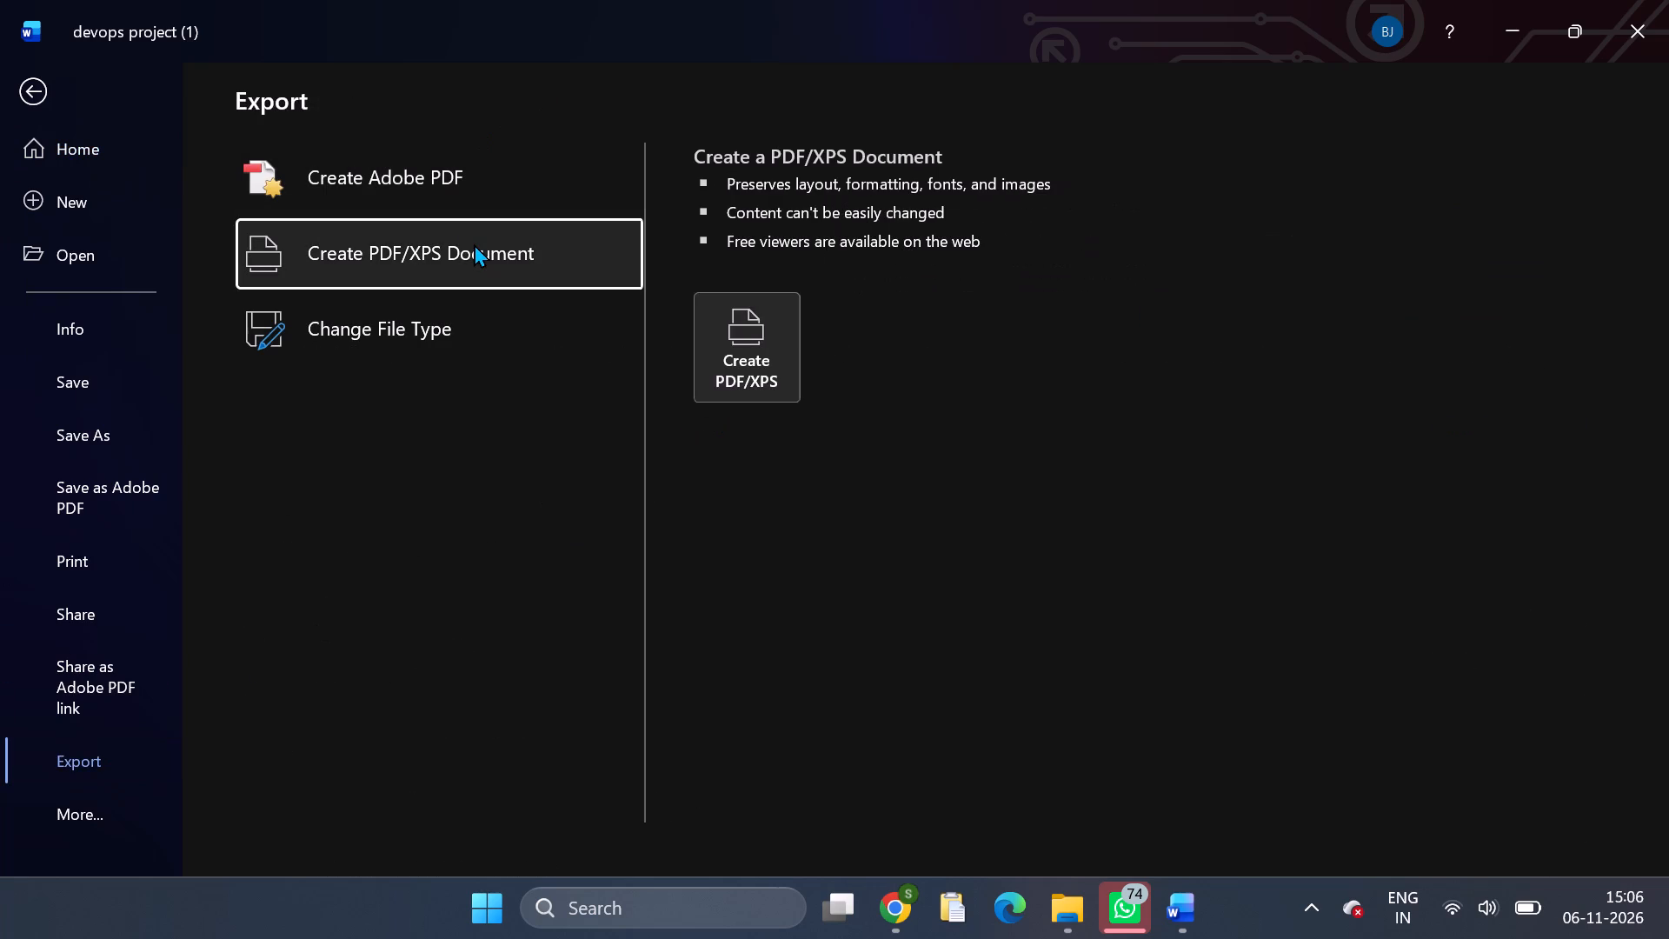
click(741, 356)
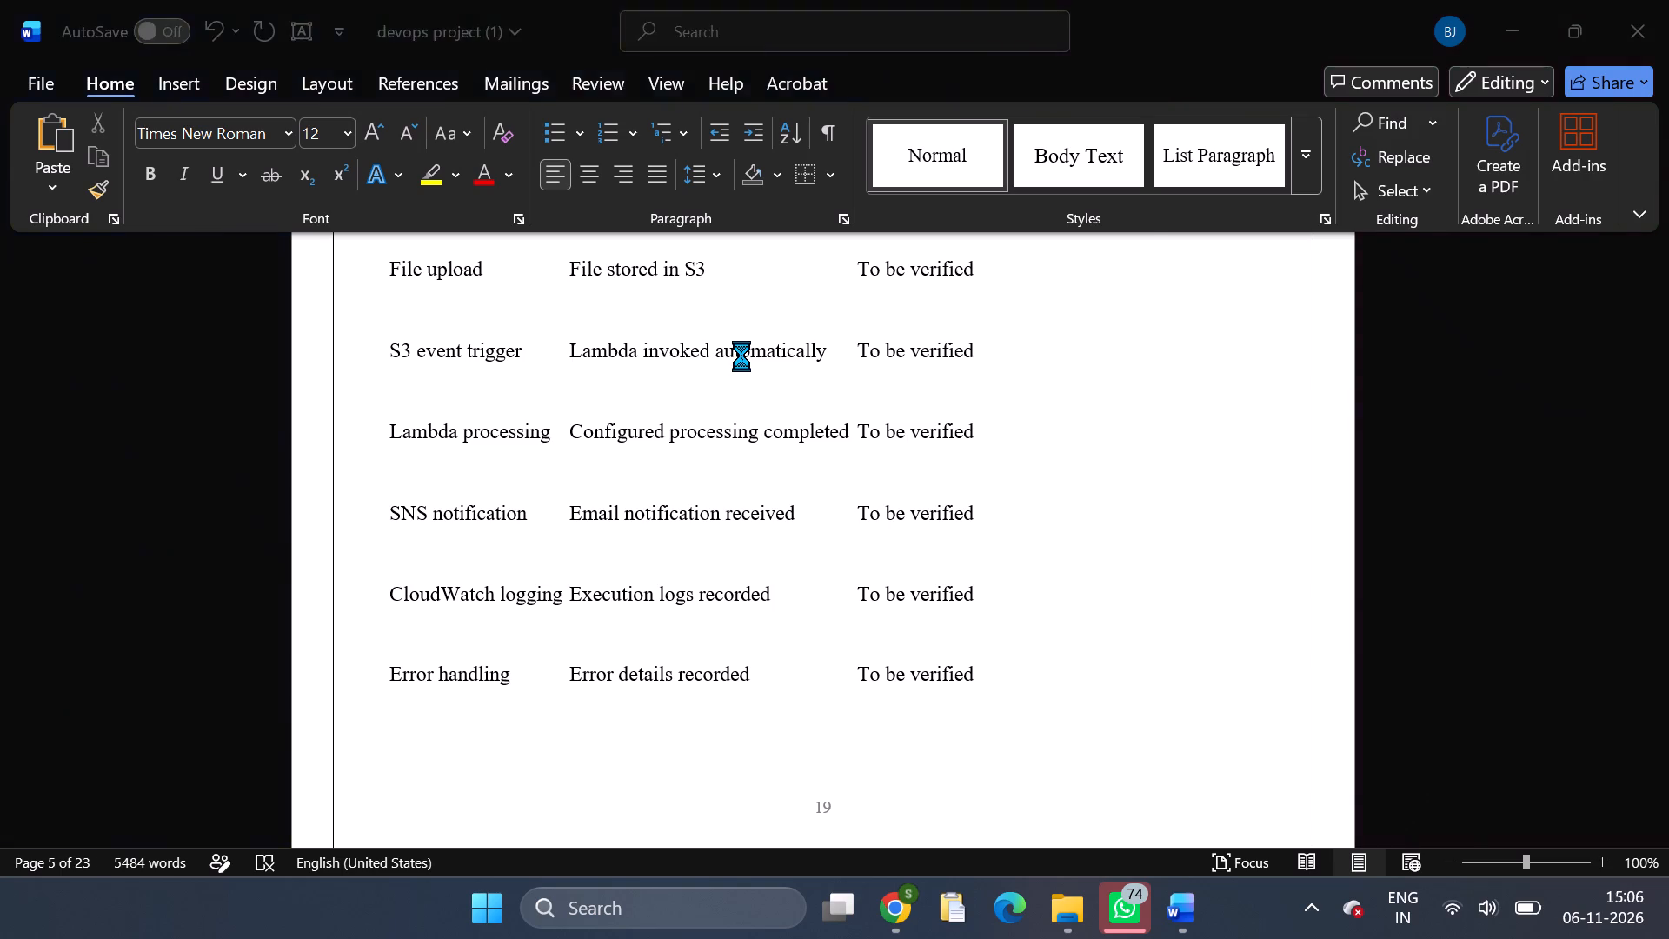
click(436, 461)
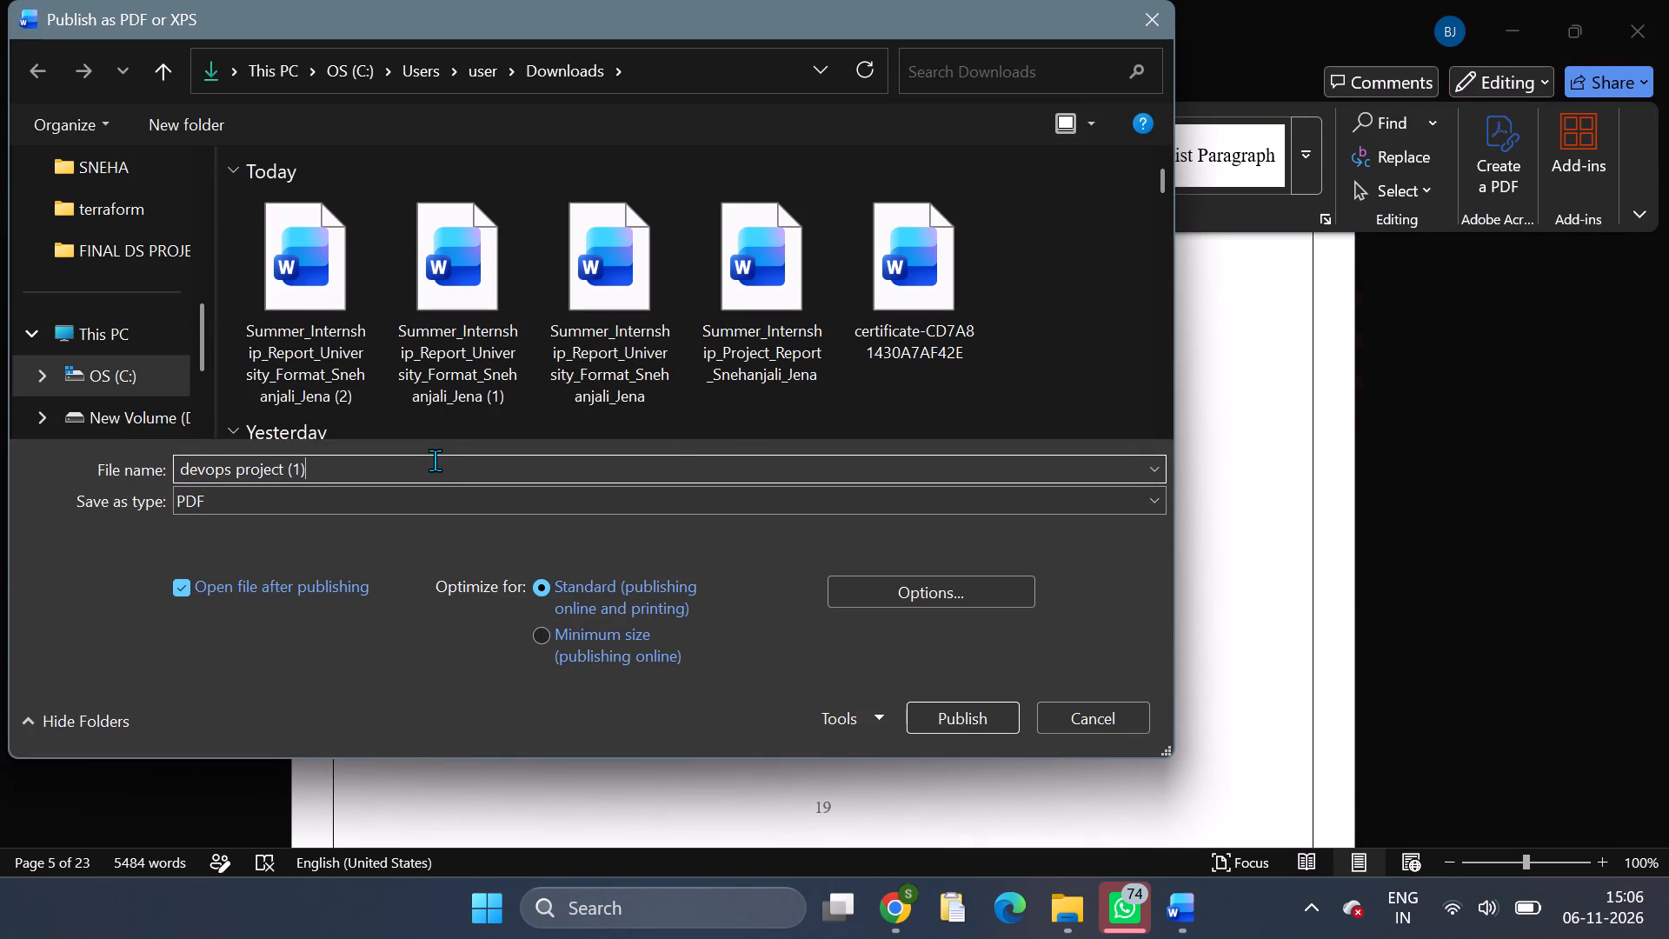
key(BackSpace)
key(BackSpace)
key(BackSpace)
key(space)
key(space)
key(BackSpace)
text(sneha)
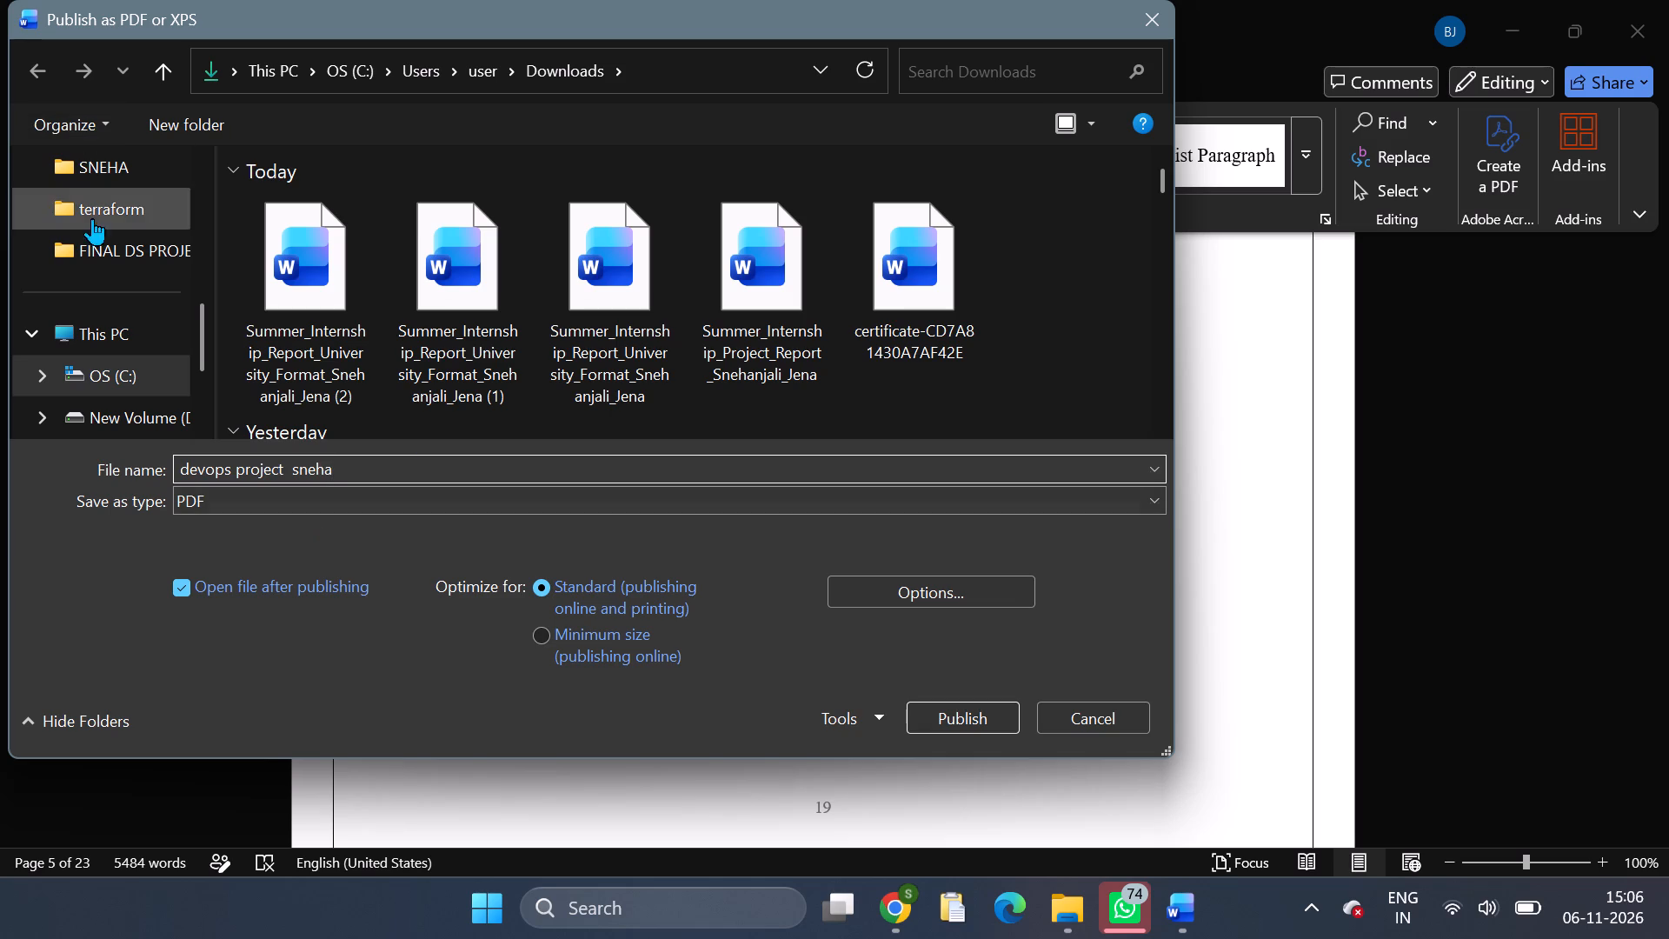
Choose the Downloads folder as the destination and publish the PDF.
scroll(165, 262, down, 1)
scroll(130, 405, down, 1)
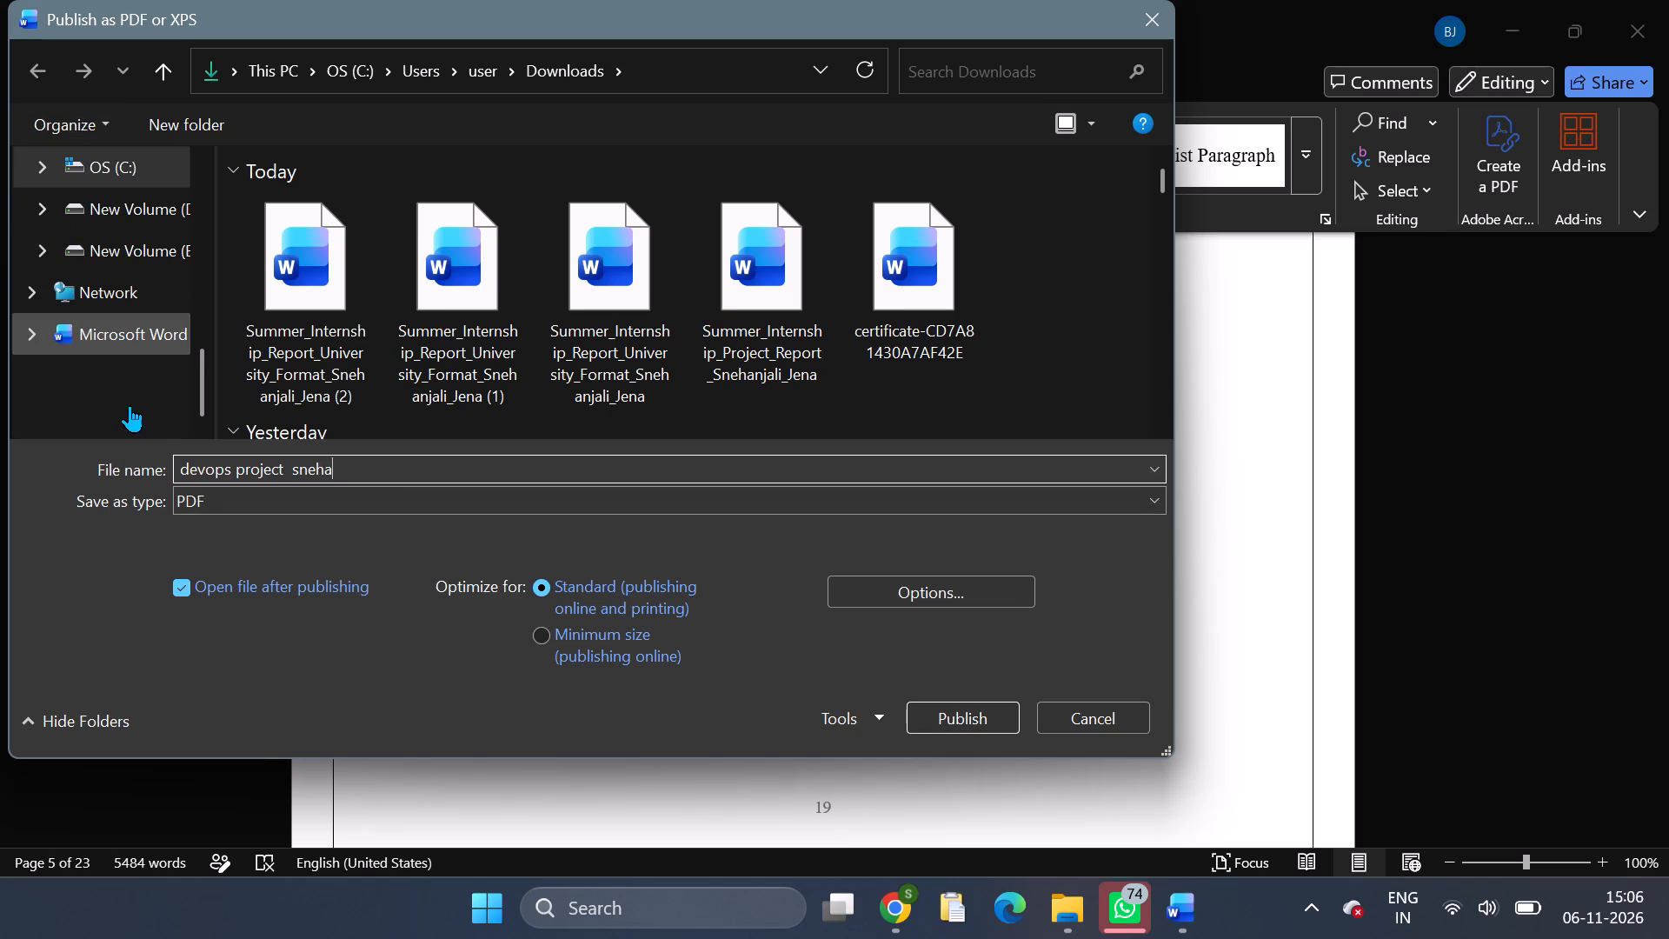
scroll(130, 405, down, 1)
scroll(130, 405, up, 6)
click(142, 383)
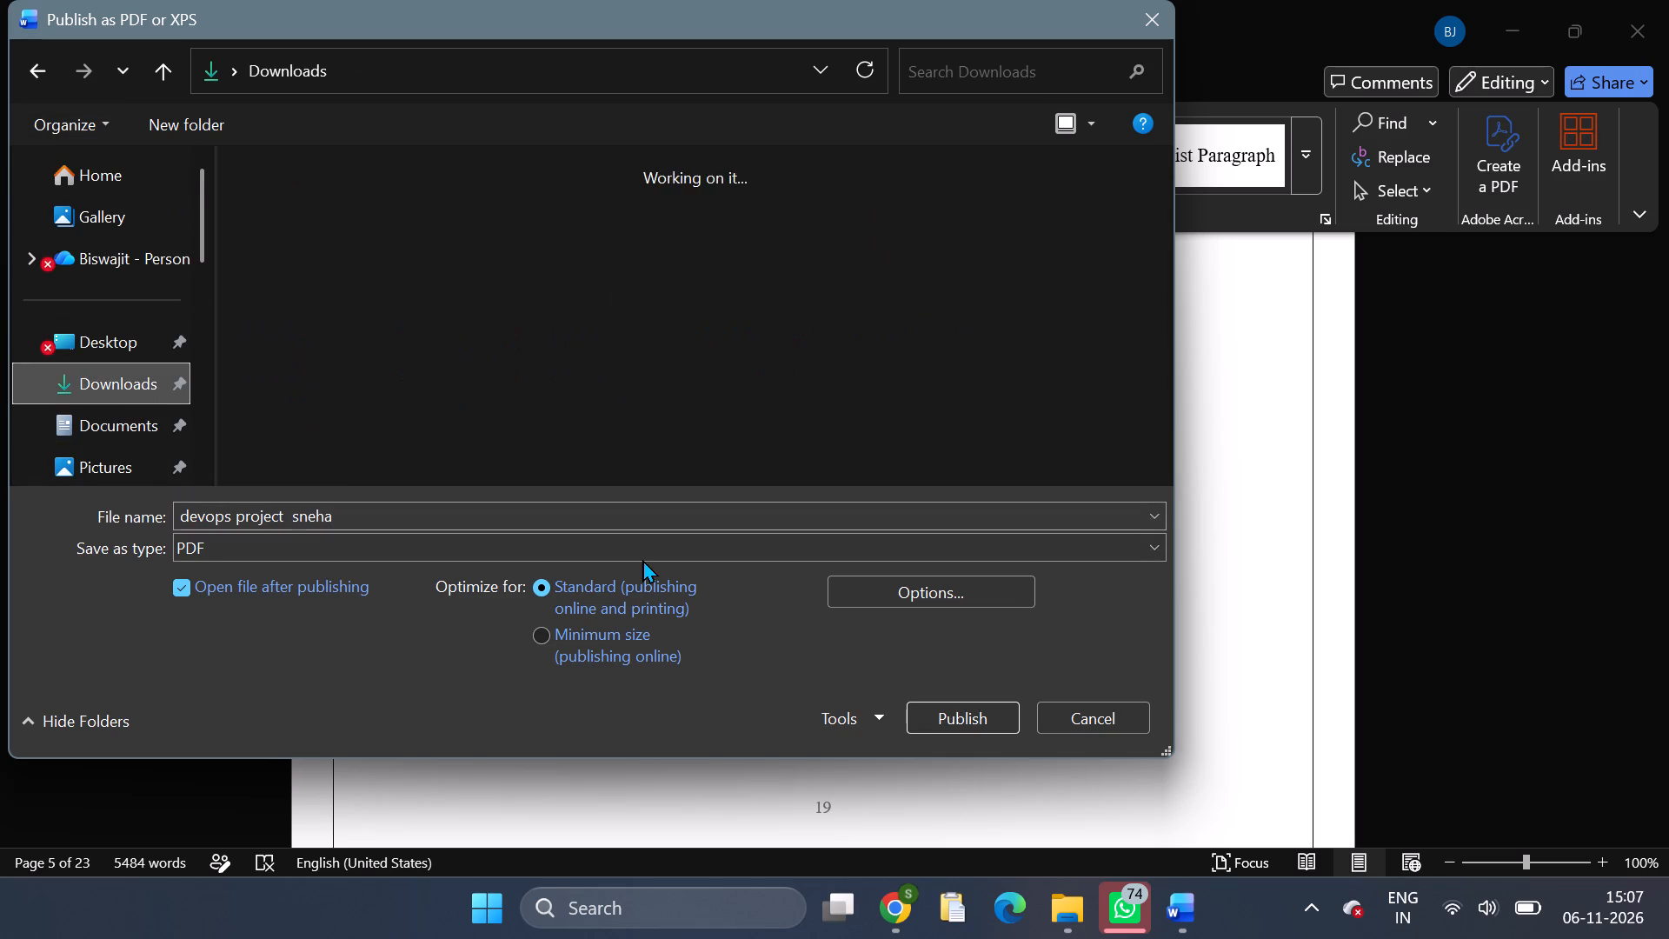
click(954, 714)
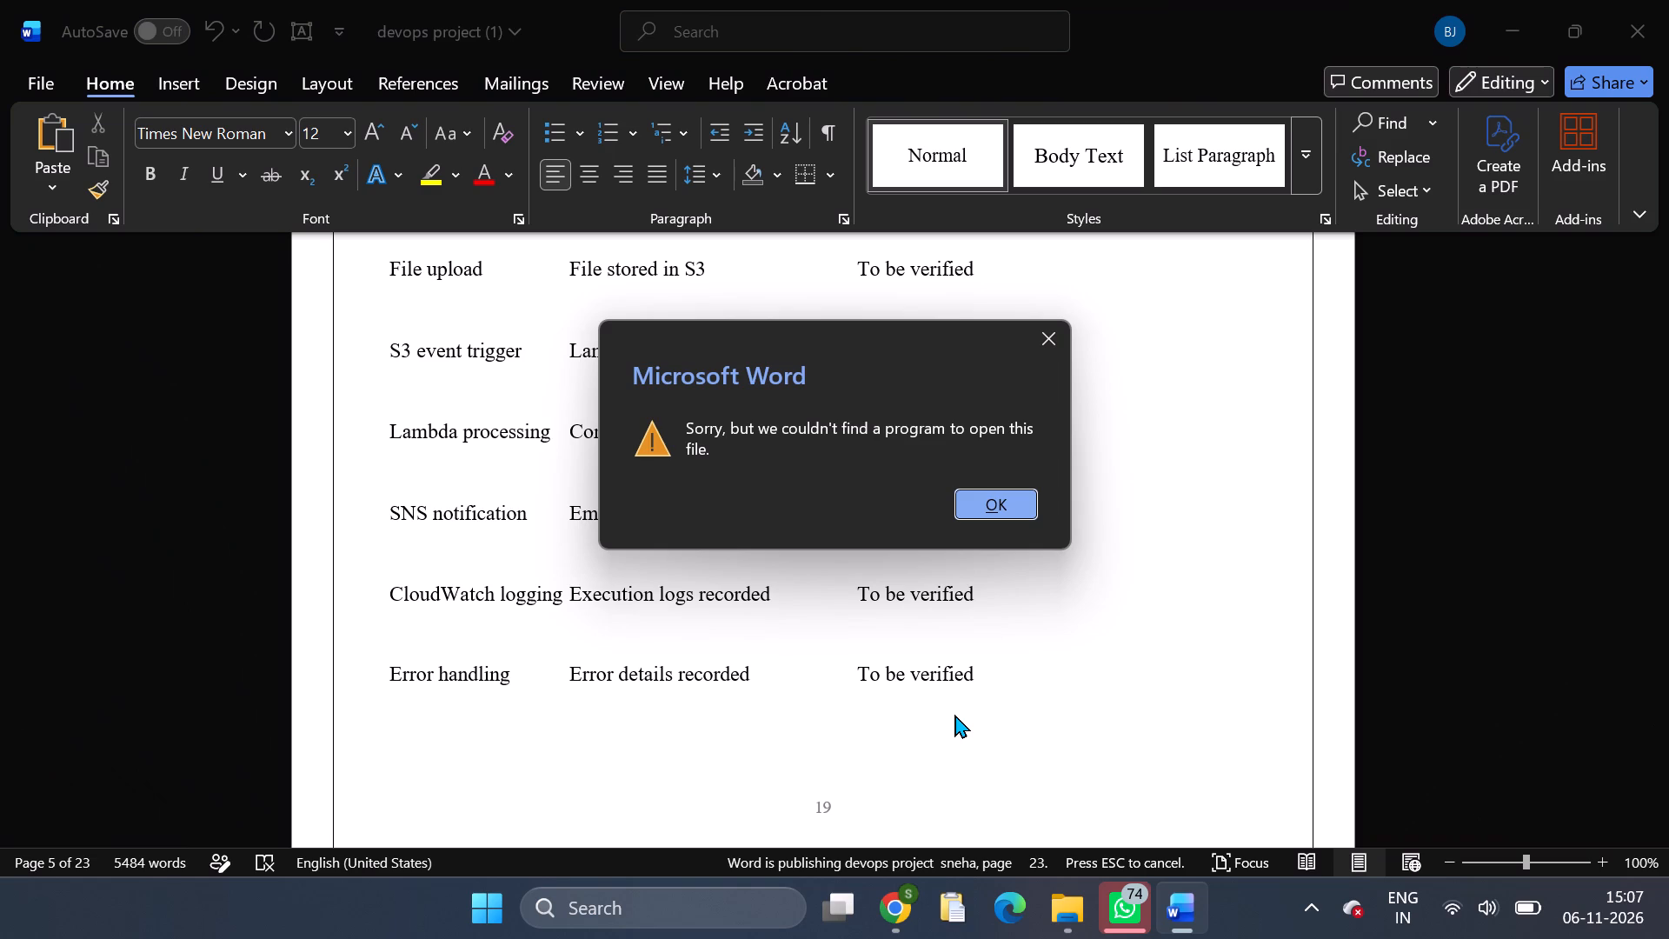
click(1026, 497)
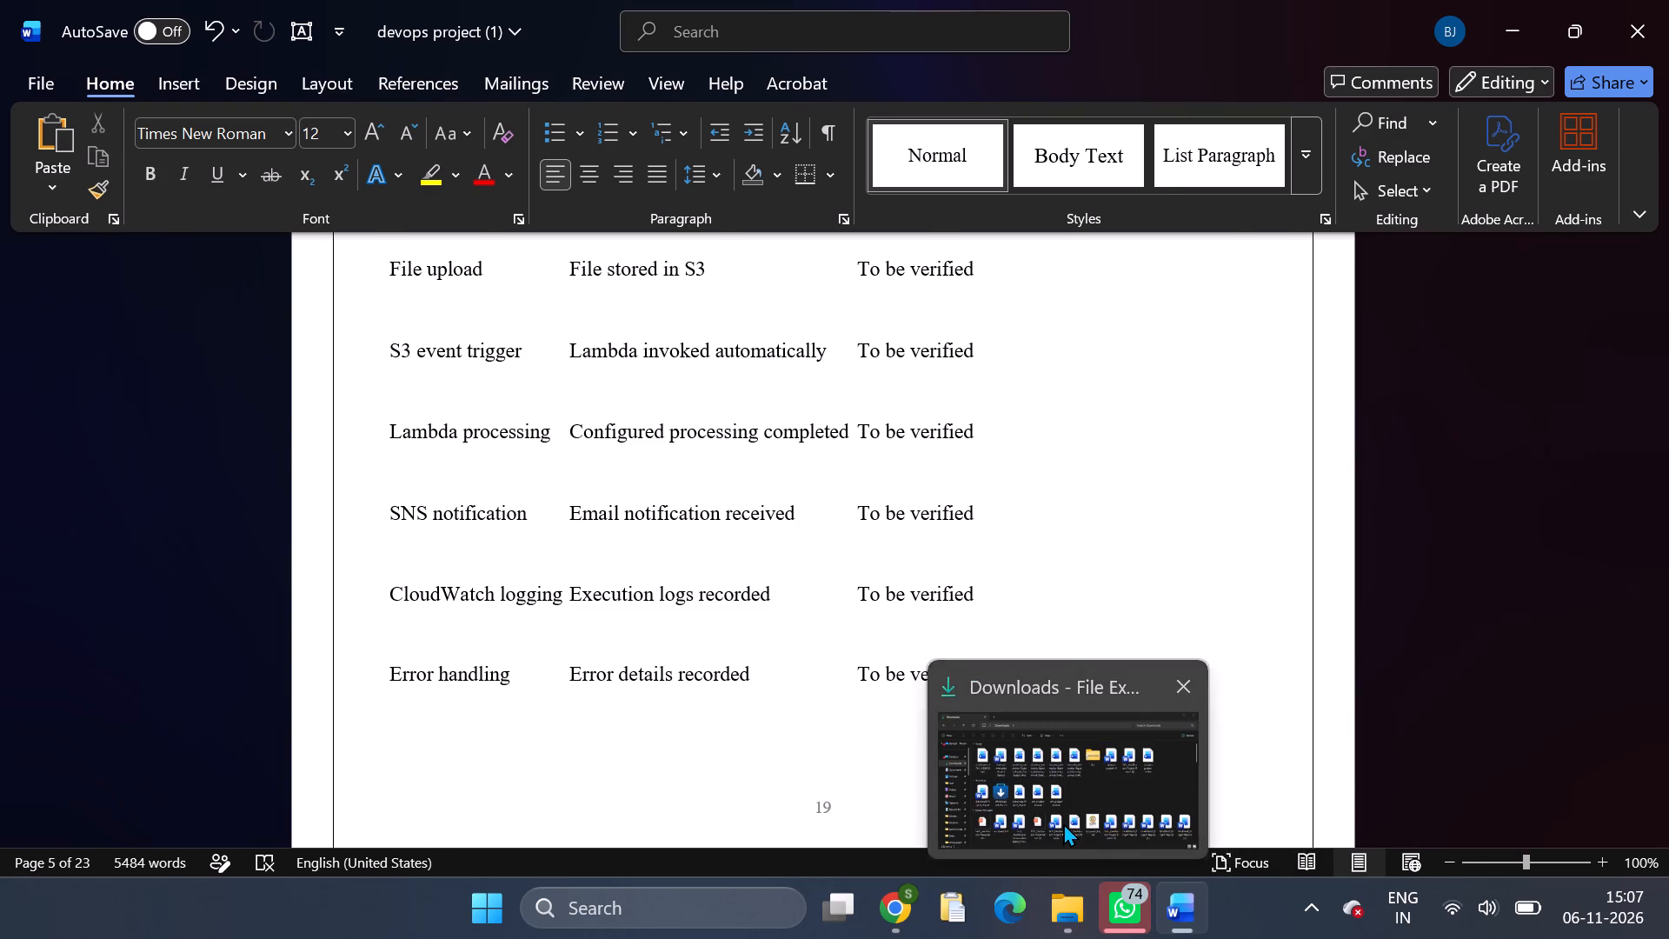
Switch to the Downloads folder in File Explorer and select the exported devops project sneha file.
click(1063, 822)
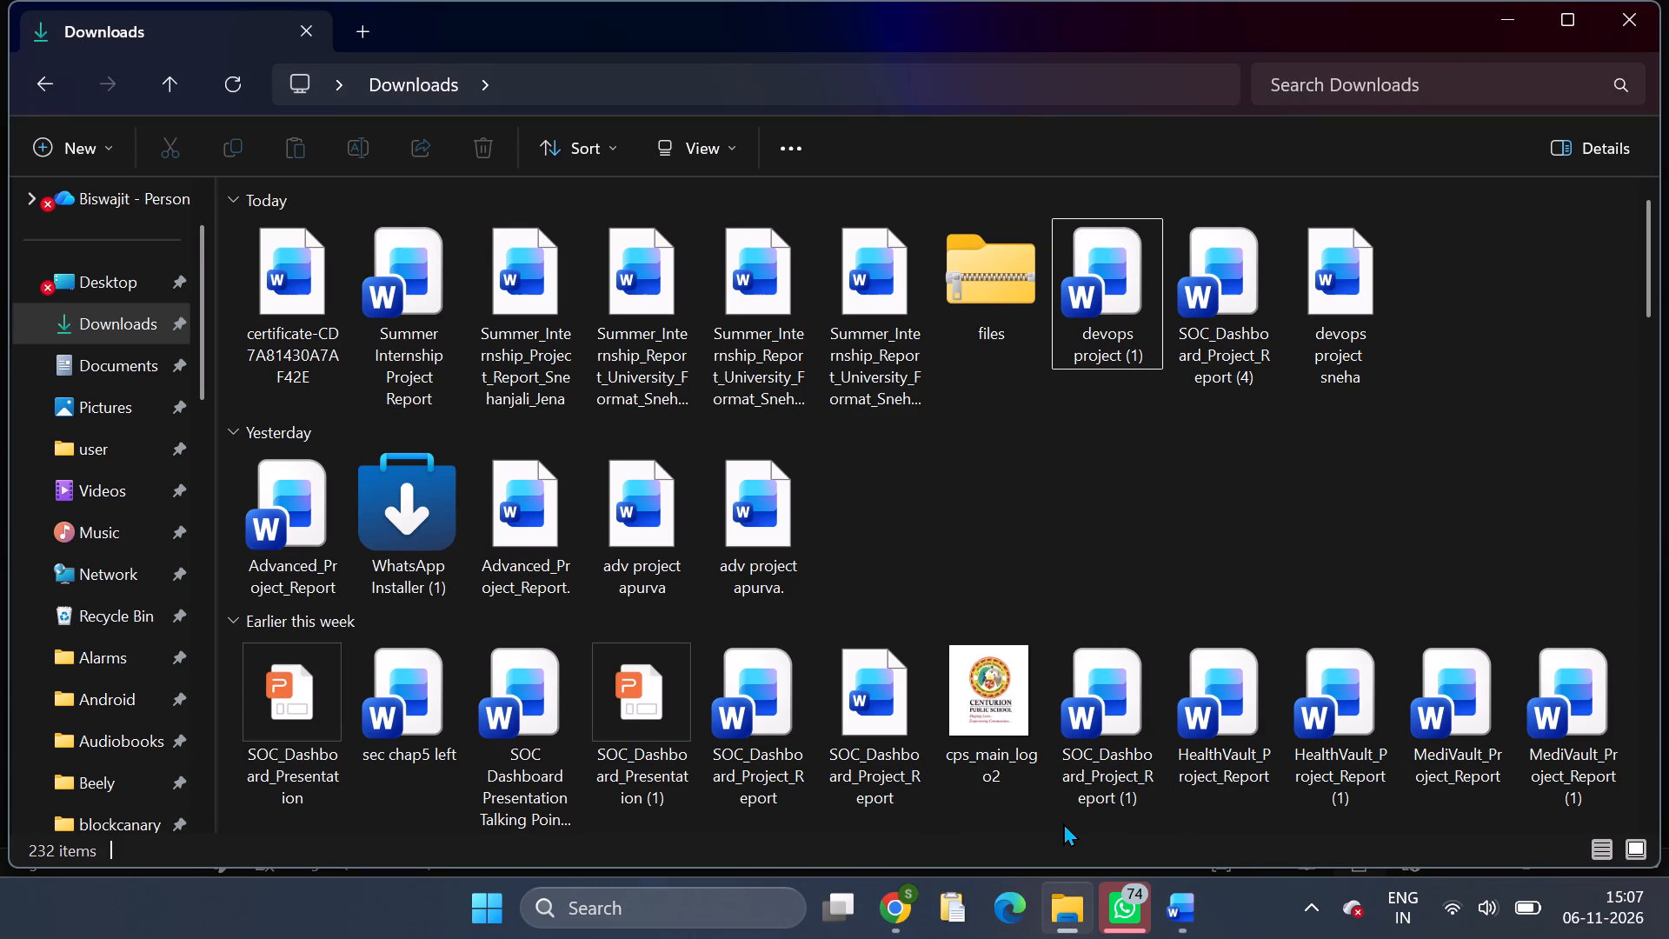
click(1340, 365)
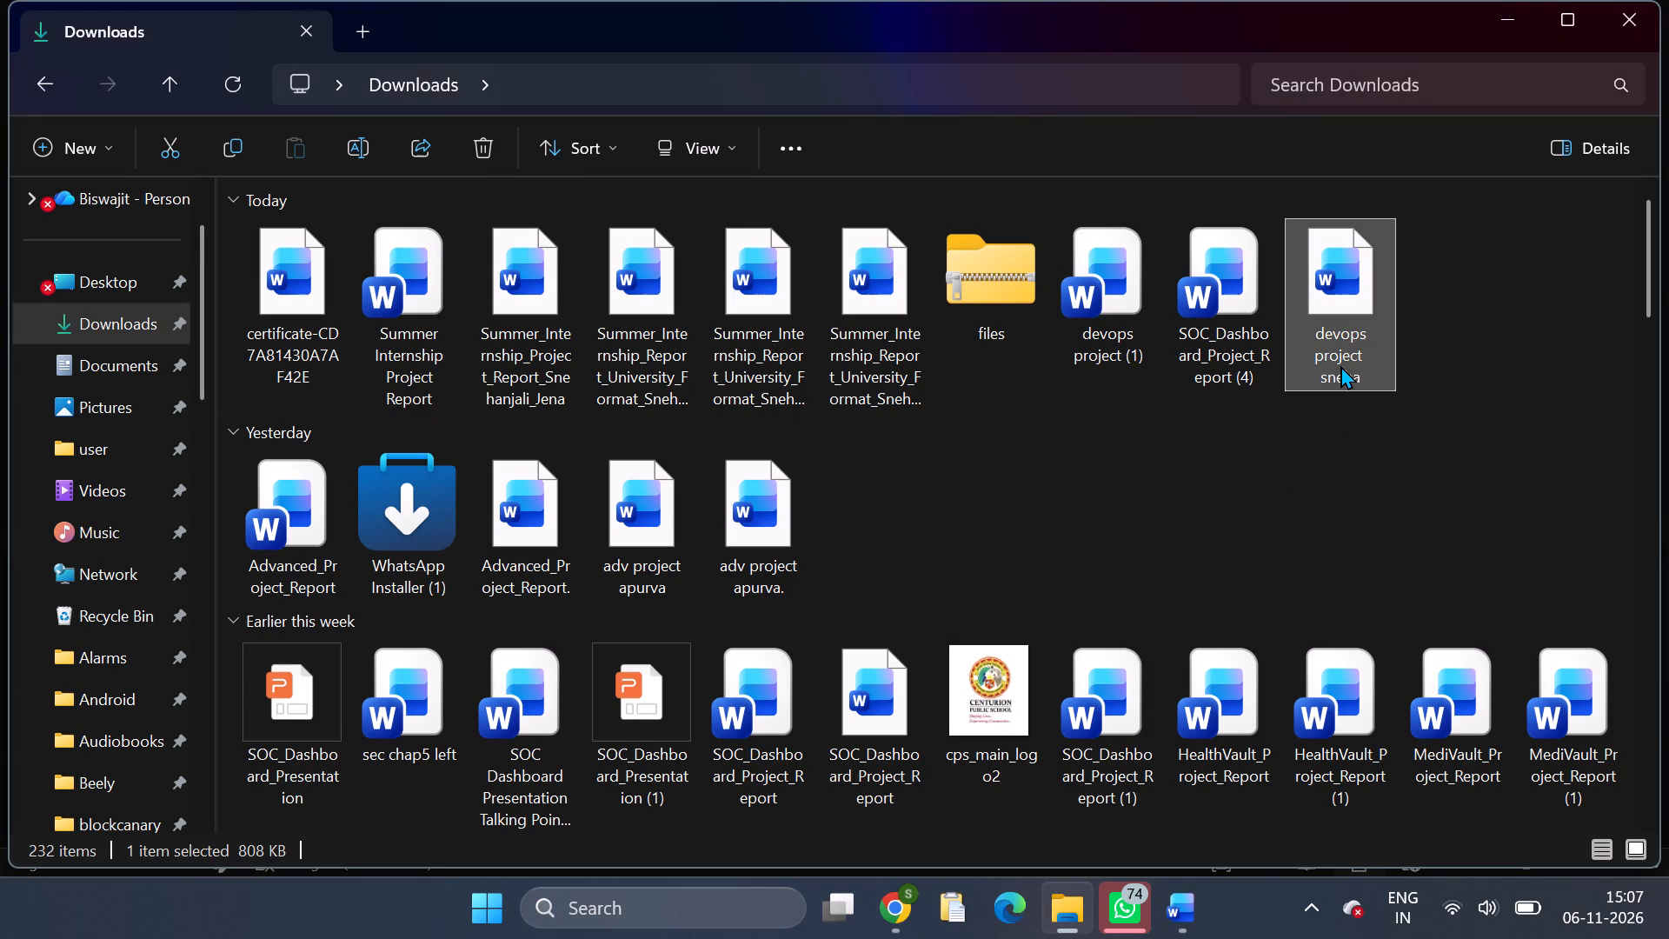
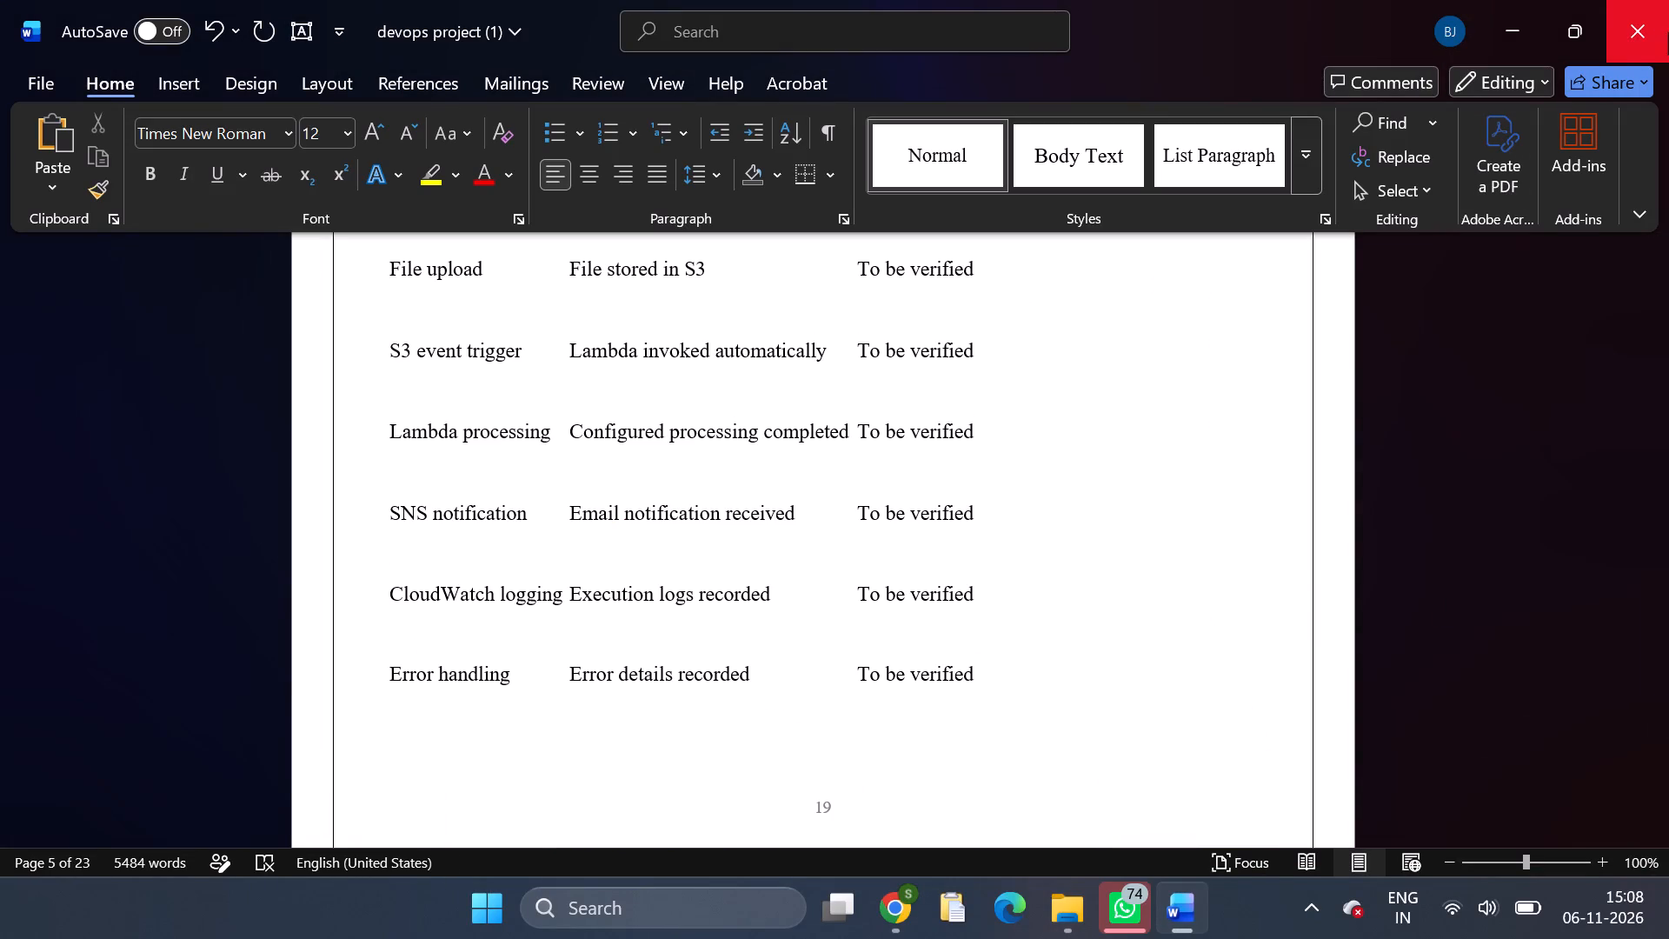
Close the devops project report without saving its changes.
click(1618, 34)
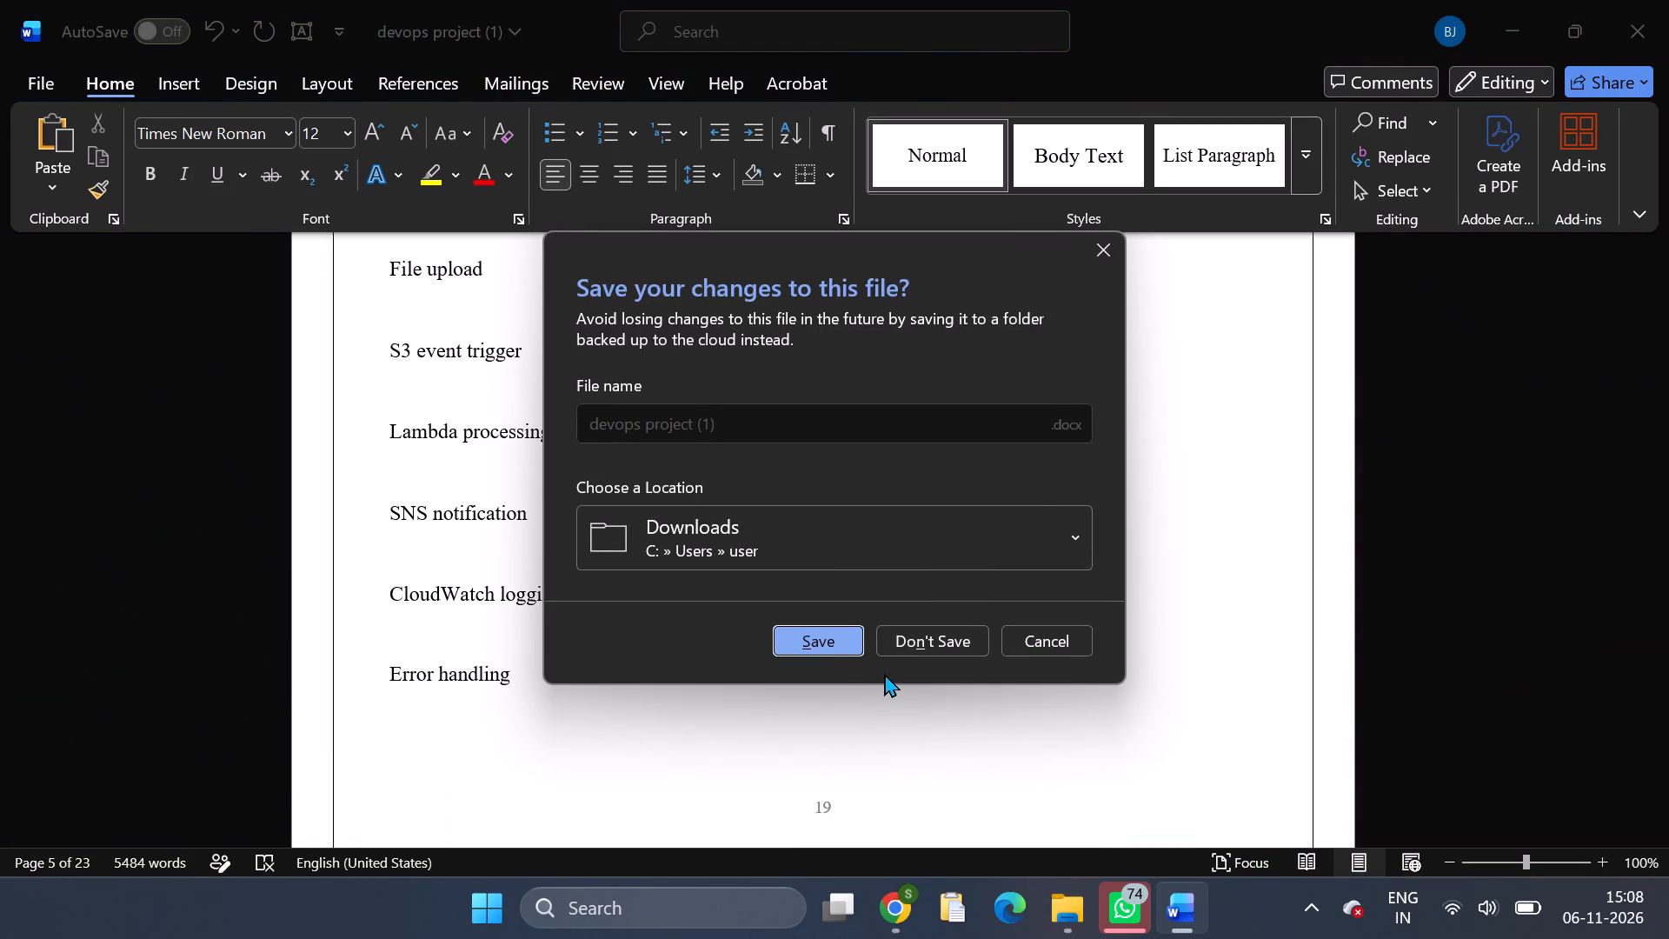
click(923, 644)
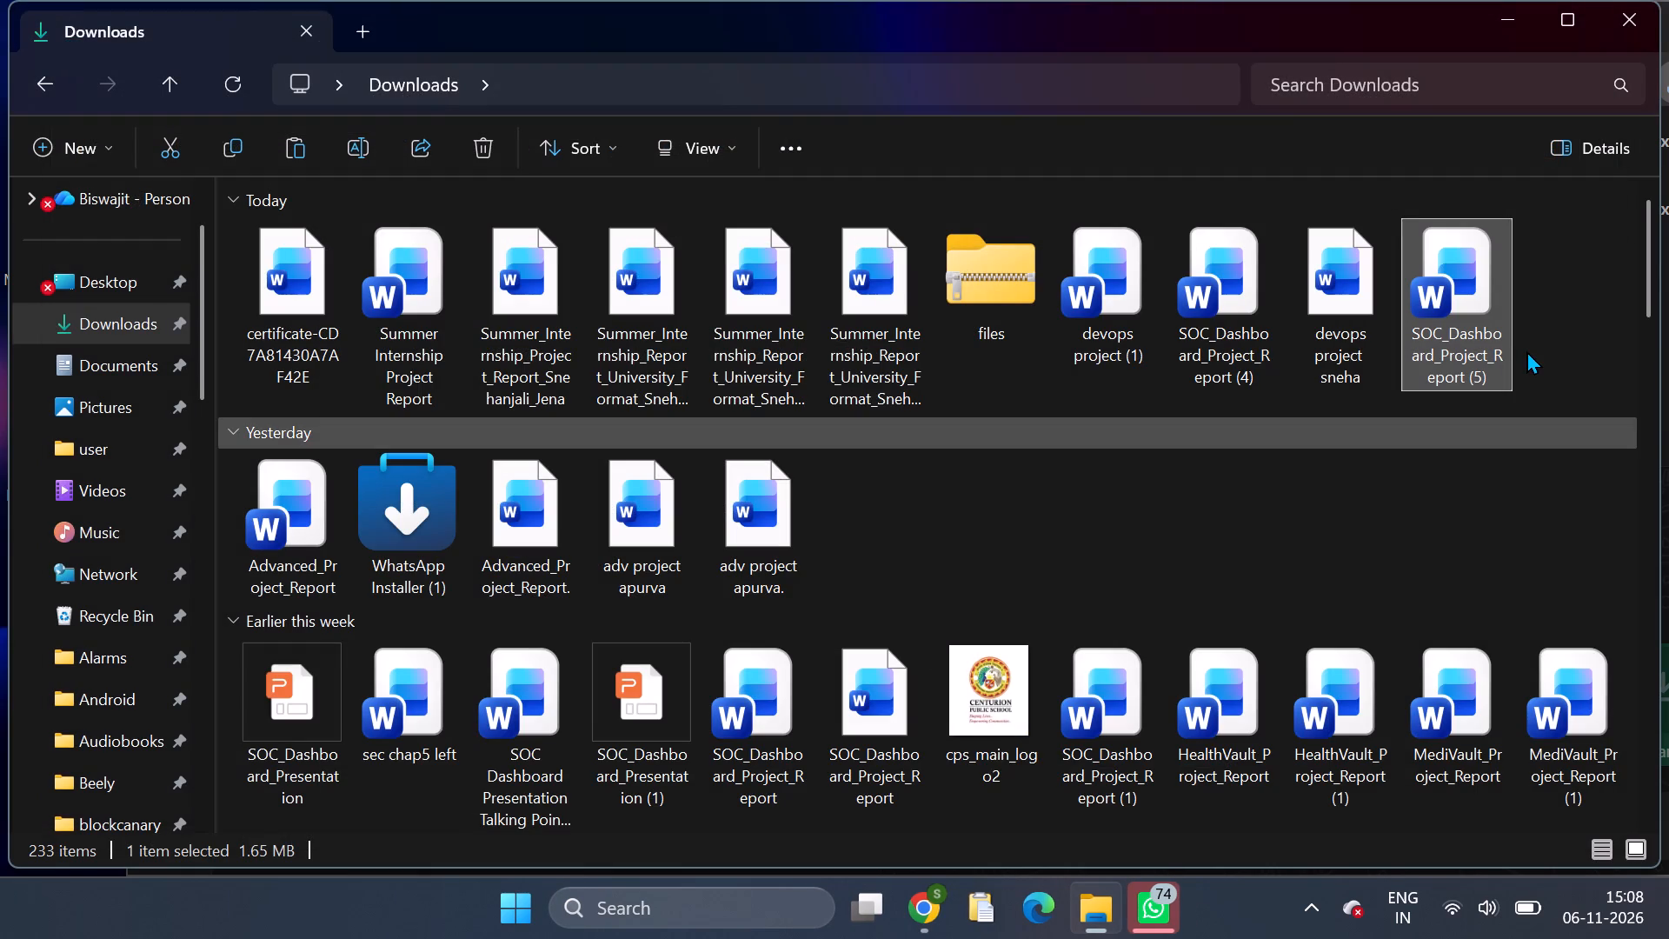
Open SOC_Dashboard_Project_Report (5) from the Downloads folder in a maximized window and enable editing.
triple_click(1520, 352)
double_click(1474, 350)
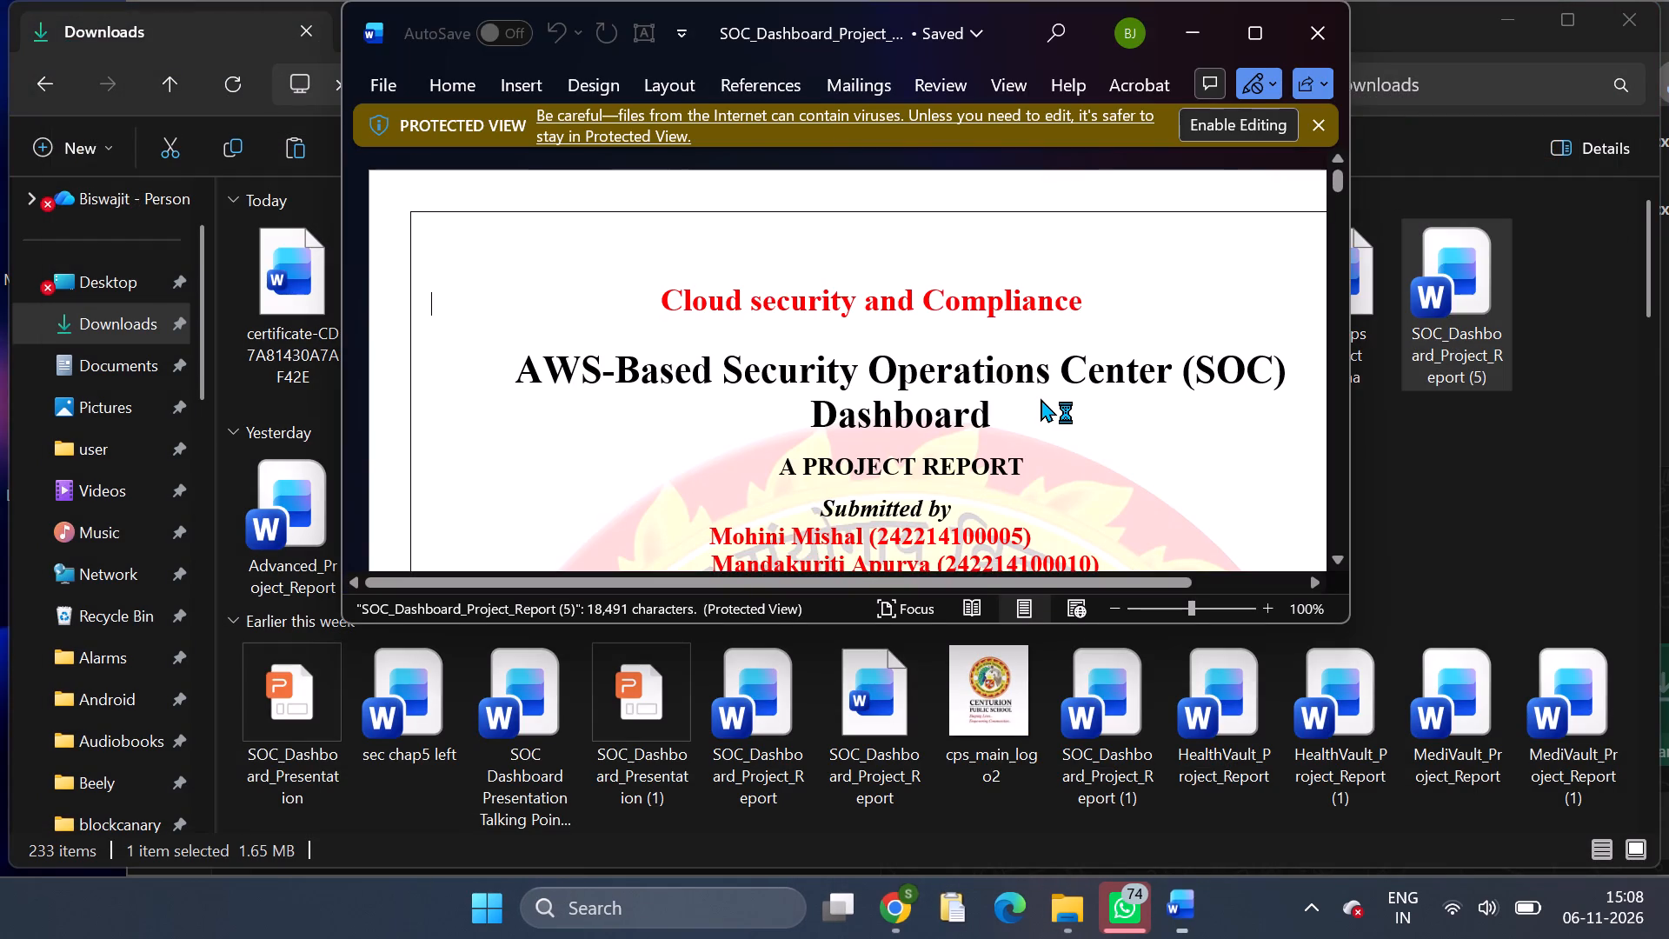
click(1246, 20)
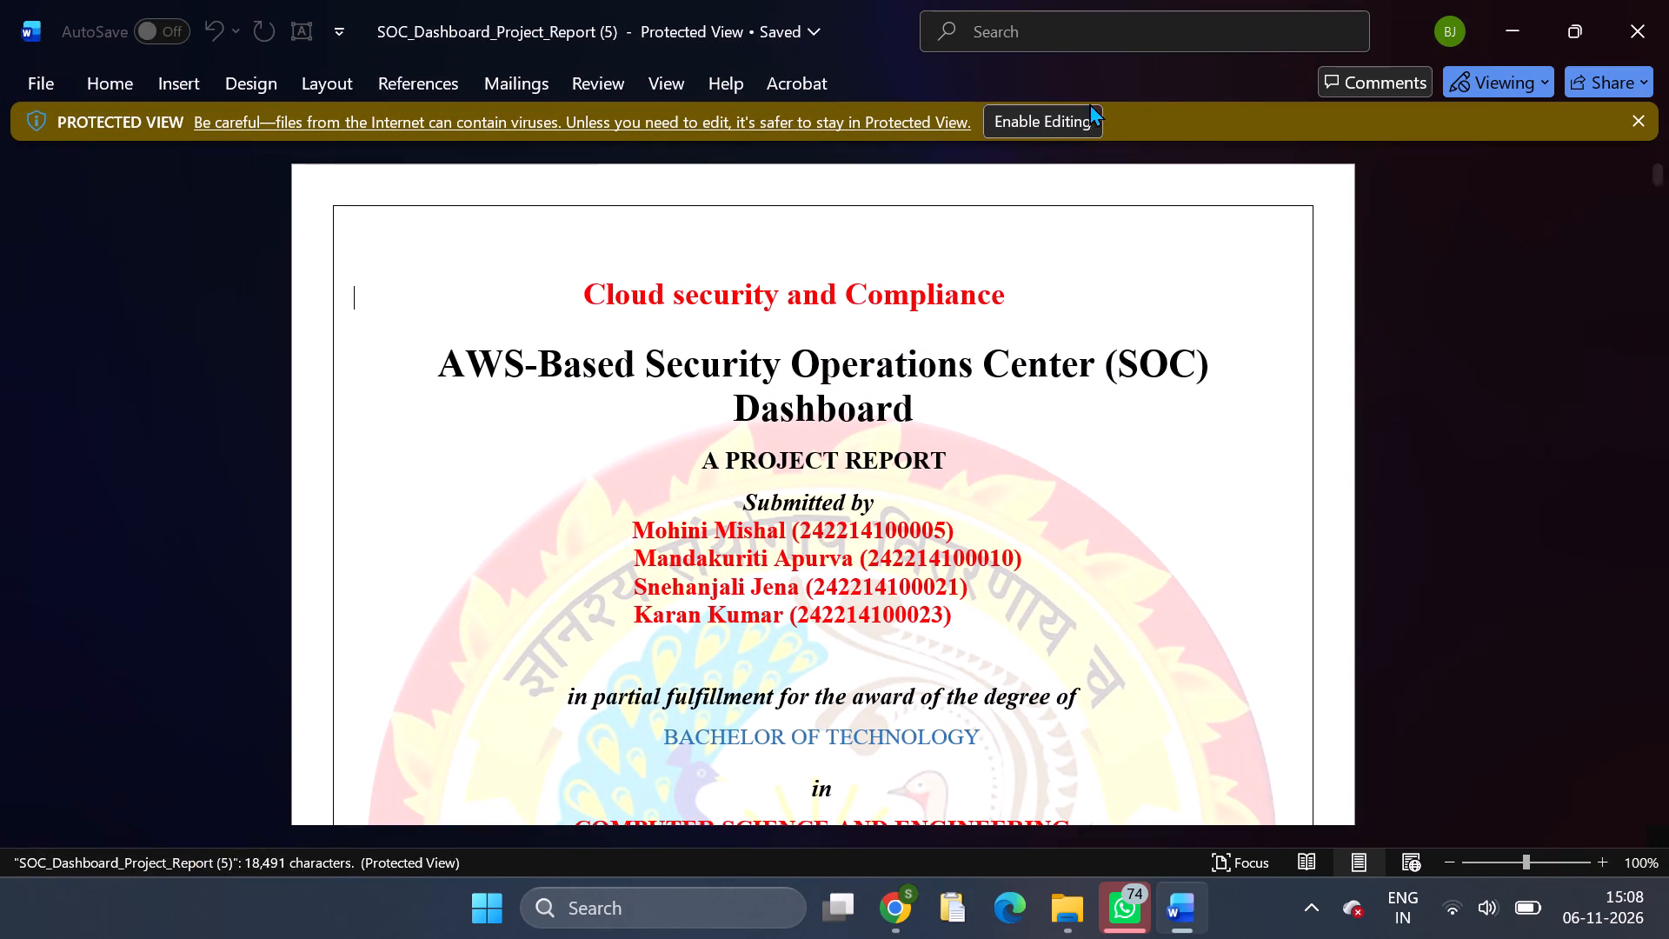
click(1074, 111)
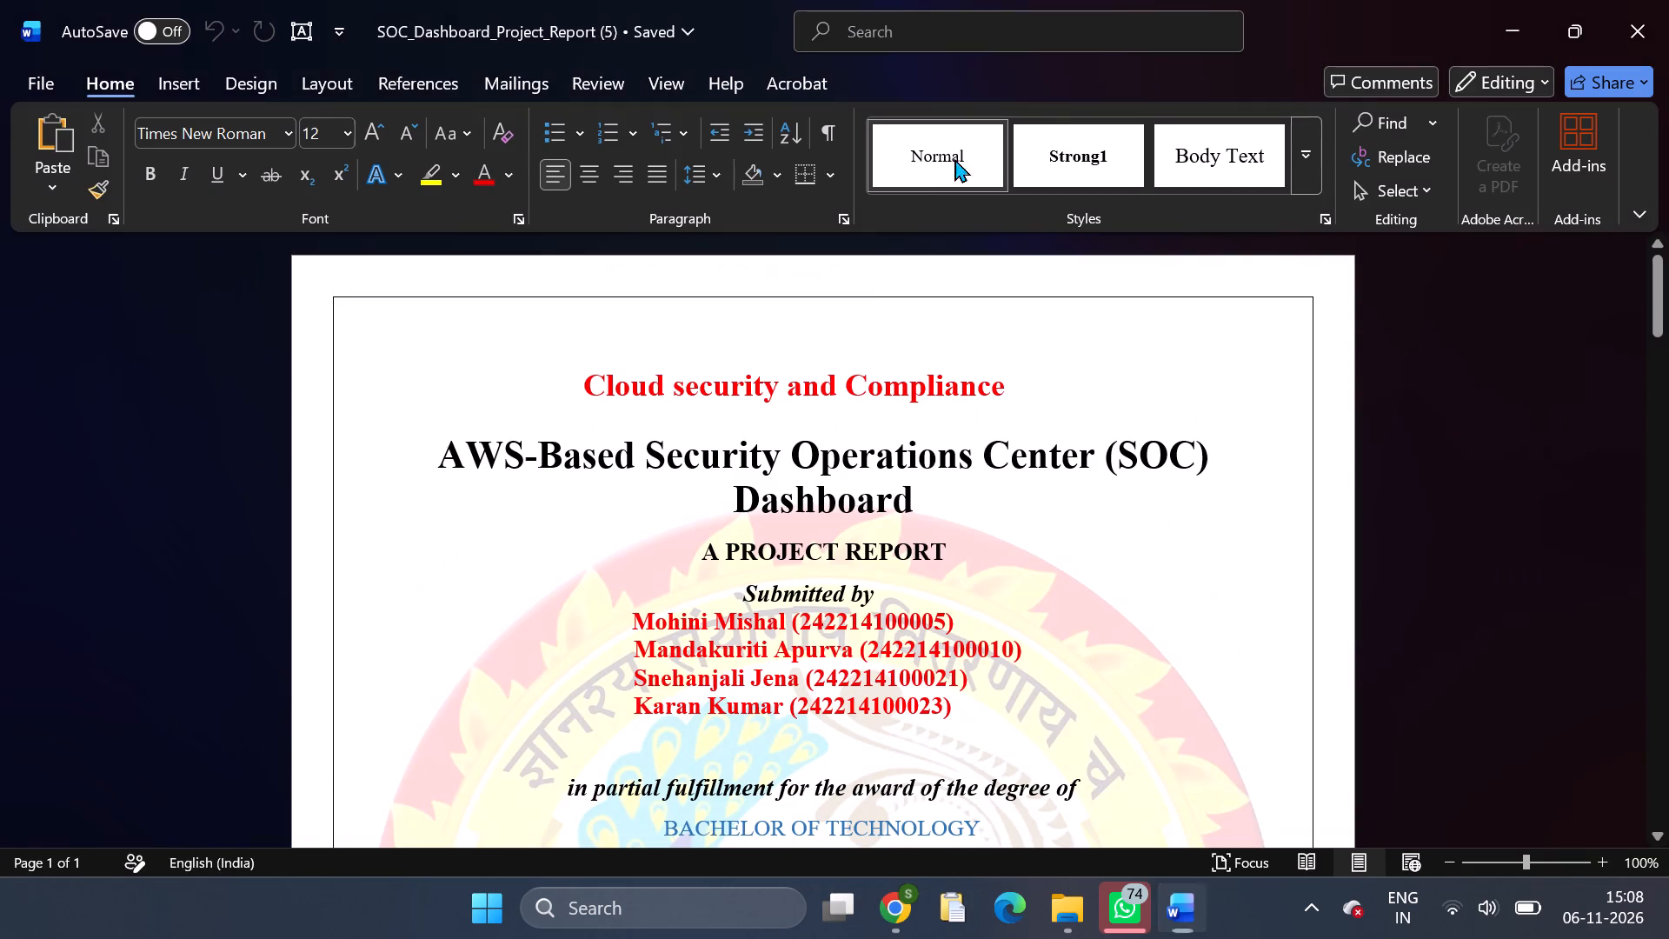
Replace the first student's name under Submitted by on the cover page with the third-listed student's name.
scroll(1031, 379, down, 1)
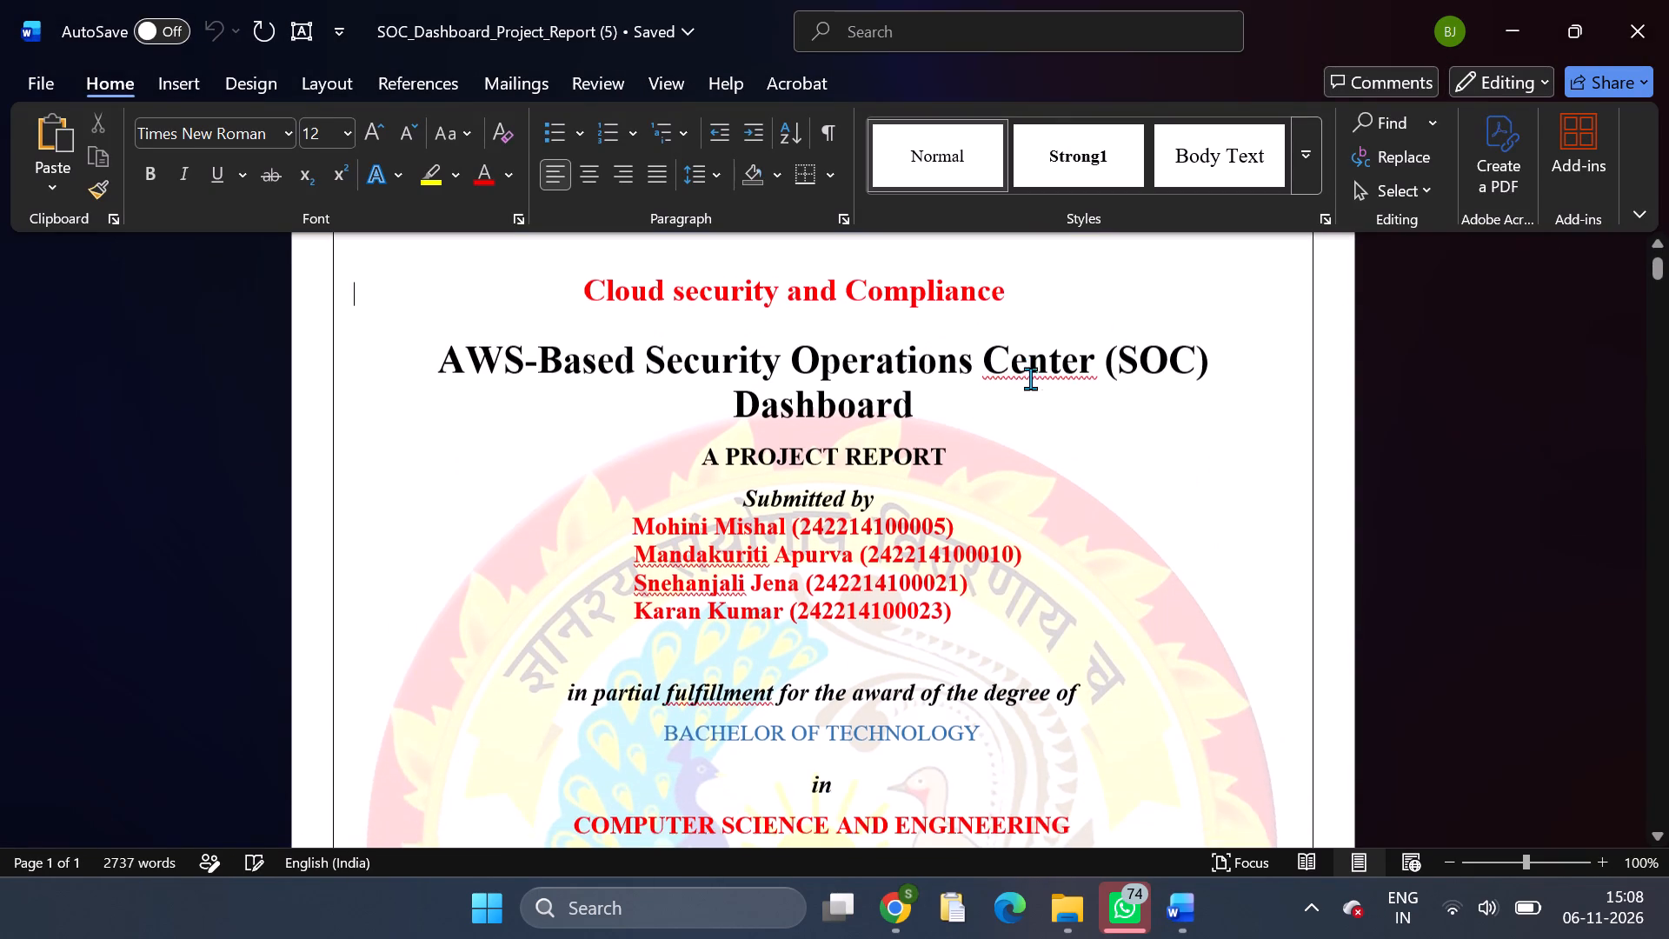
scroll(1031, 379, down, 1)
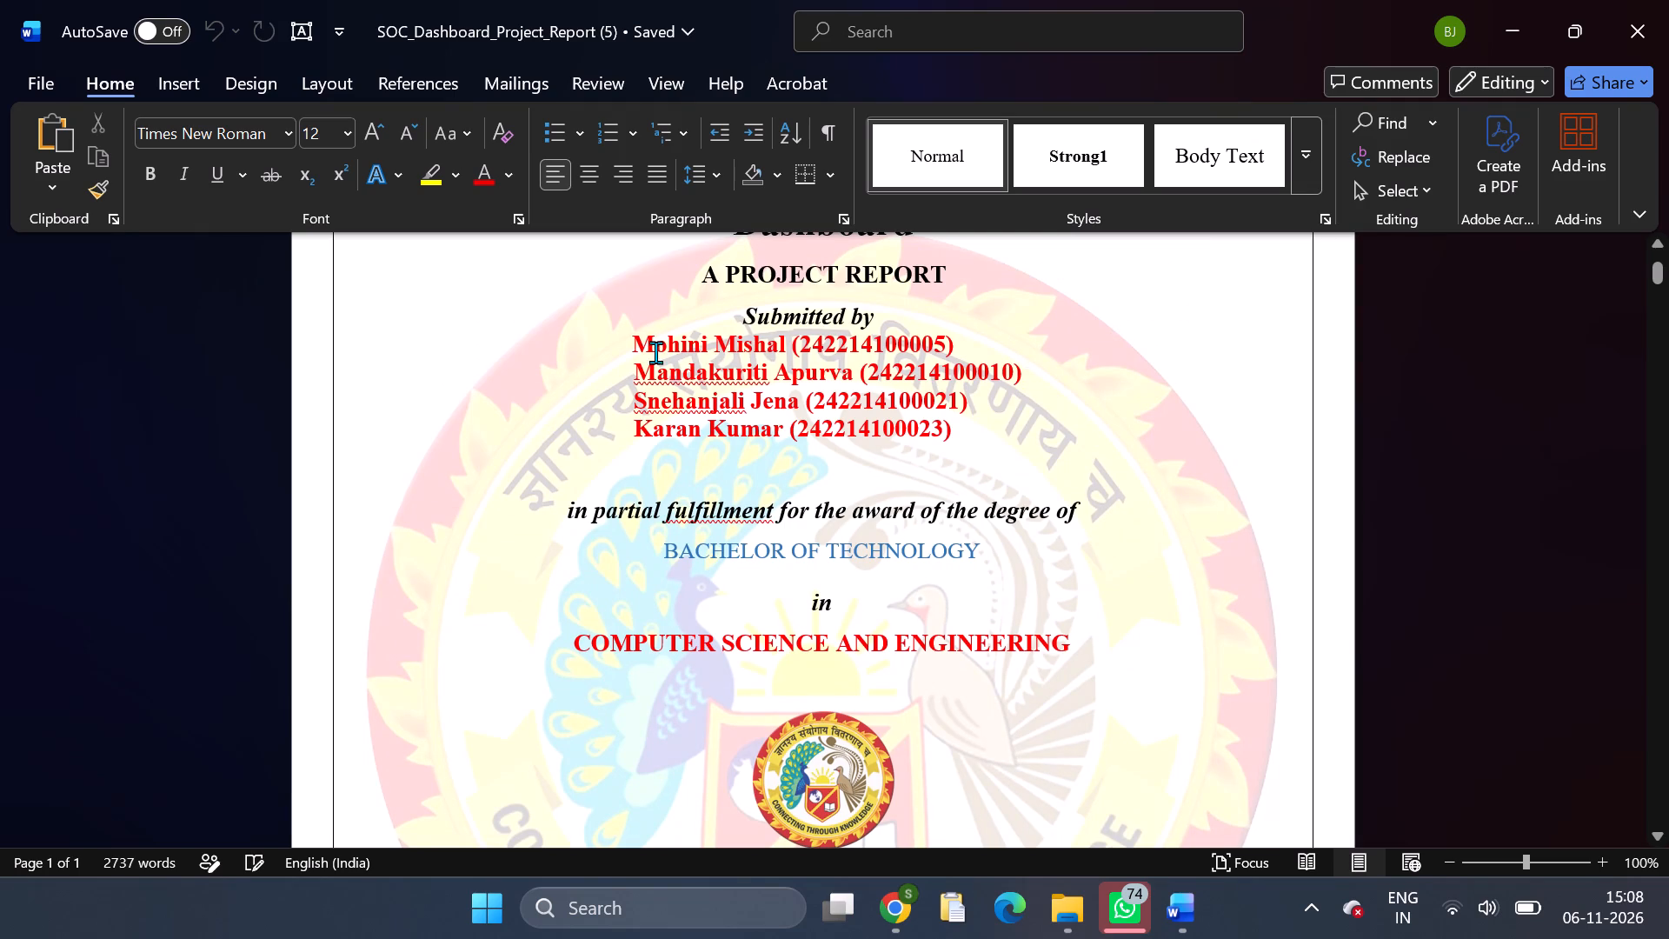
click(789, 341)
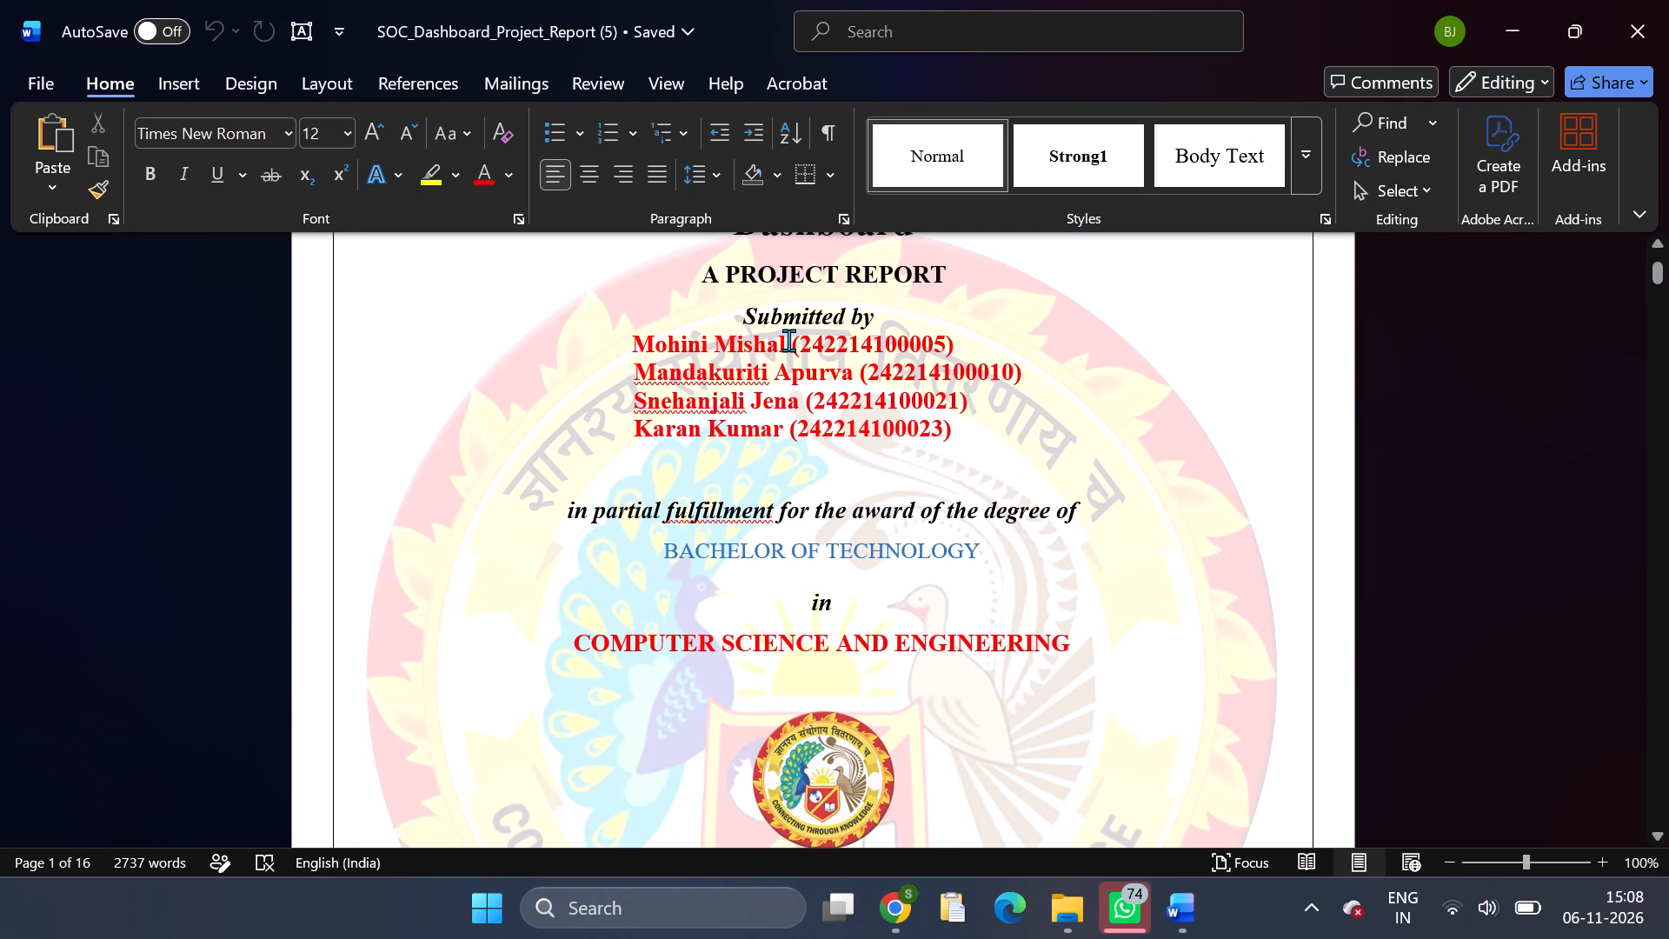
key(BackSpace)
key(BackSpace)
key(BackSpace)
key(BackSpace)
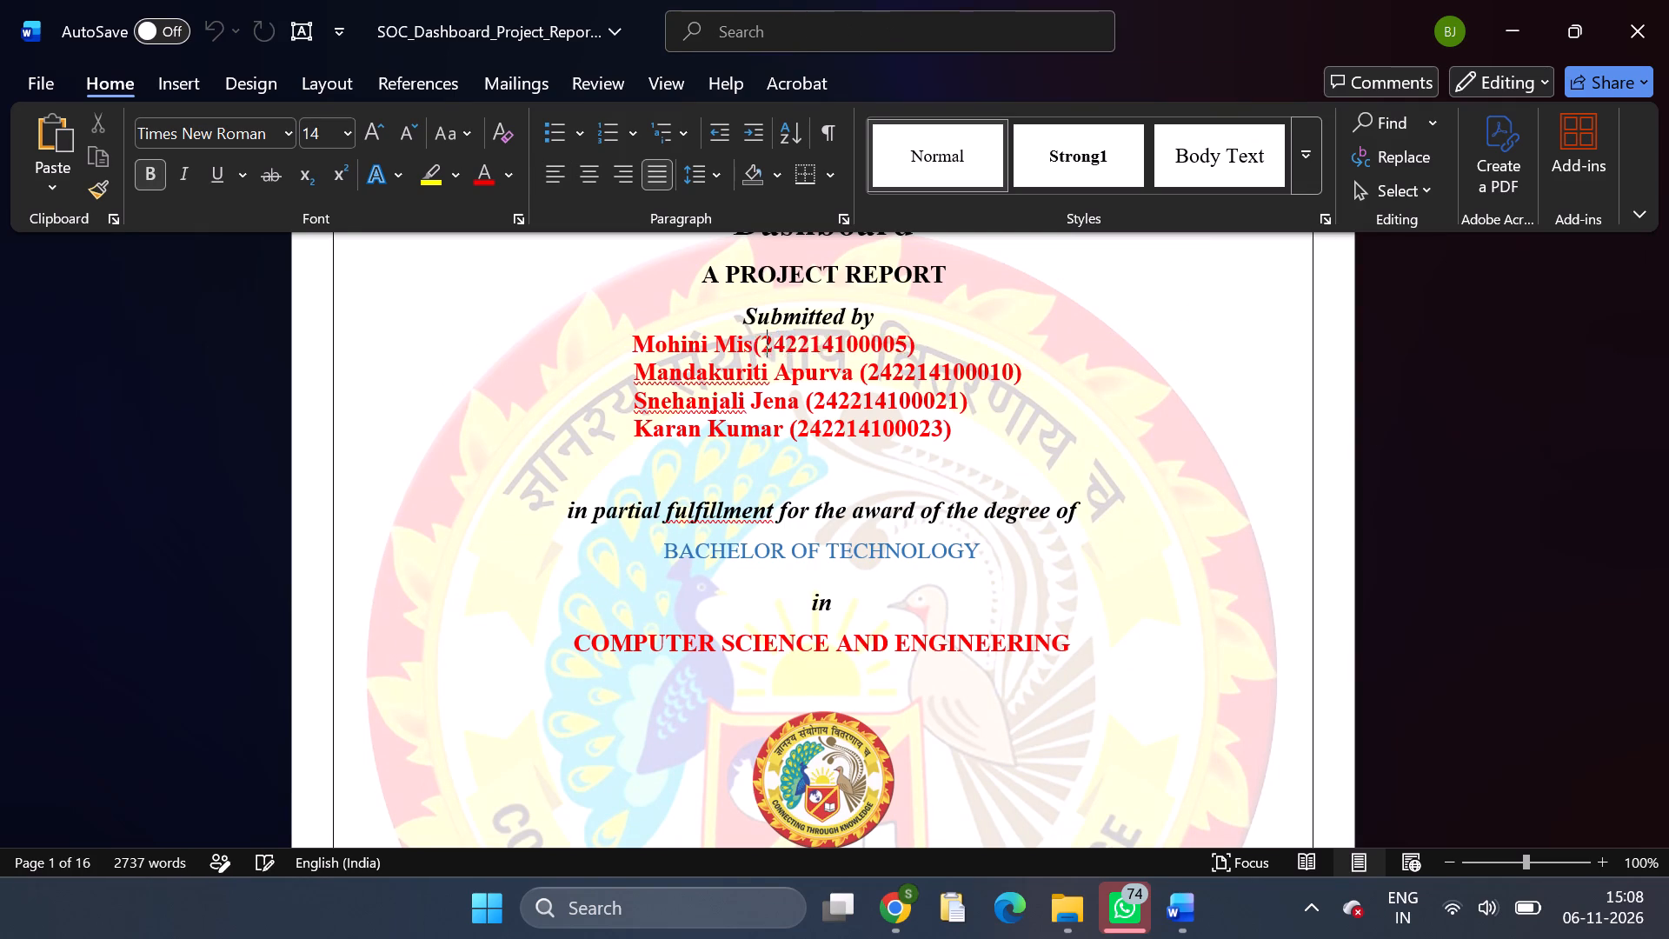
key(BackSpace)
key(BackSpace)
key(BackSpace)
key(BackSpace)
key(BackSpace)
key(BackSpace)
key(BackSpace)
key(BackSpace)
key(BackSpace)
key(BackSpace)
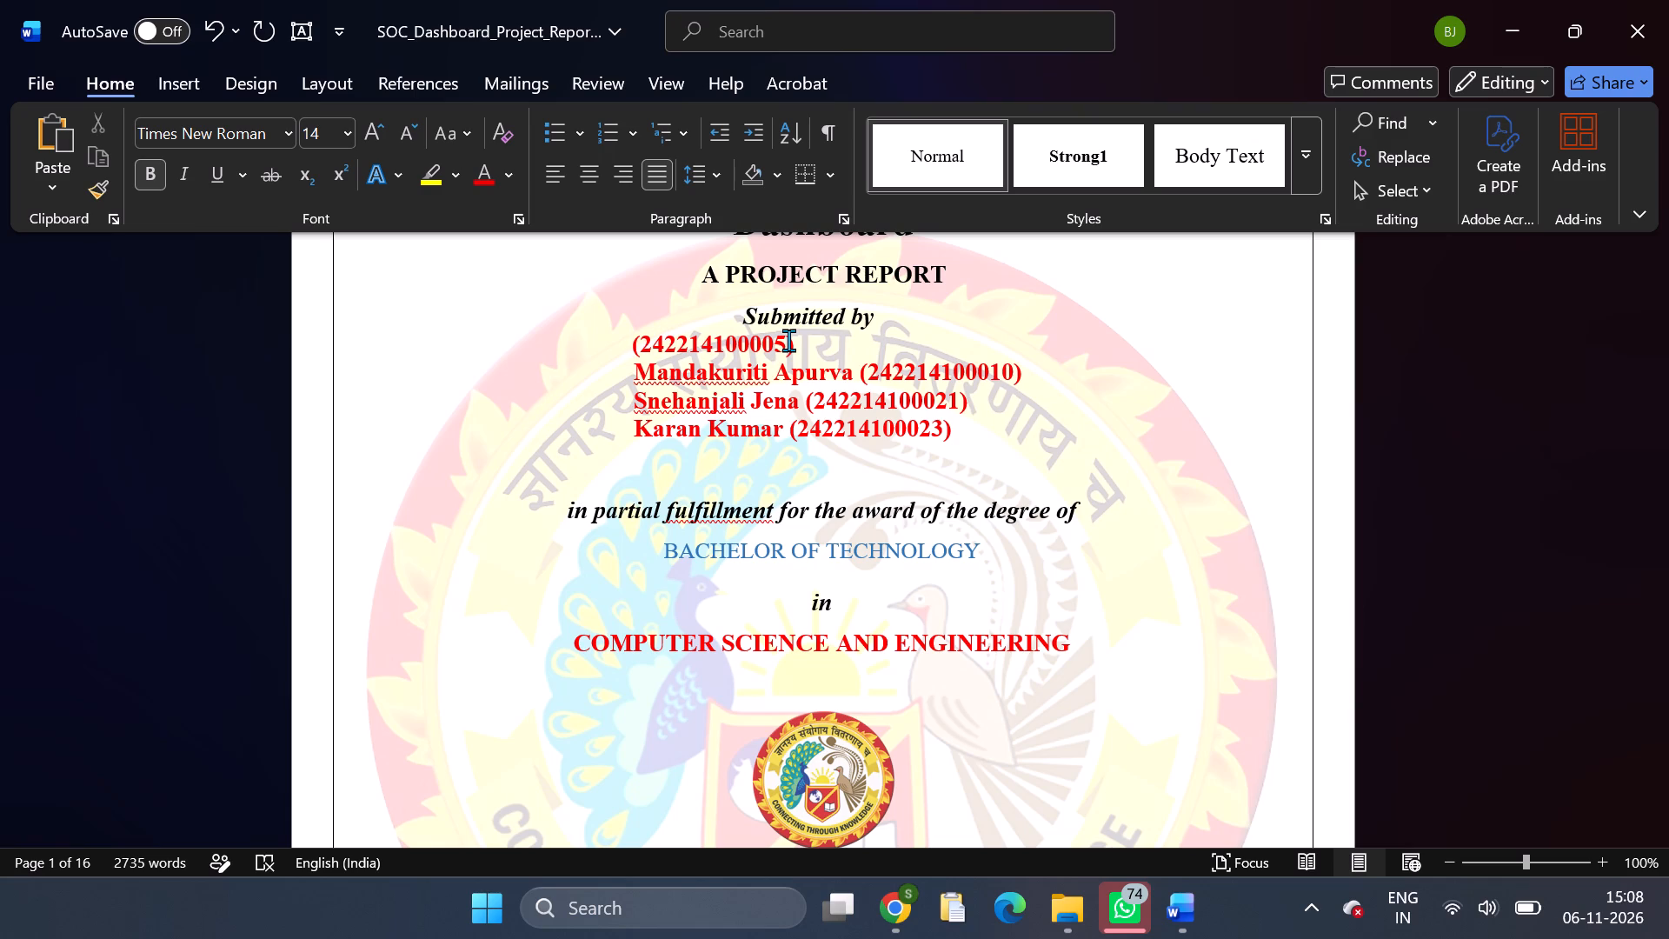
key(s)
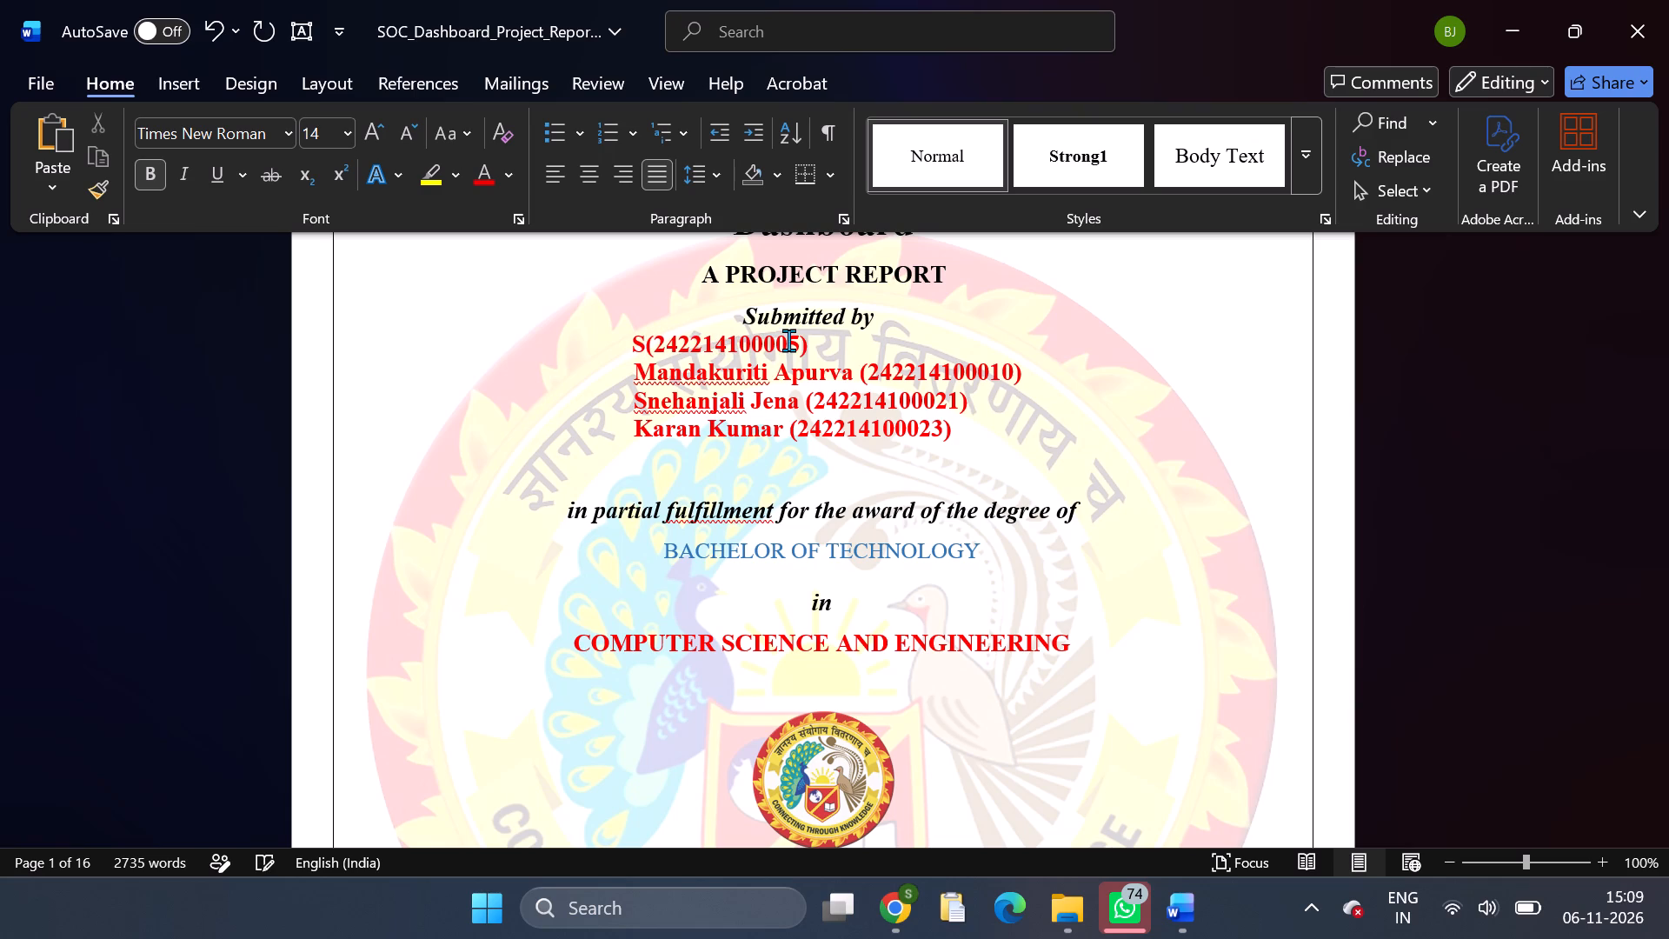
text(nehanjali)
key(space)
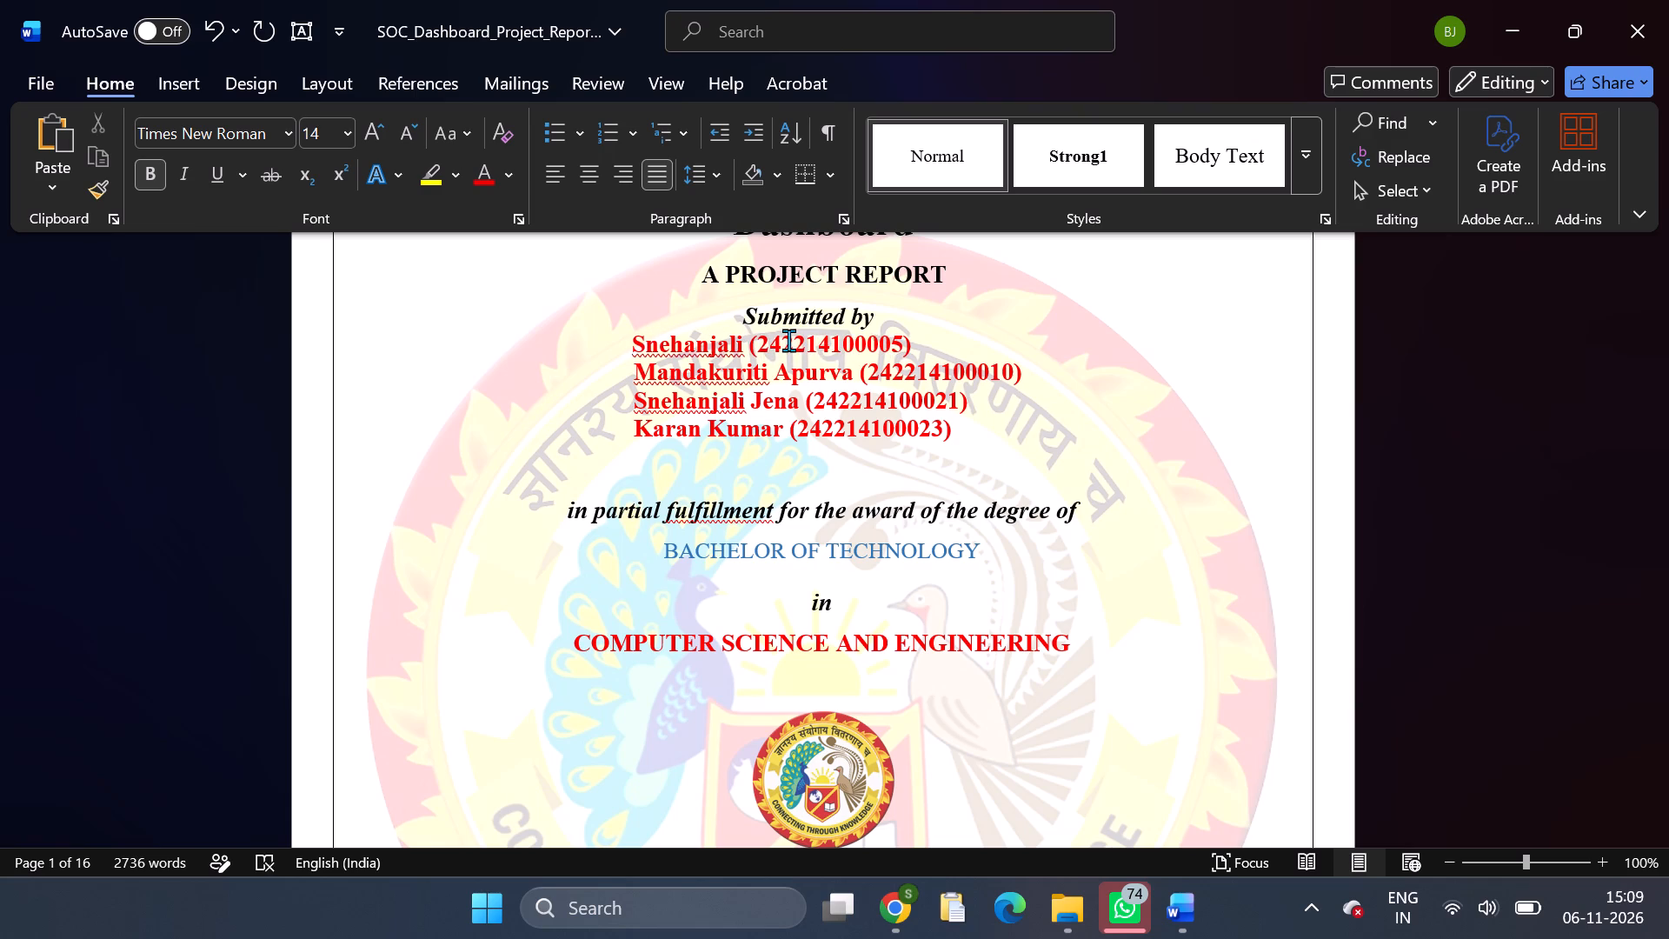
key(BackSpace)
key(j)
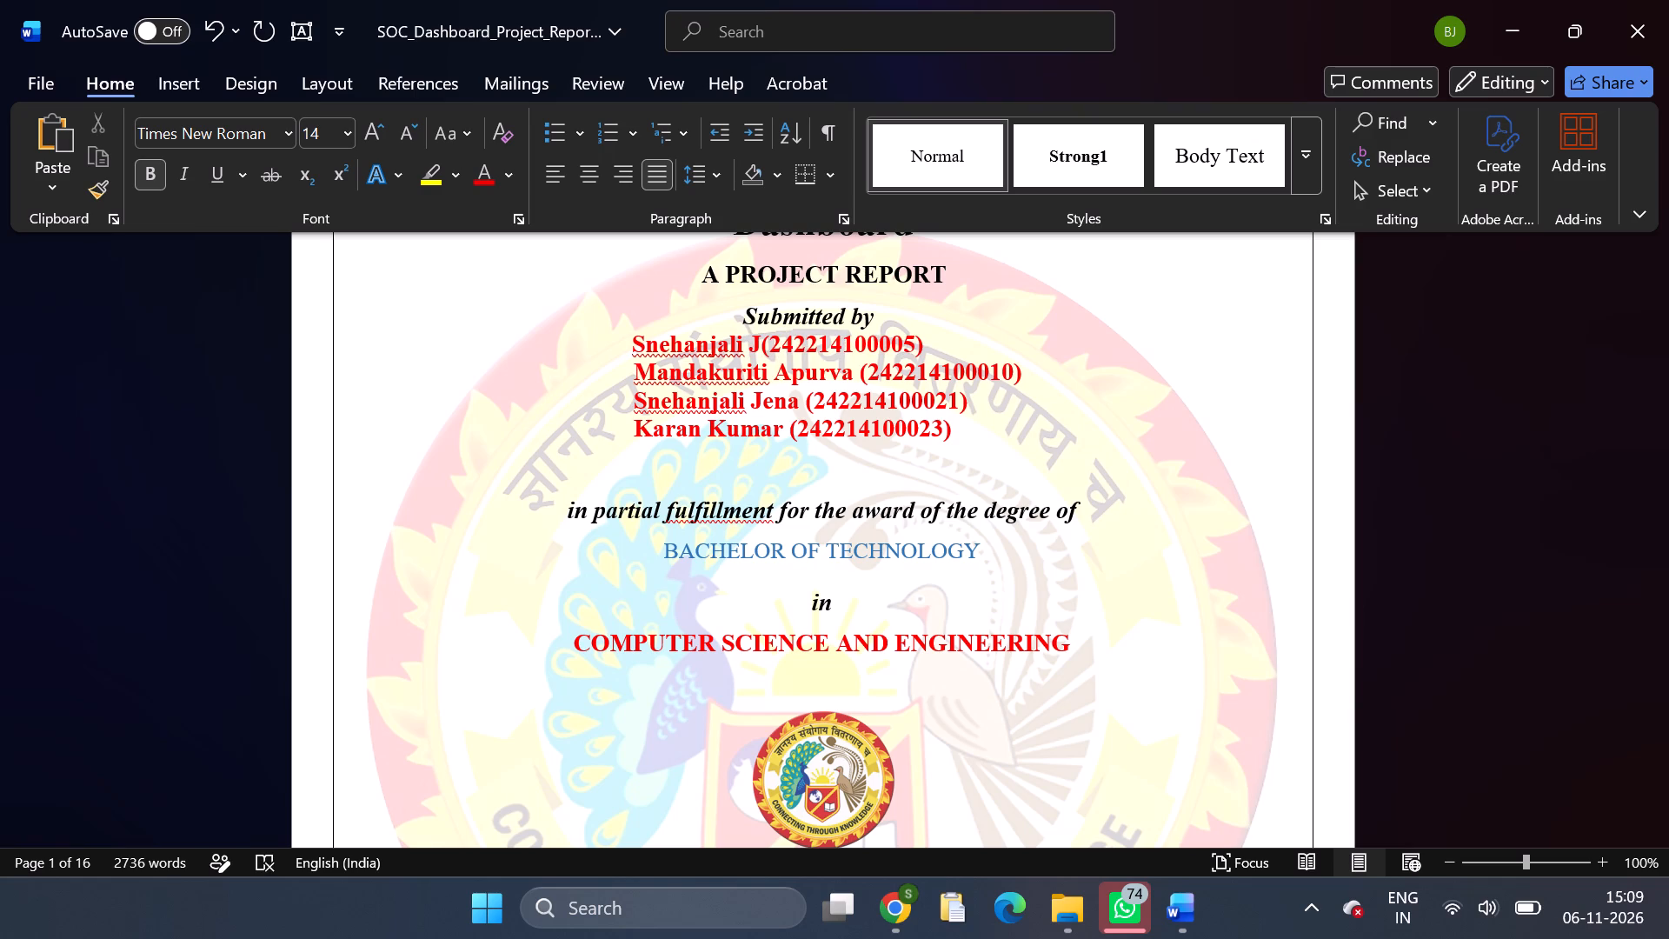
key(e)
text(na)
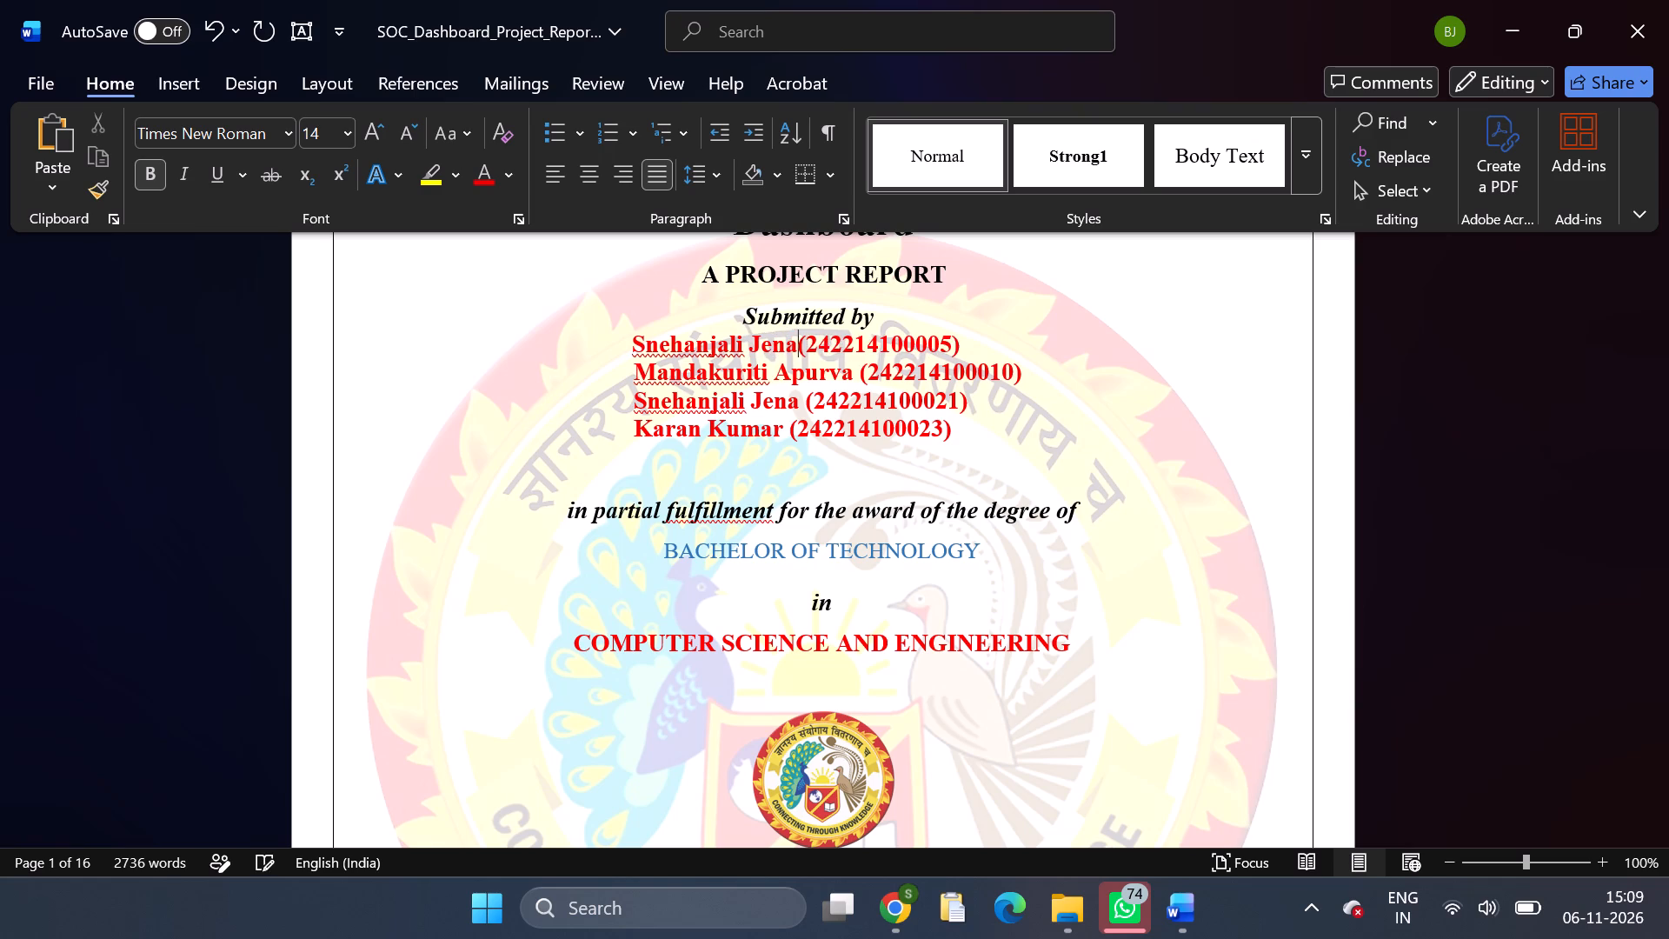
Change the ending of the roll number in the first Submitted by entry to match the third-listed student's roll number.
click(952, 344)
key(BackSpace)
key(BackSpace)
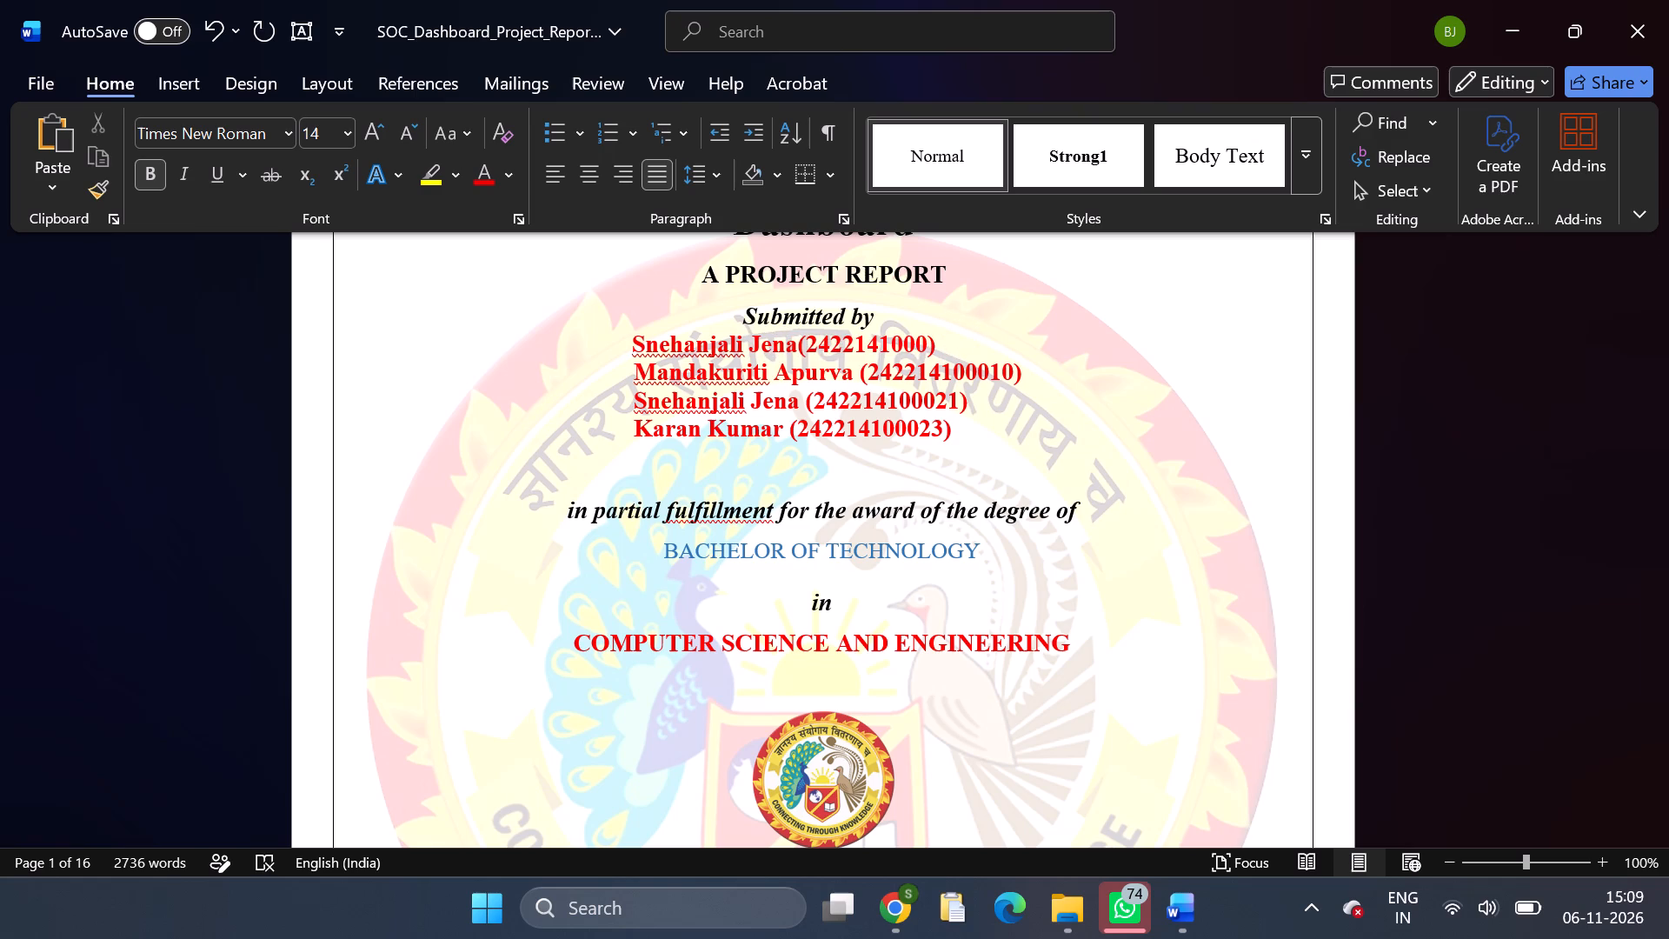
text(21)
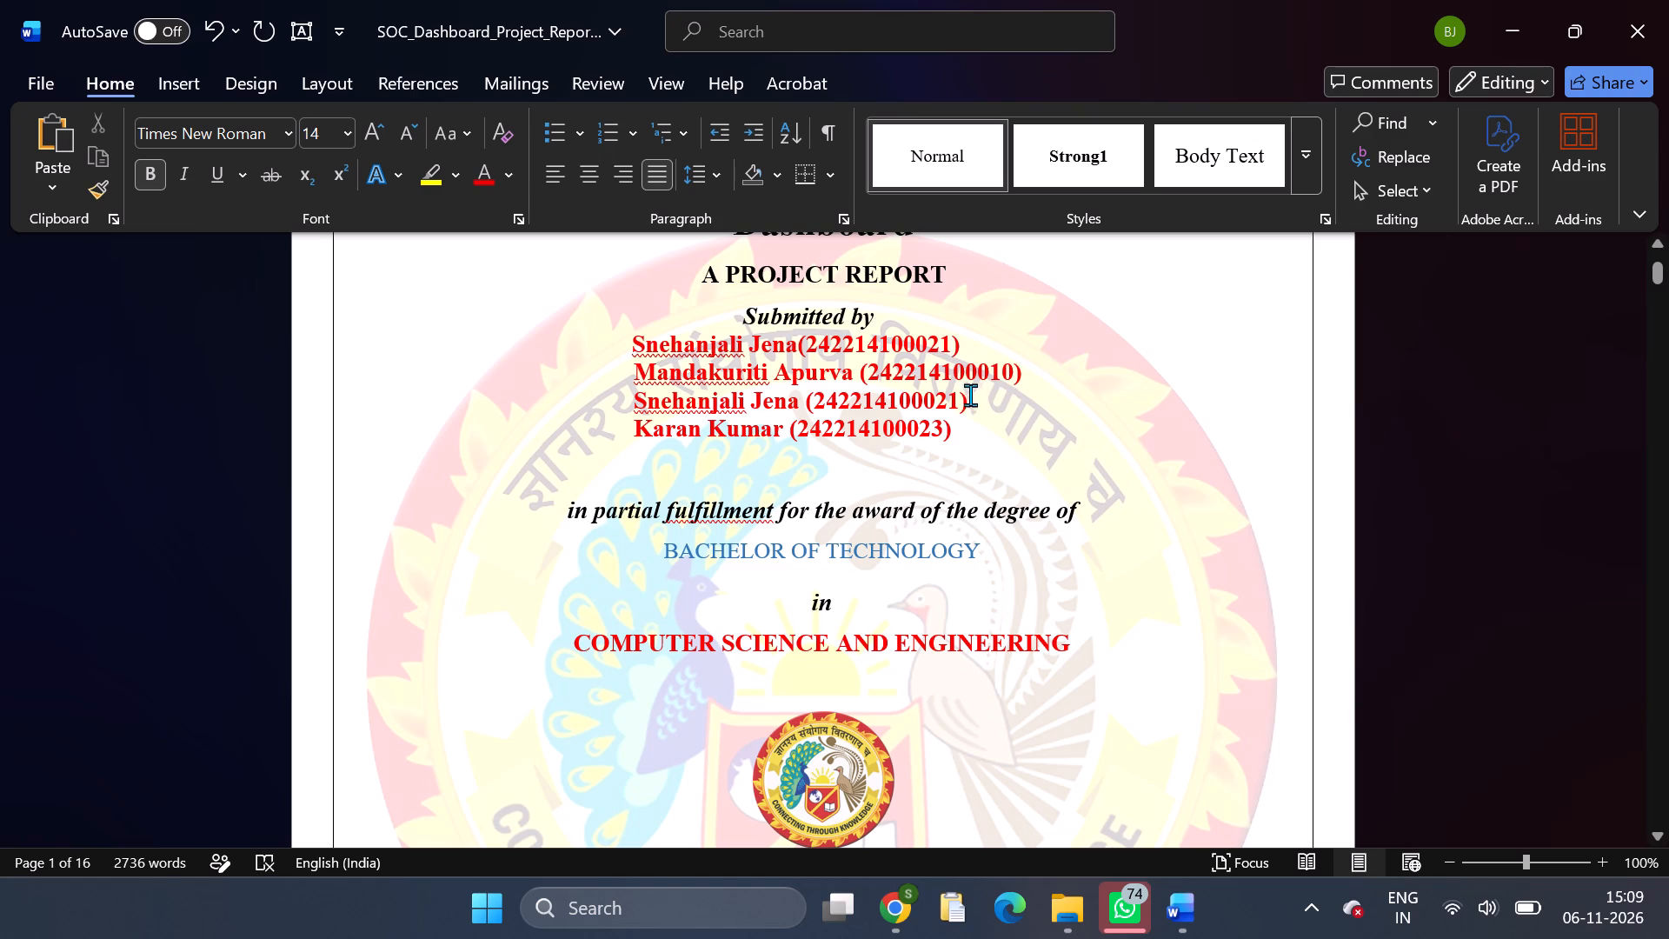
Change the ending of the roll number in the third Submitted by entry to that of the student originally listed first.
click(957, 401)
key(BackSpace)
key(BackSpace)
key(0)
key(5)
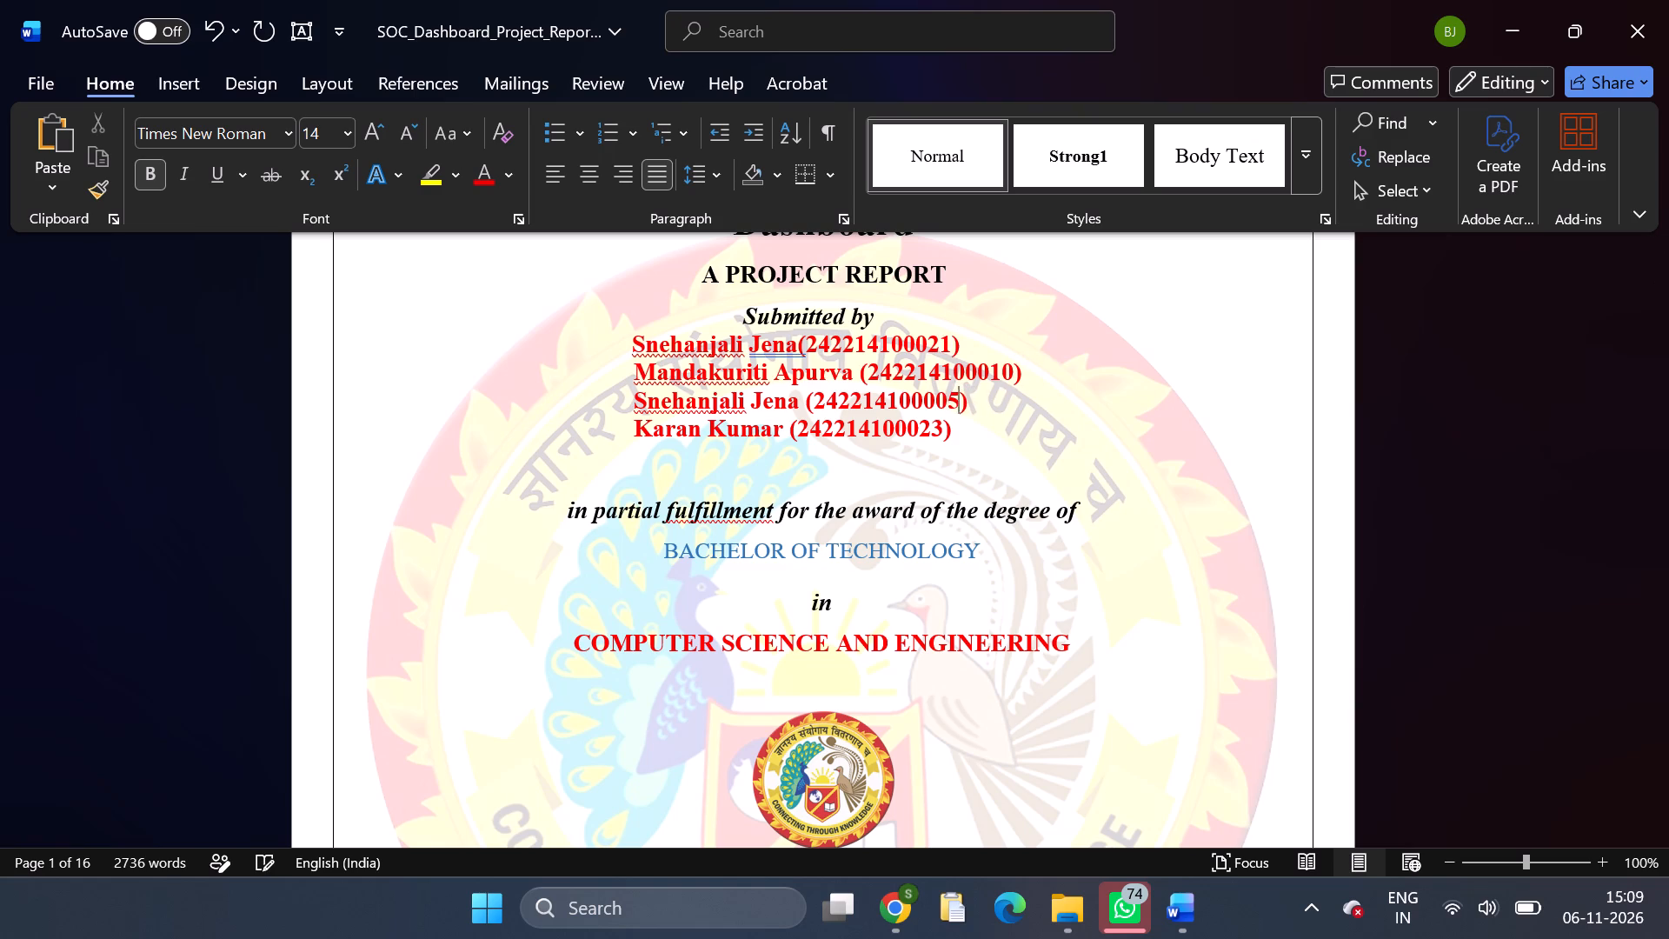
Replace the name in the third Submitted by entry with the name of the student originally listed first.
click(799, 401)
key(BackSpace)
key(BackSpace)
key(BackSpace)
key(BackSpace)
key(BackSpace)
key(BackSpace)
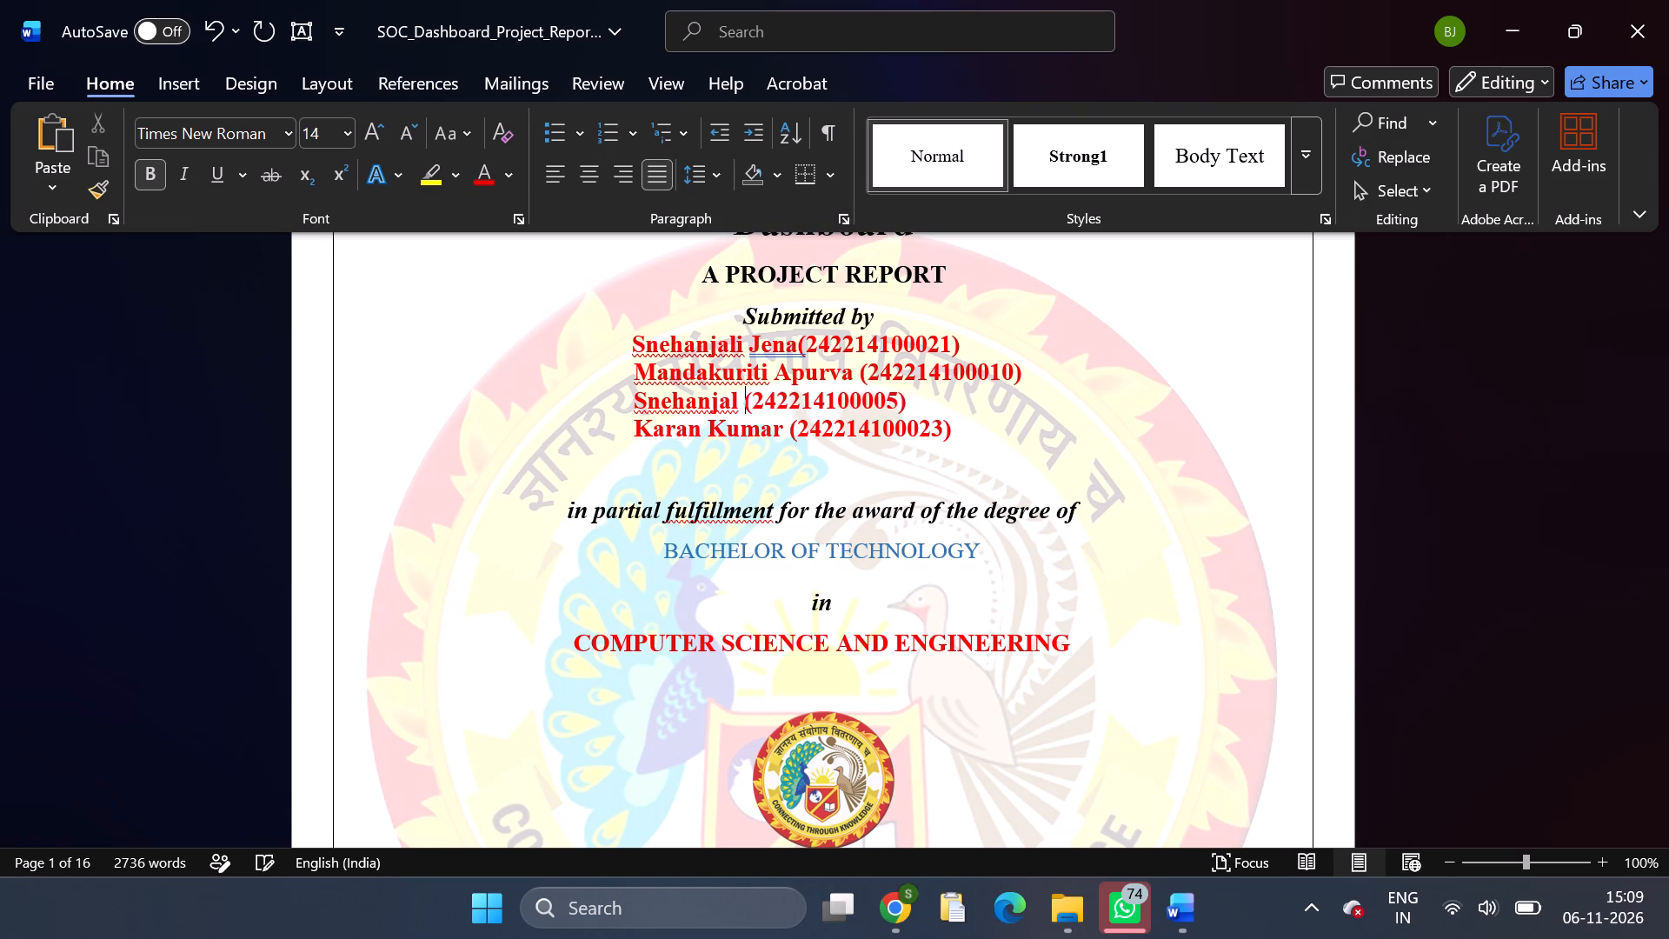
key(BackSpace)
key(BackSpace)
key(BackSpace)
key(BackSpace)
key(BackSpace)
key(BackSpace)
key(BackSpace)
key(BackSpace)
key(BackSpace)
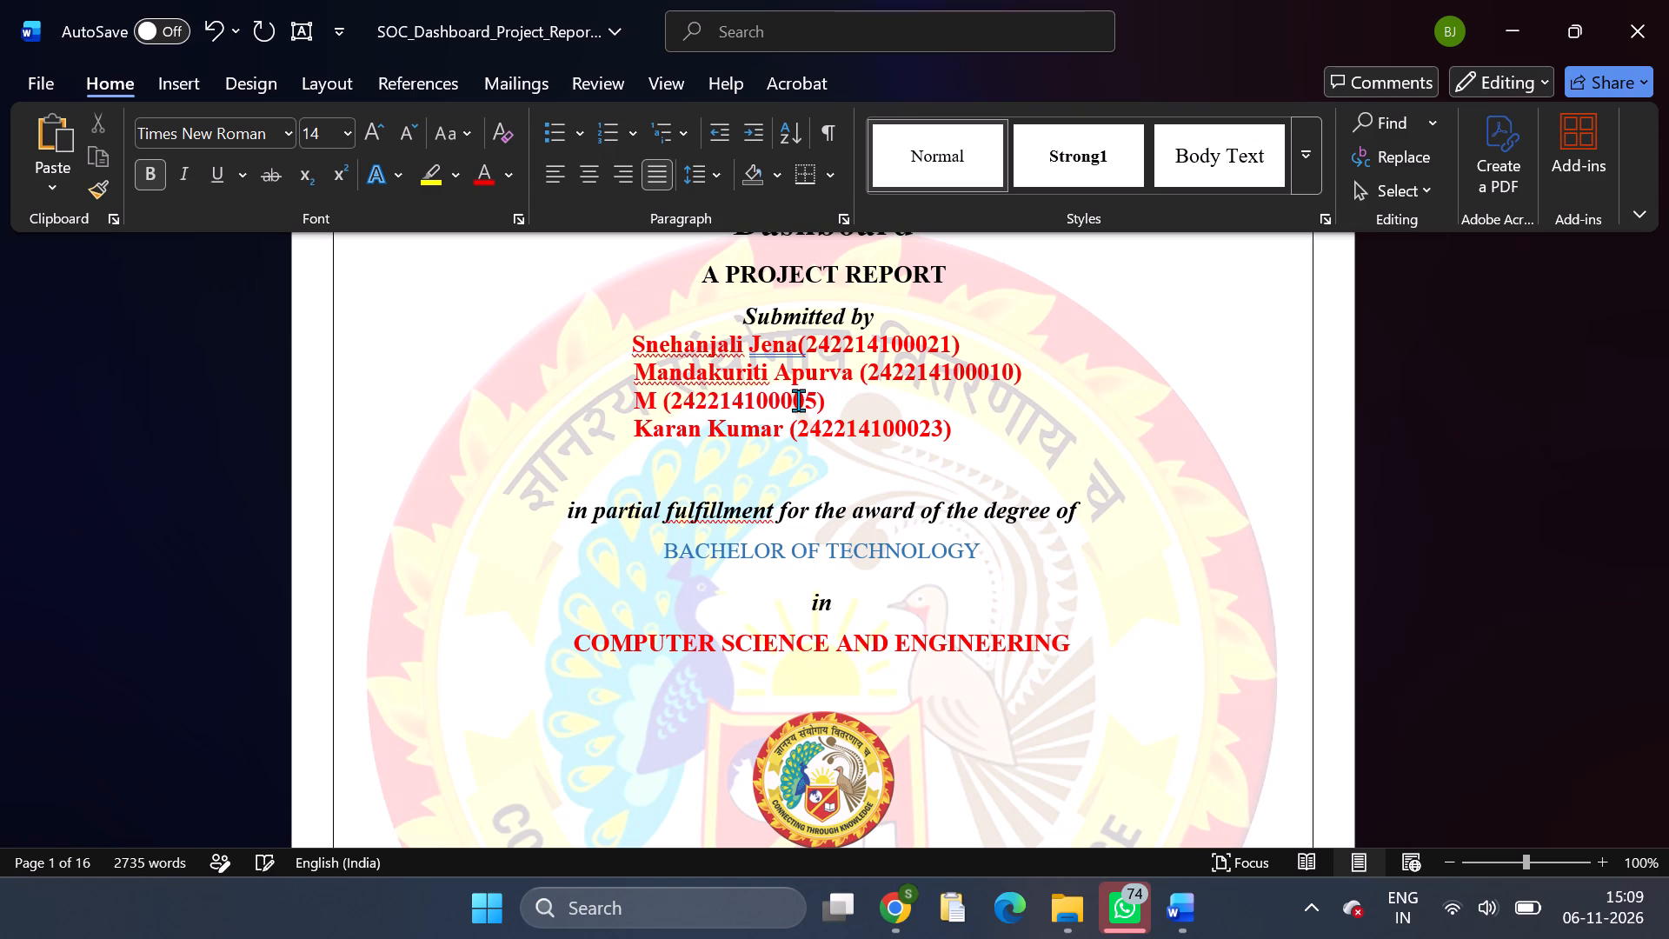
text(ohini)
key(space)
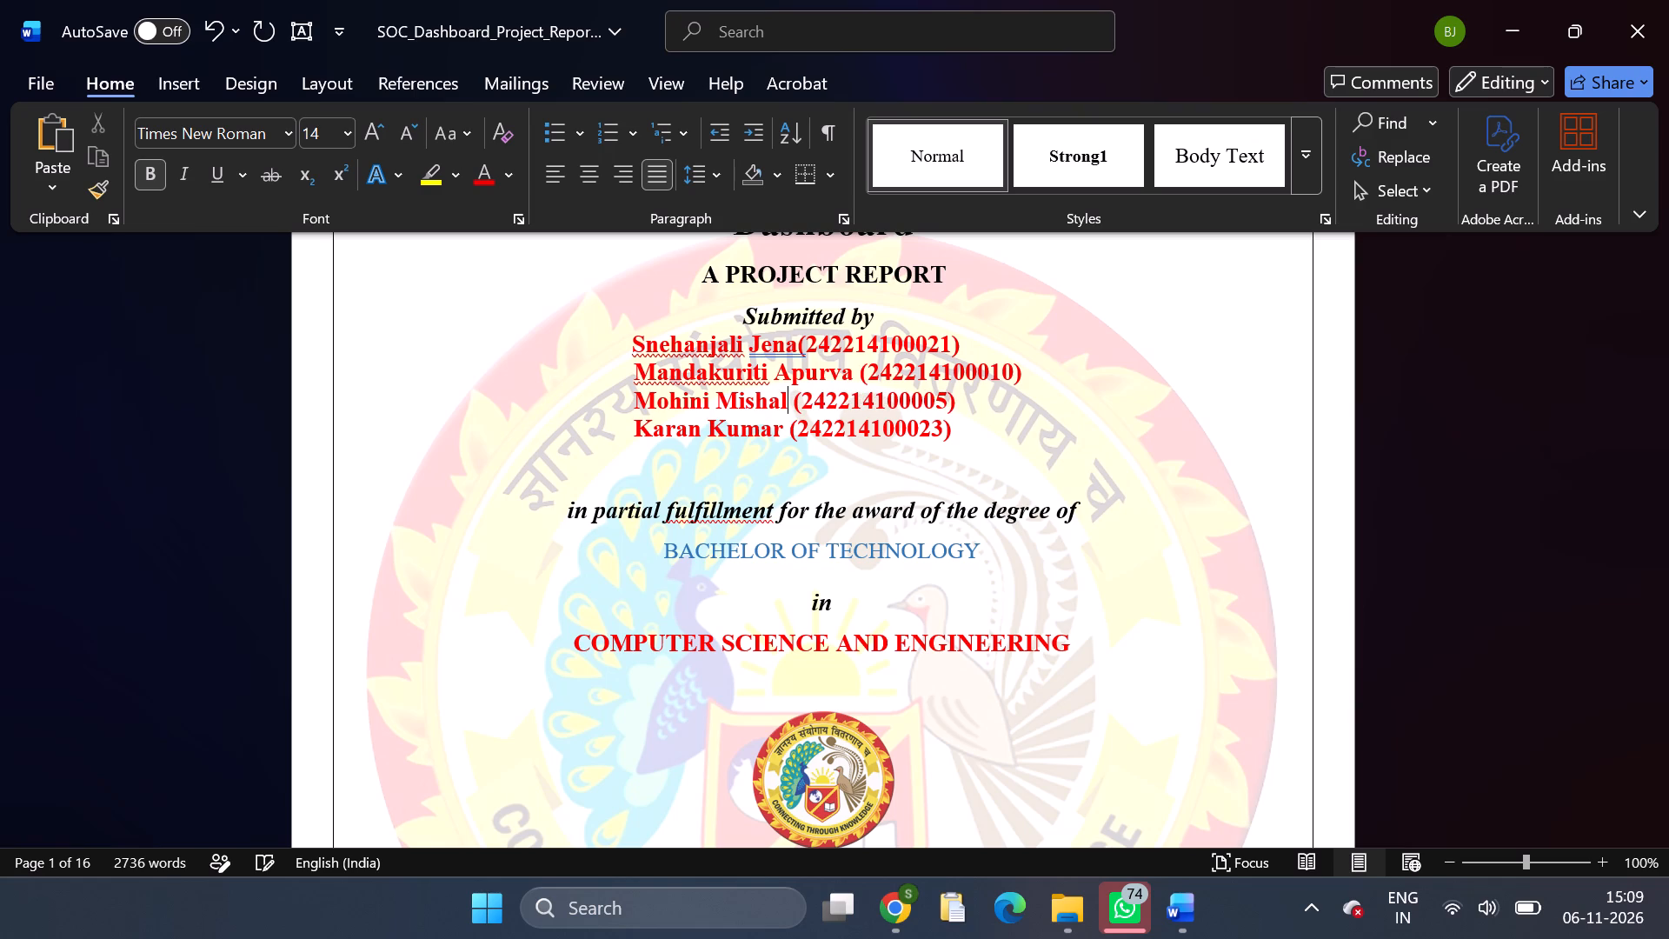
Insert a space between the name and the bracketed roll number in the first Submitted by entry.
click(797, 341)
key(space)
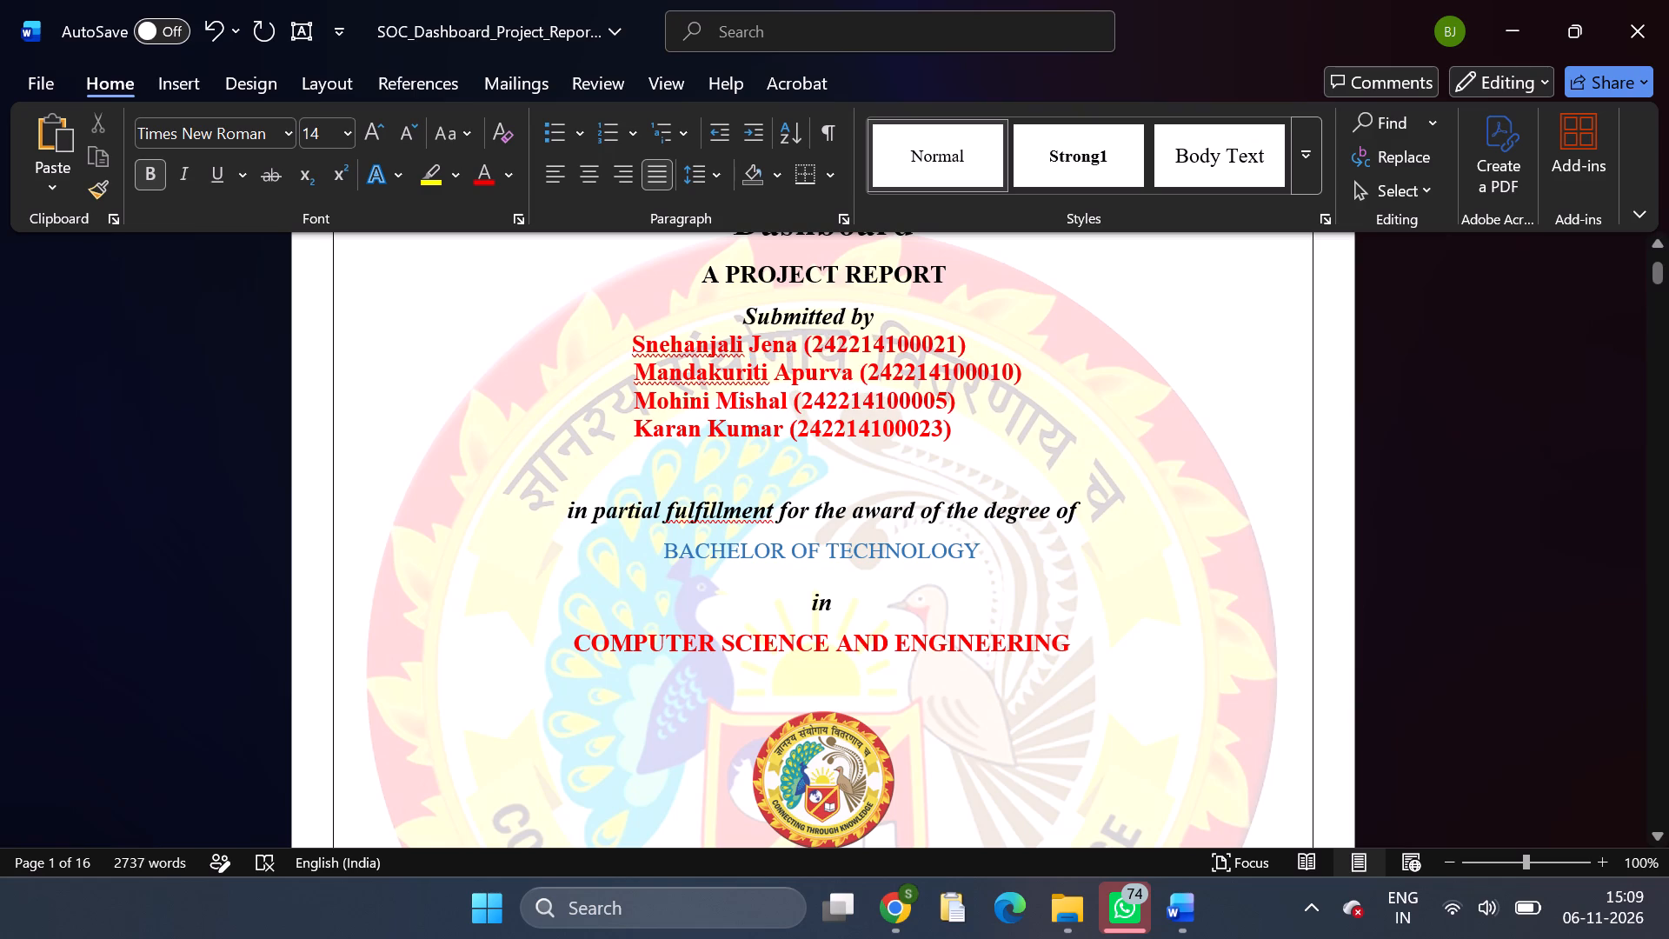
Delete the student's name and its quotation marks after "Bonafide work of" on the Bonafide Certificate page.
scroll(912, 466, down, 1)
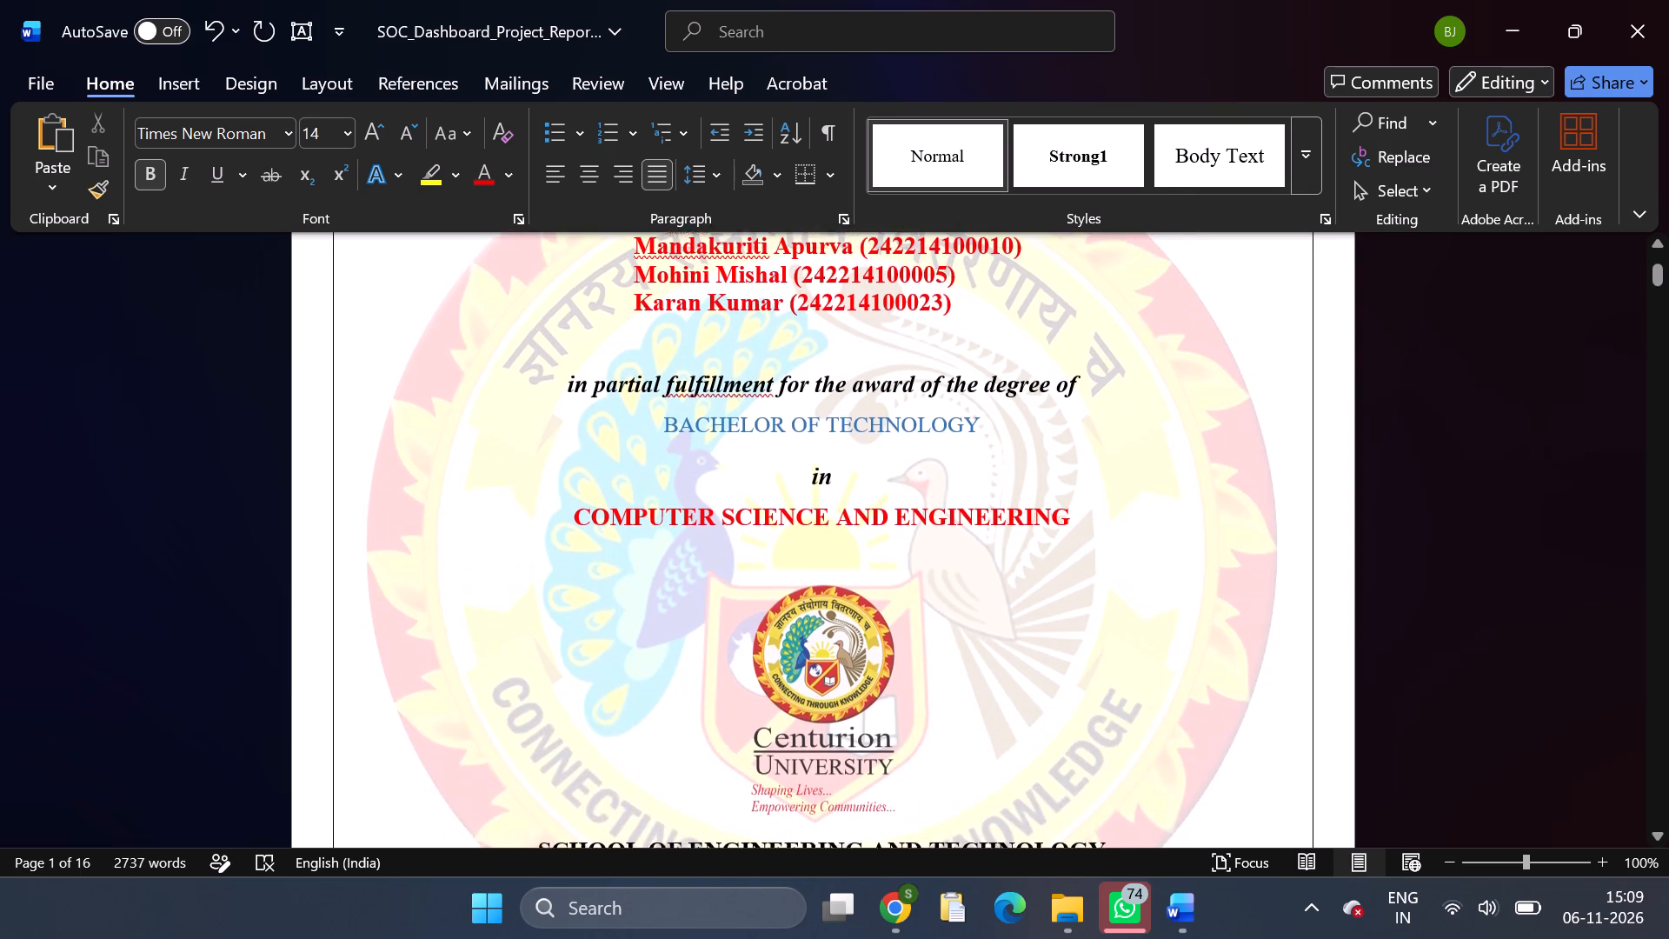
scroll(912, 466, down, 1)
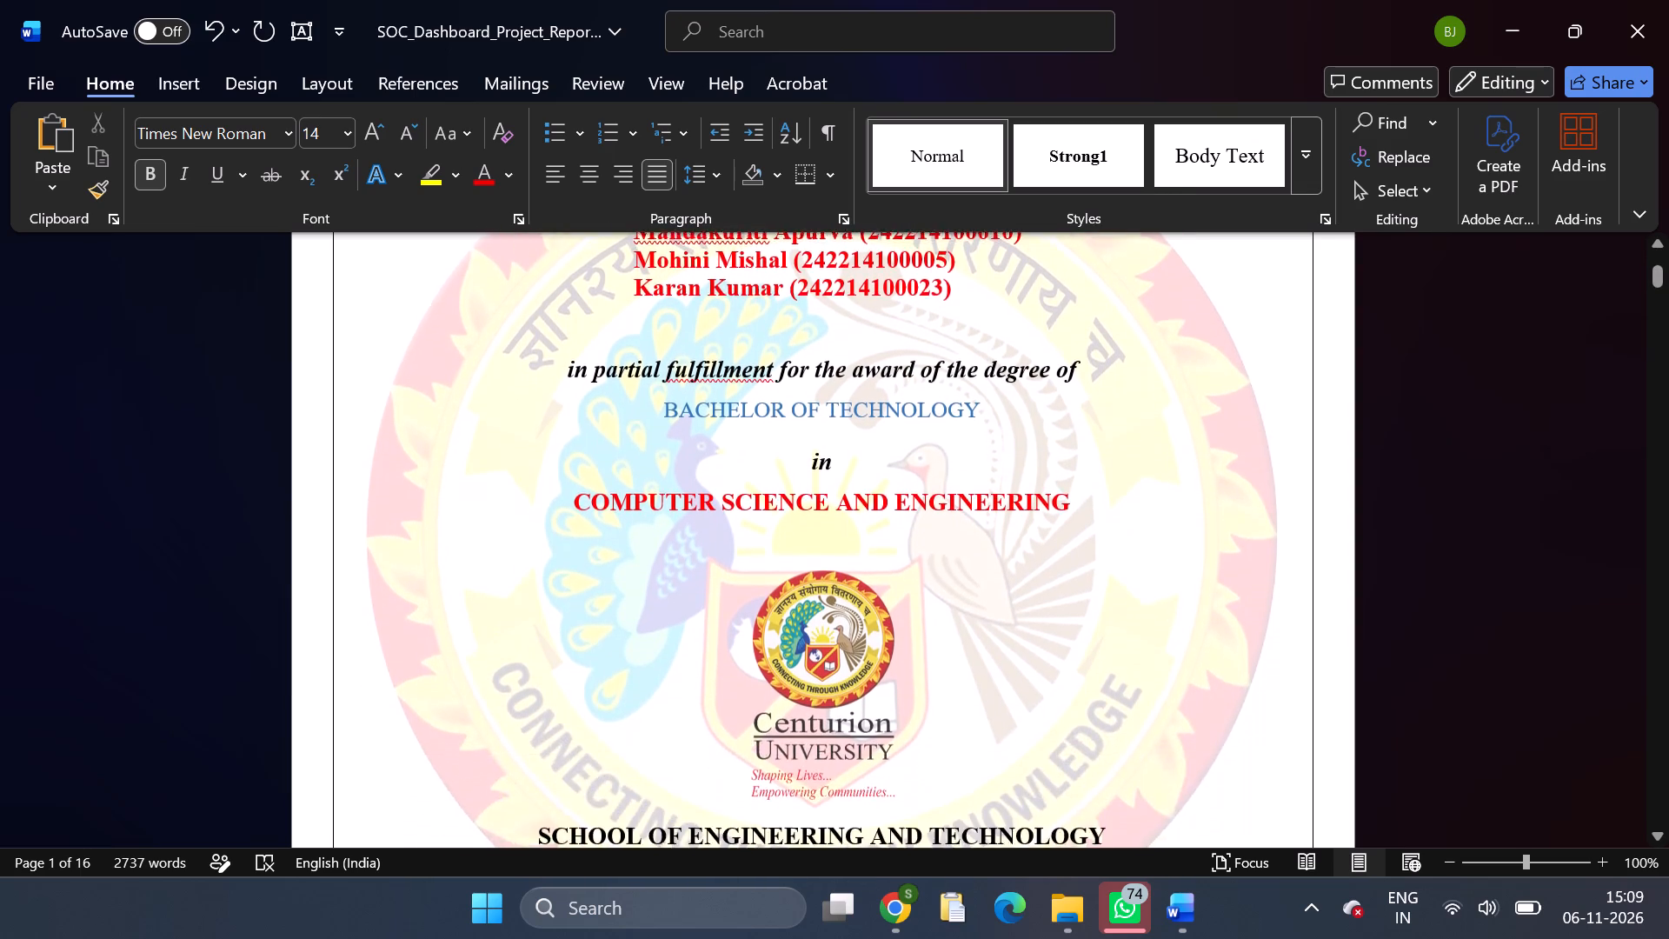
scroll(912, 466, down, 1)
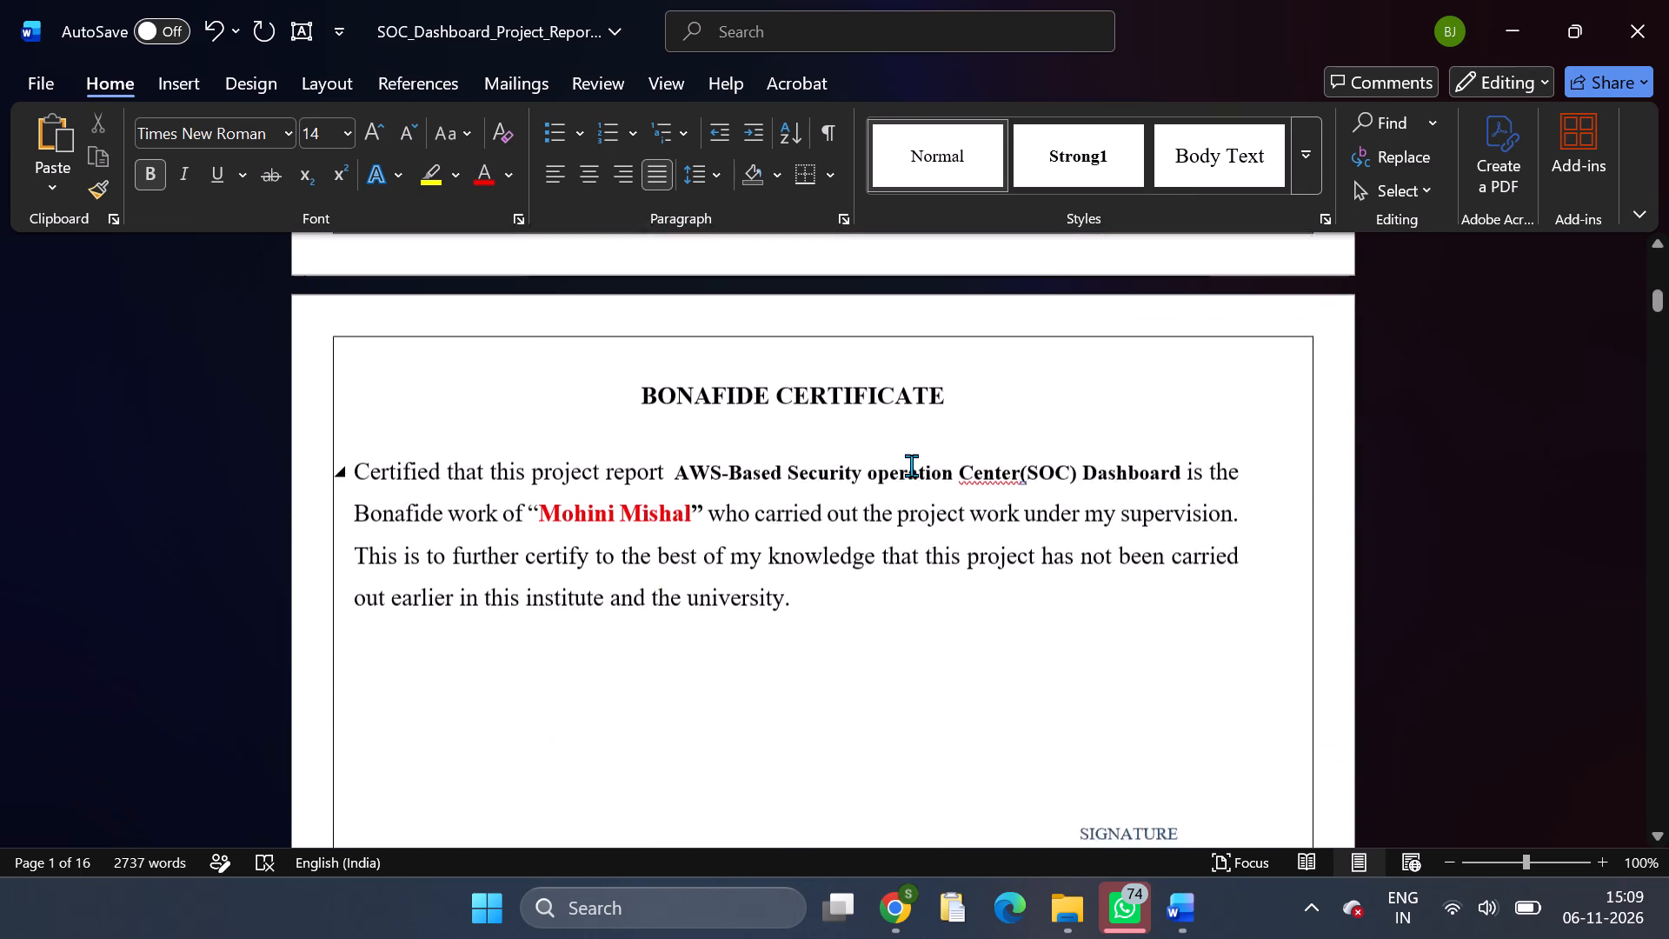
scroll(912, 466, down, 1)
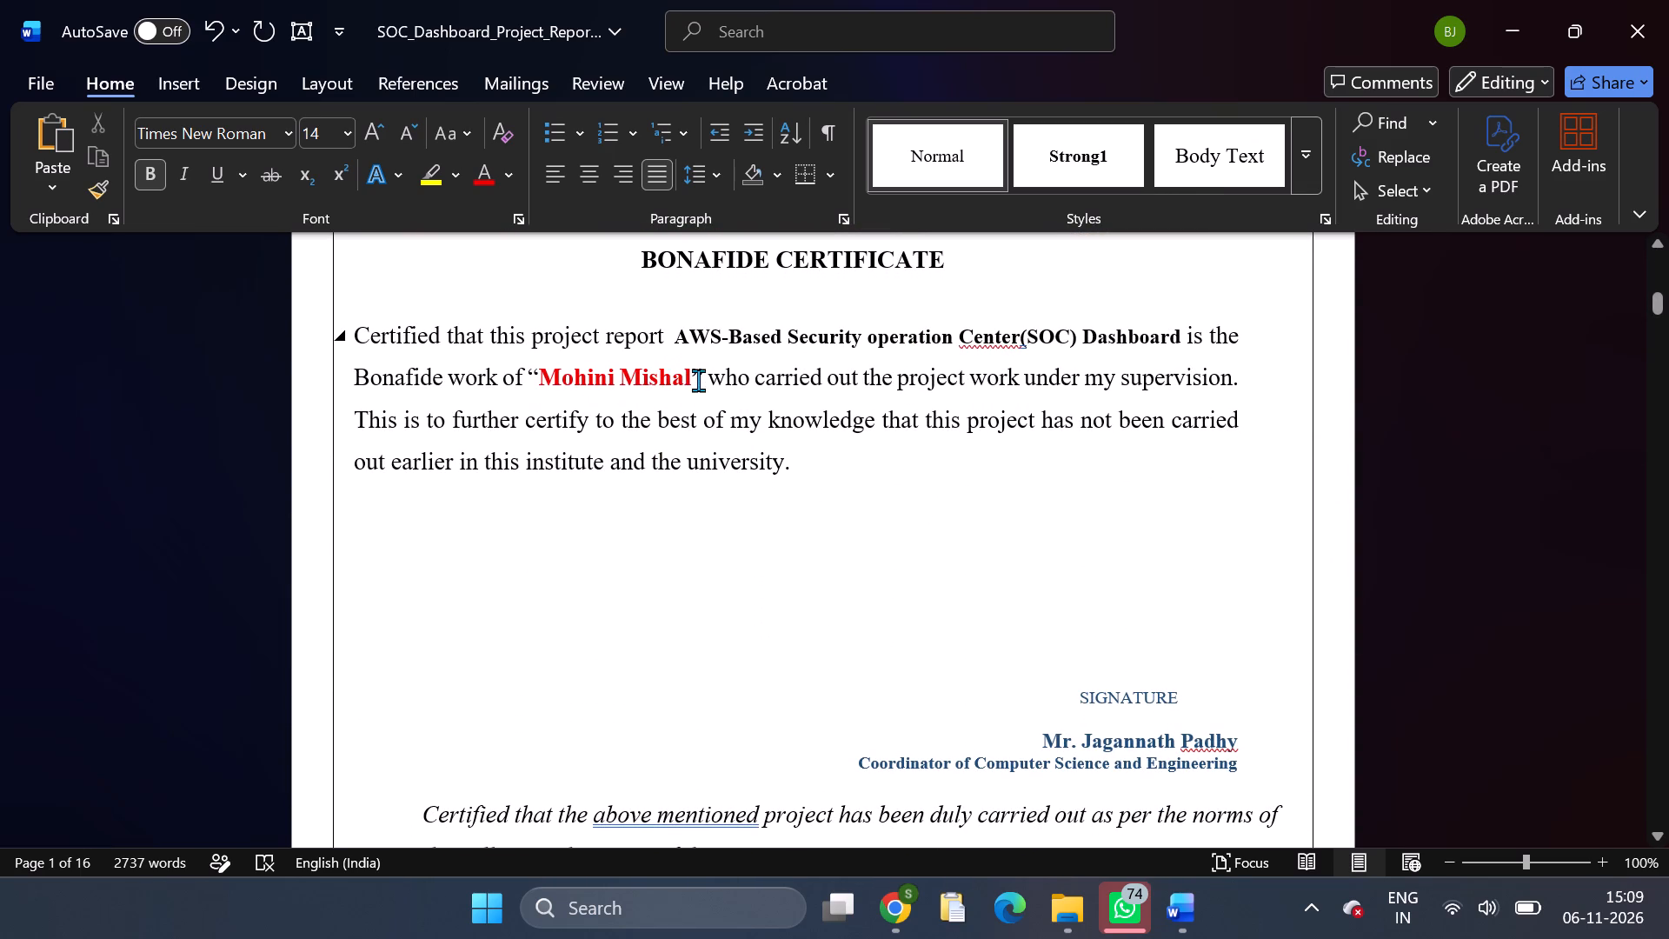
click(693, 376)
key(BackSpace)
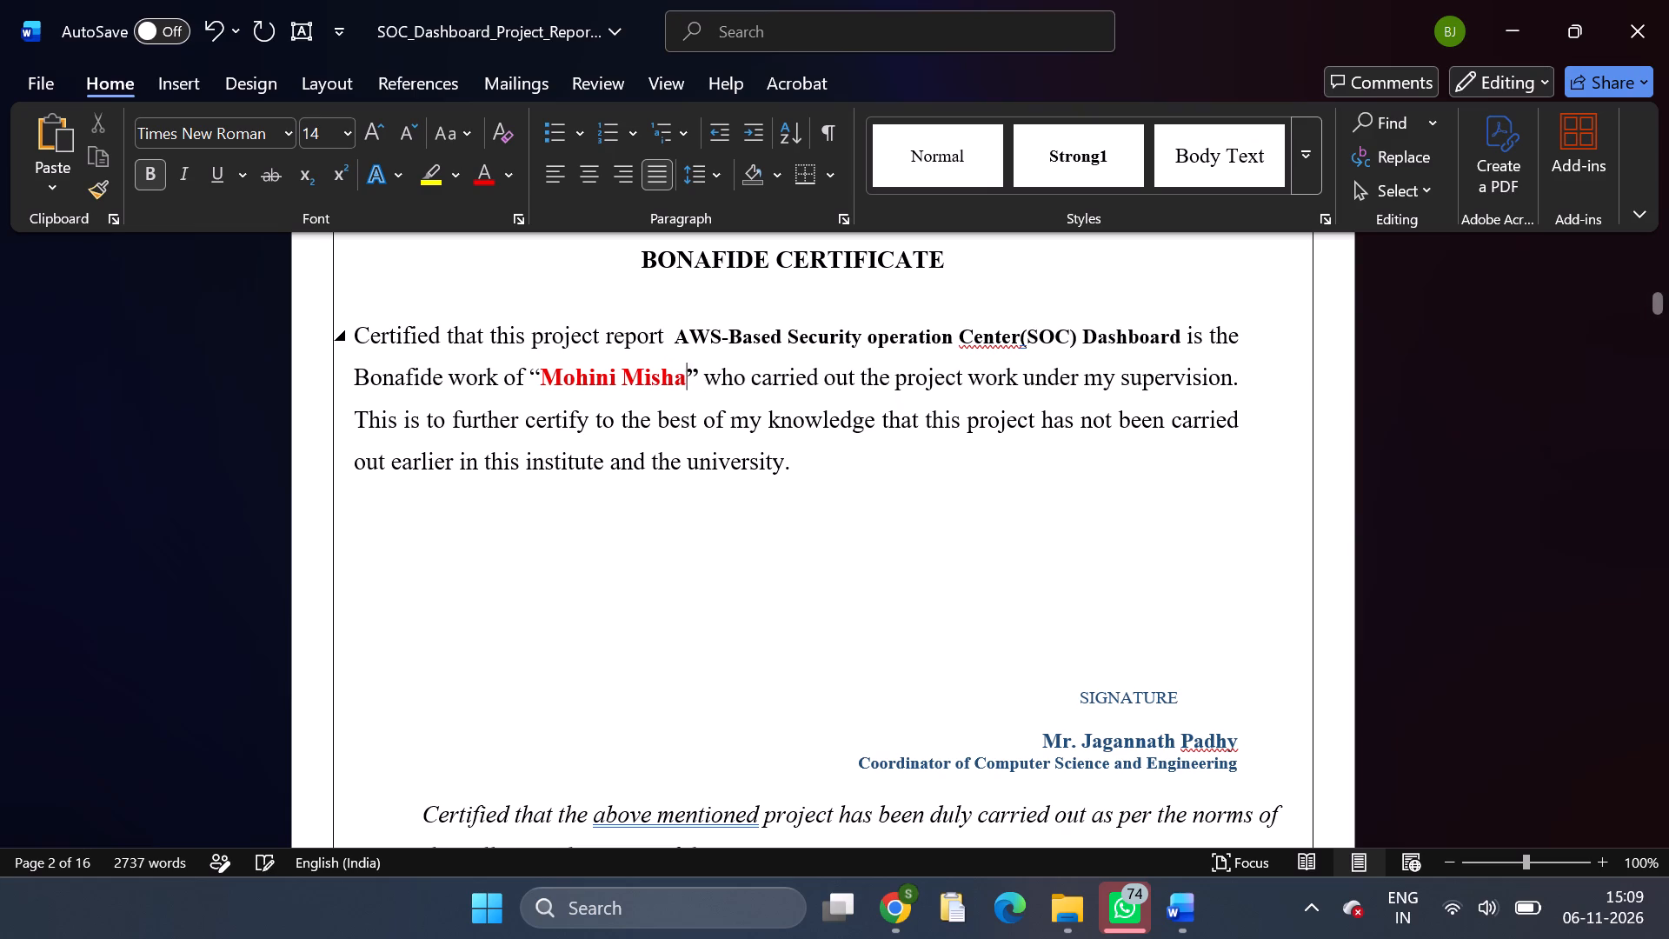
key(BackSpace)
key(BackSpace)
key(BackSpace)
key(BackSpace)
key(BackSpace)
key(BackSpace)
key(BackSpace)
key(BackSpace)
key(BackSpace)
key(BackSpace)
key(BackSpace)
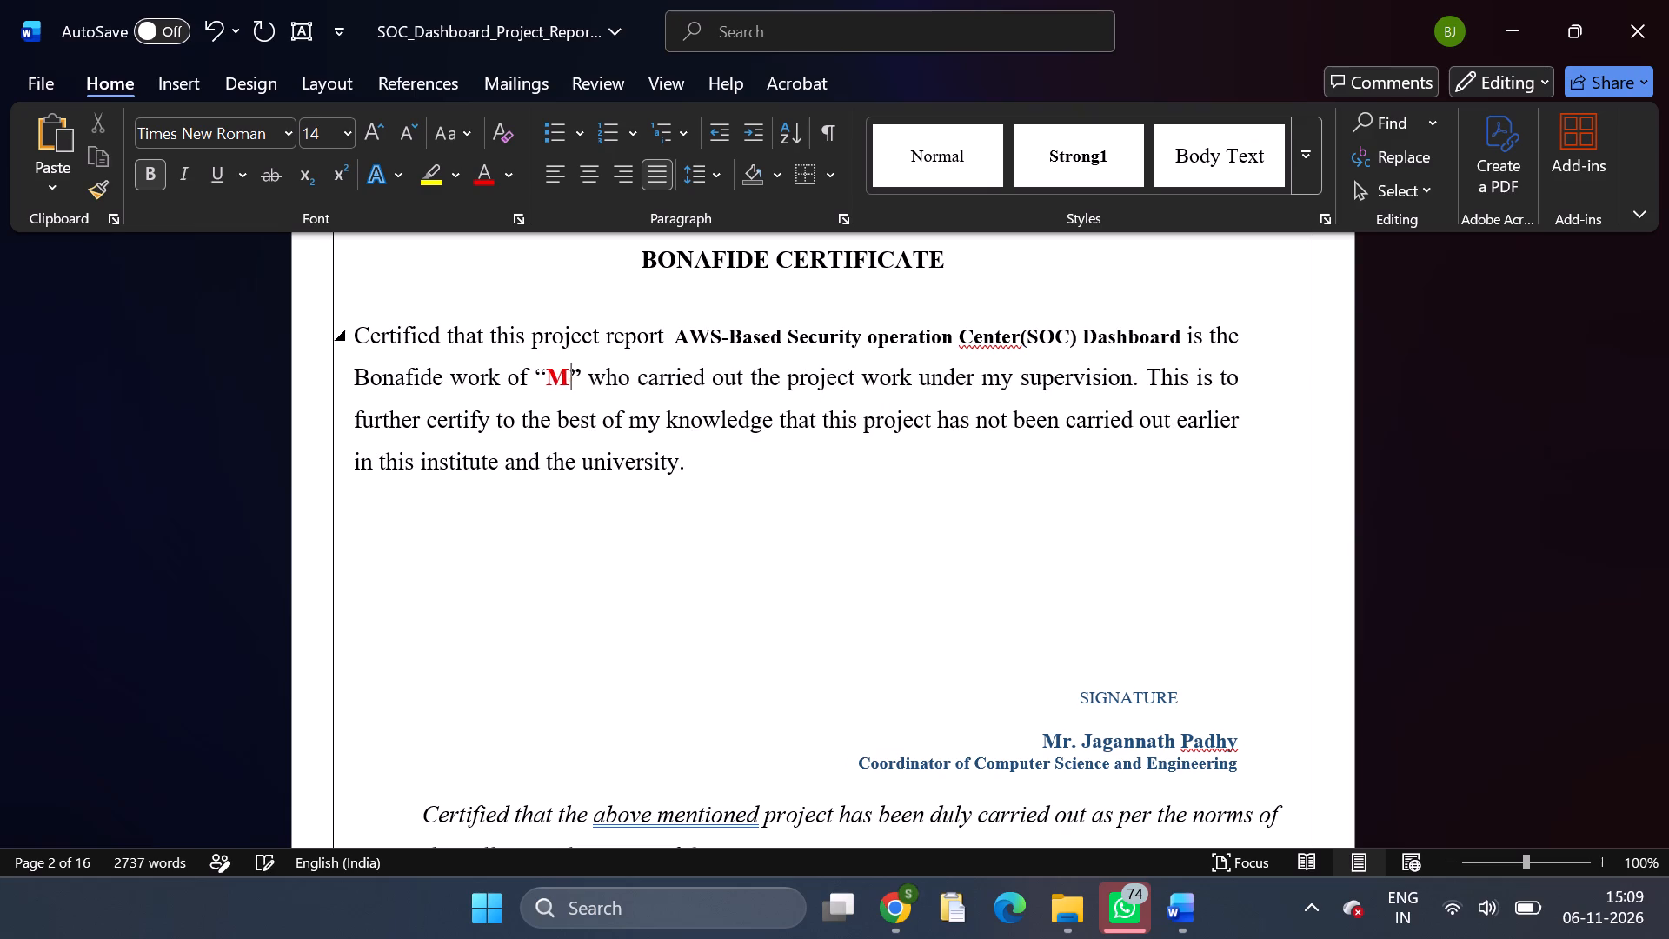
key(BackSpace)
key(BackSpace)
key(Right)
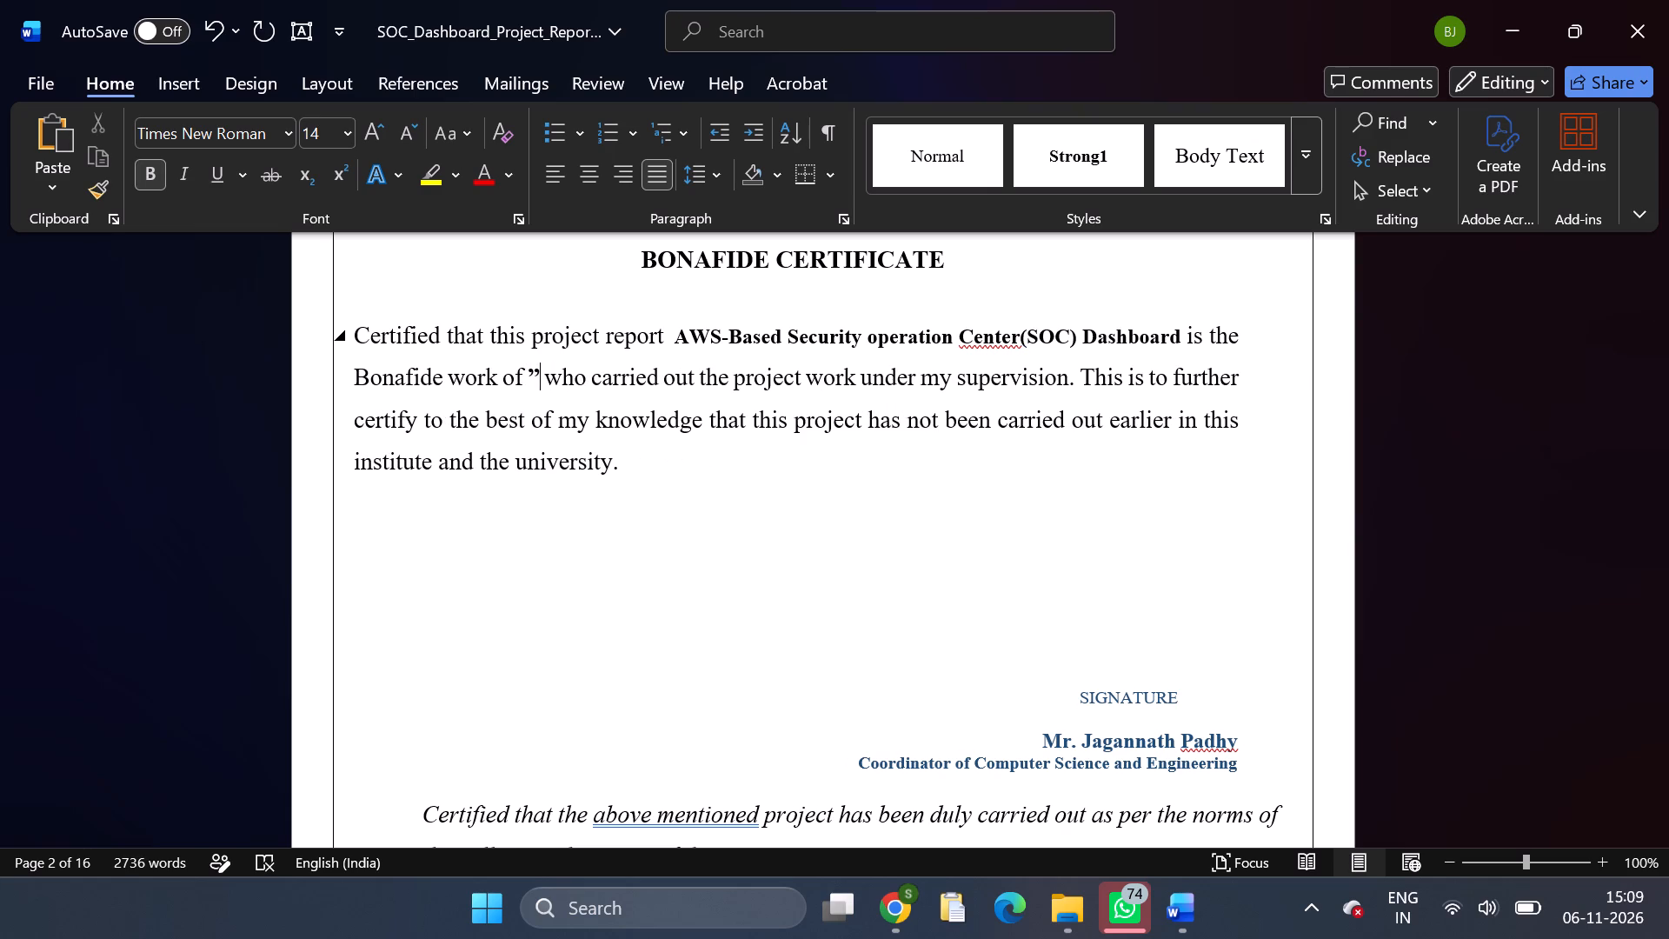
key(BackSpace)
key(shift+quotedbl)
key(BackSpace)
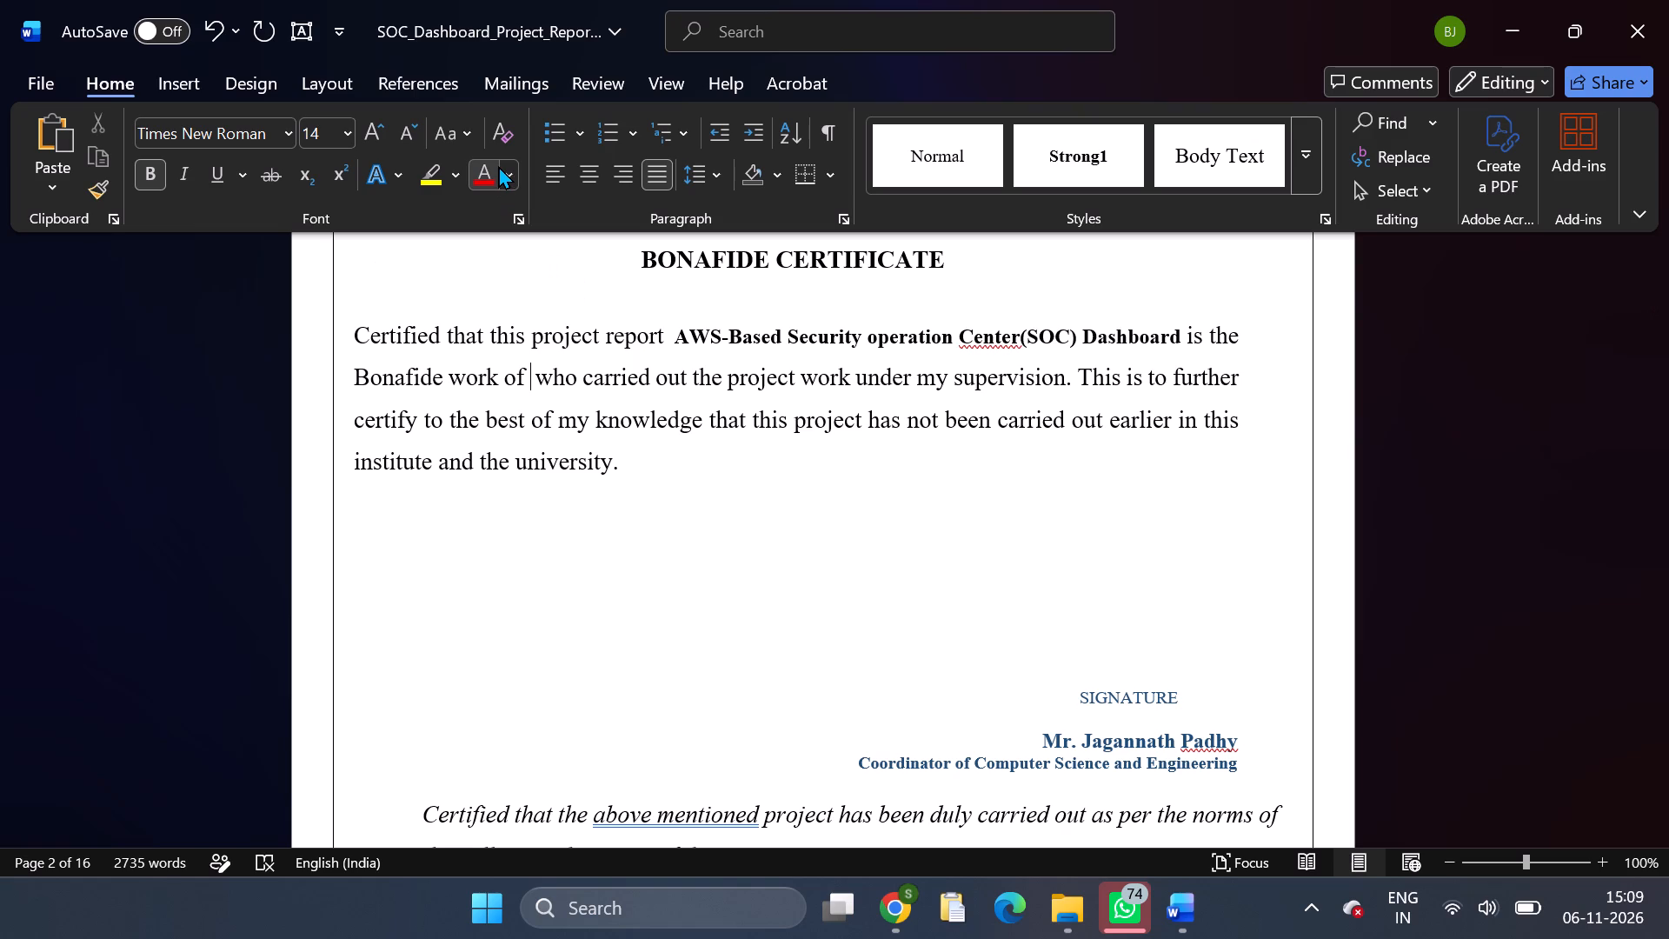
Insert the name of the student listed first on the cover after "Bonafide work of", in red and in quotation marks, with single spacing.
click(498, 165)
key(shift+quotedbl)
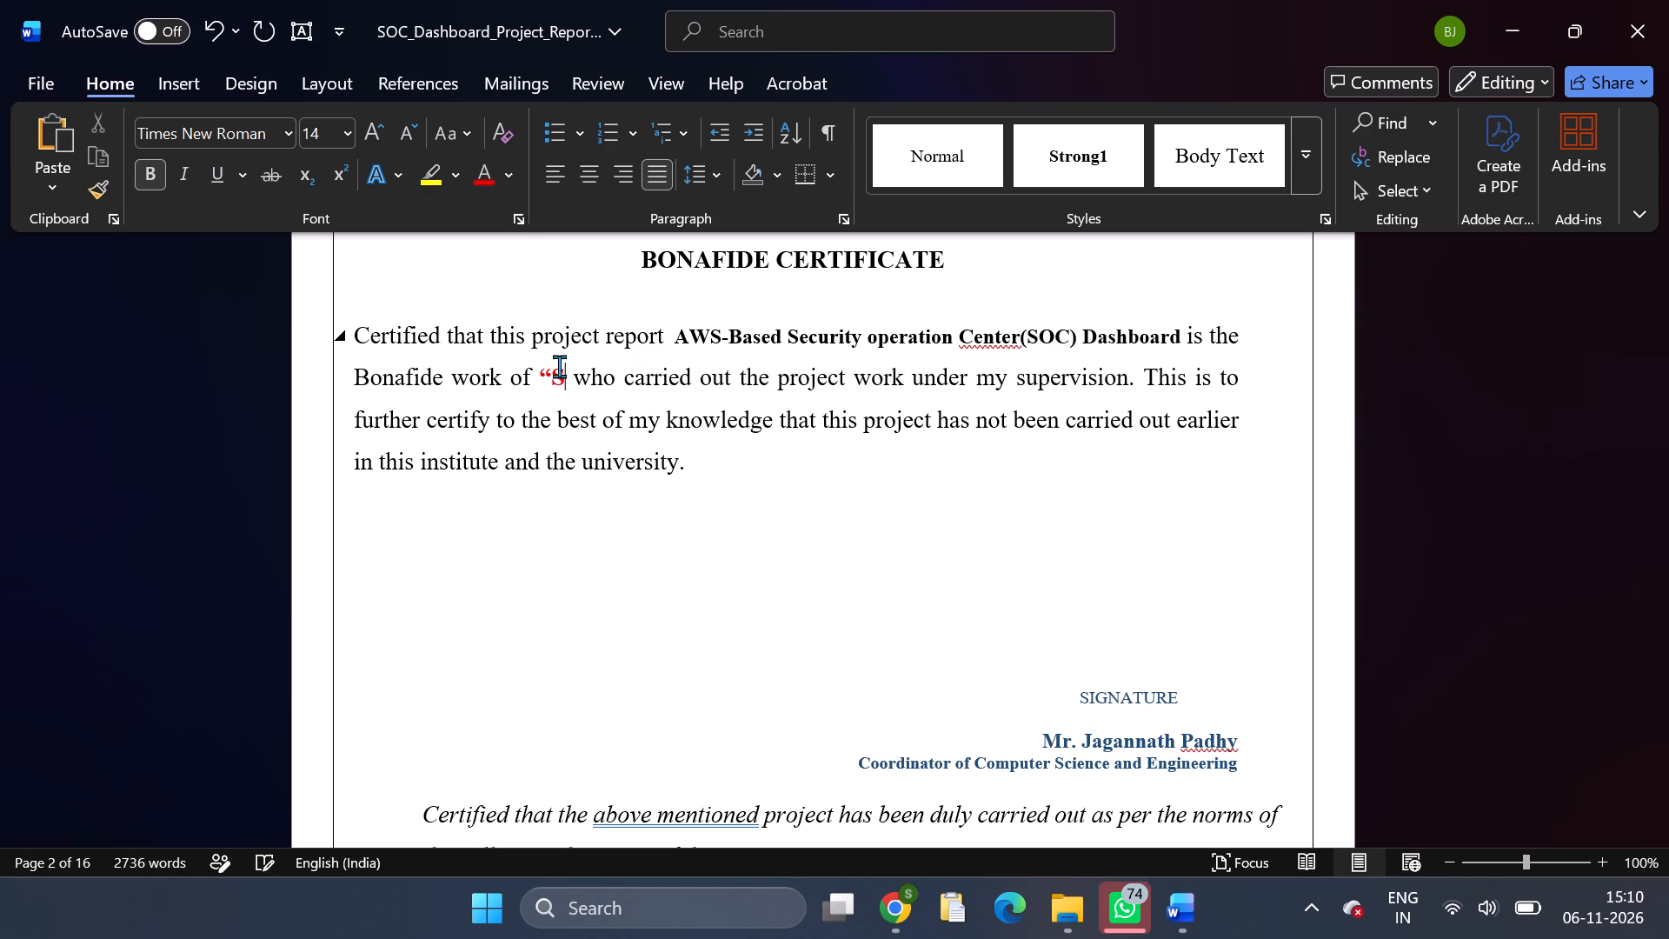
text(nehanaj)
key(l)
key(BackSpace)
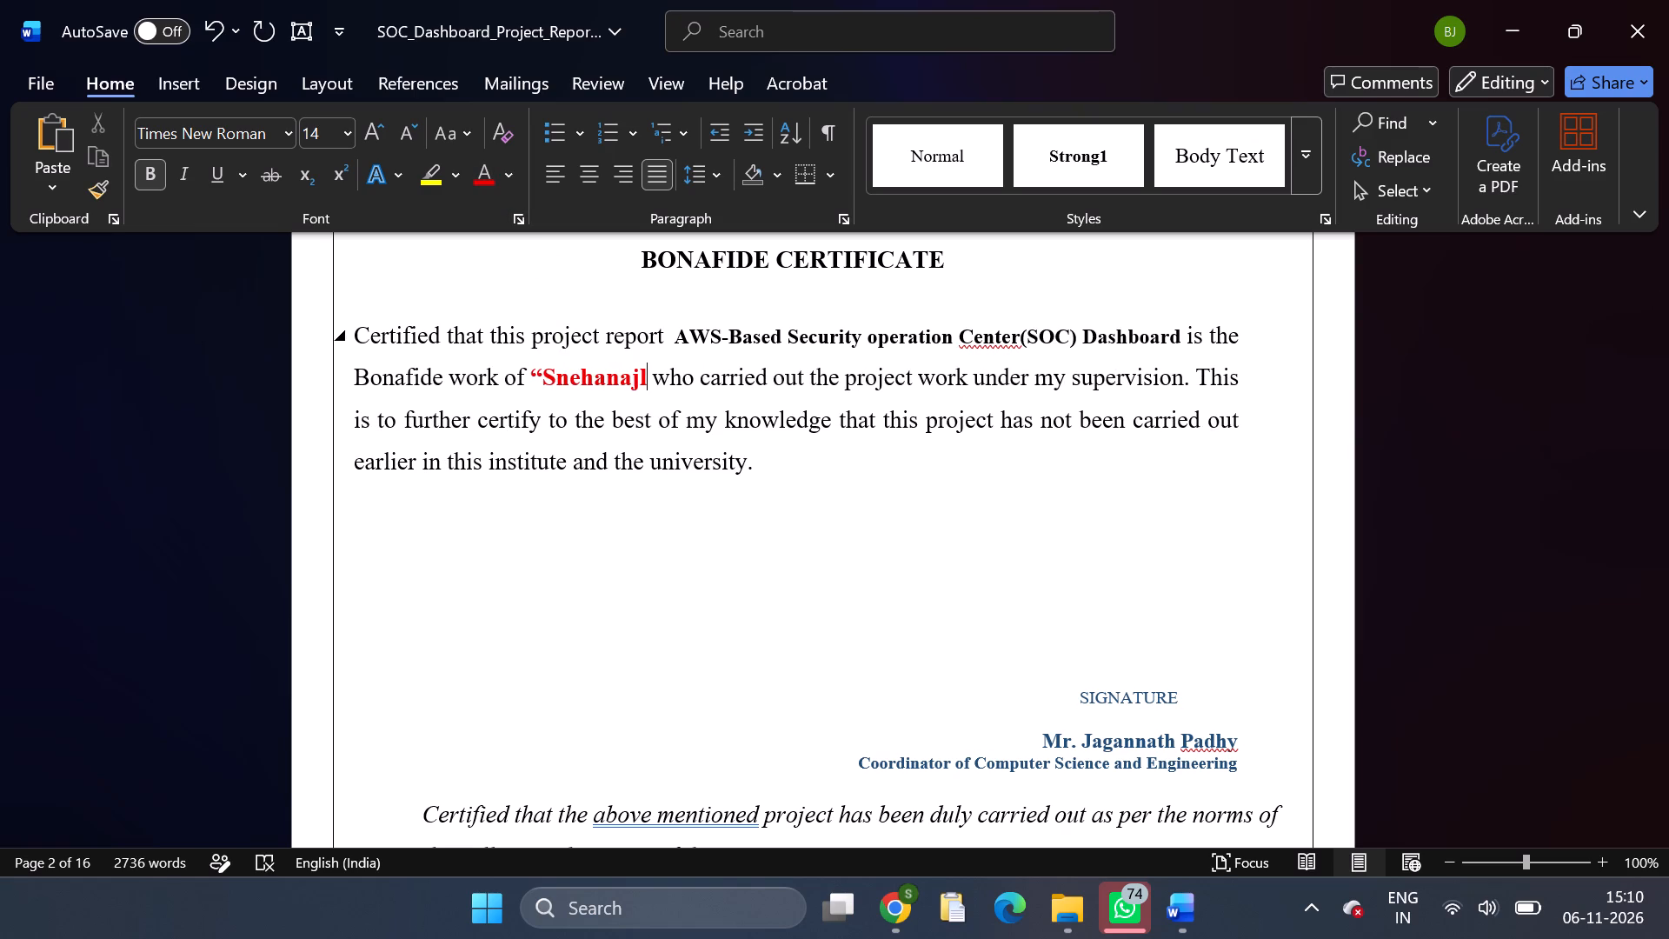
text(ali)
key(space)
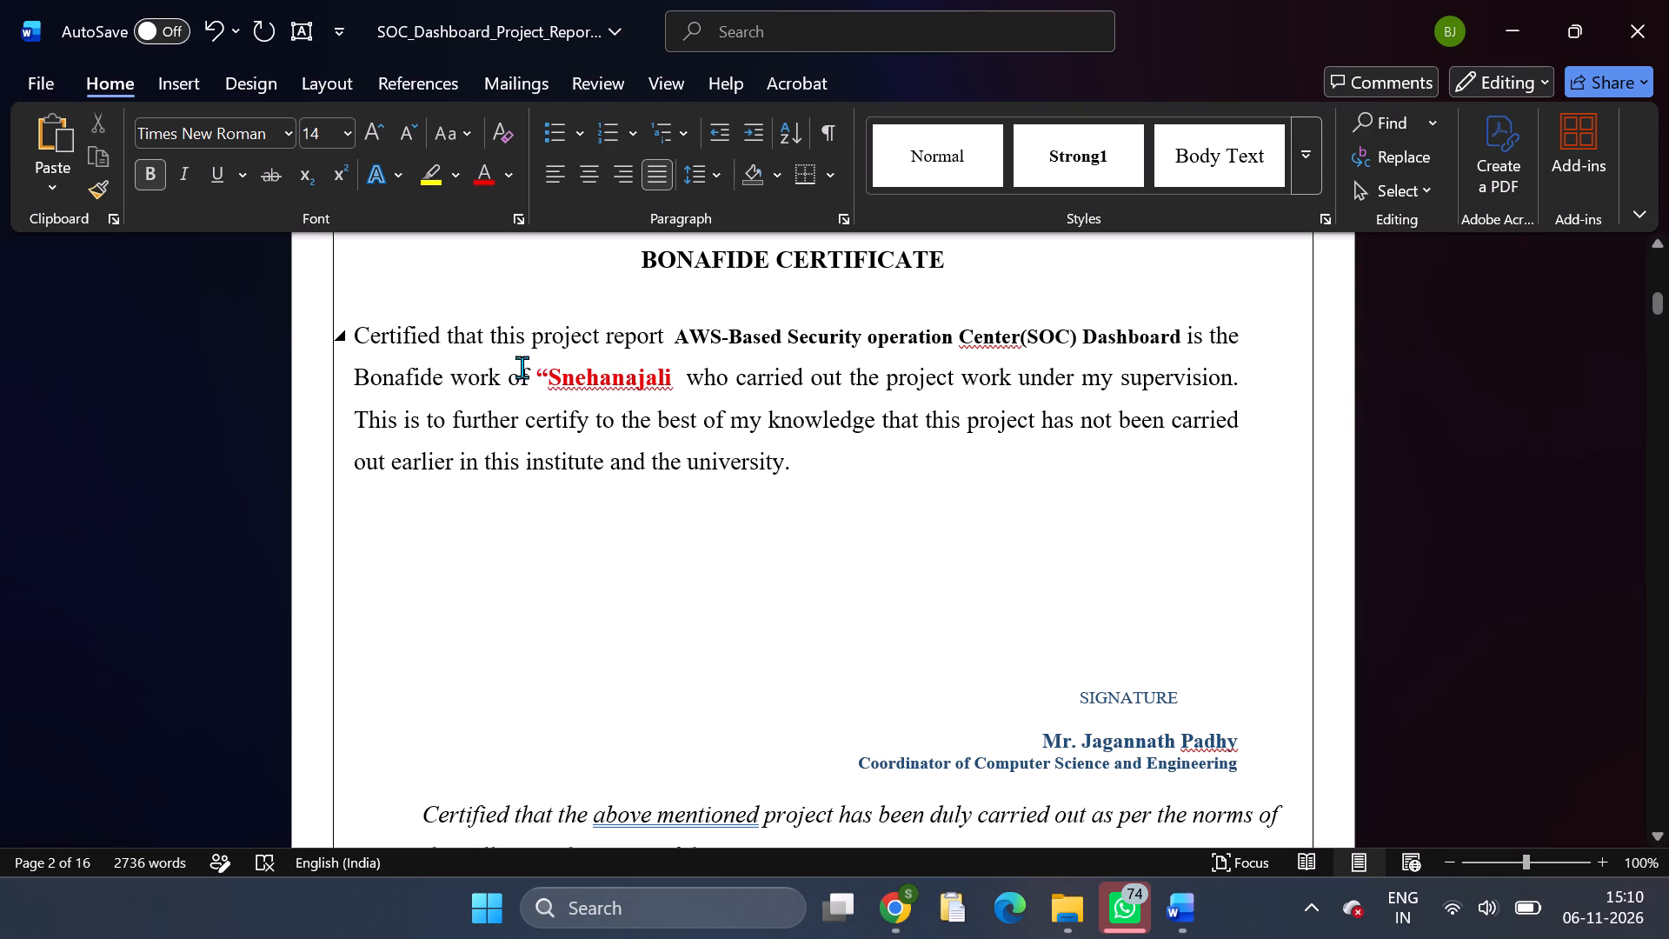
click(636, 380)
key(BackSpace)
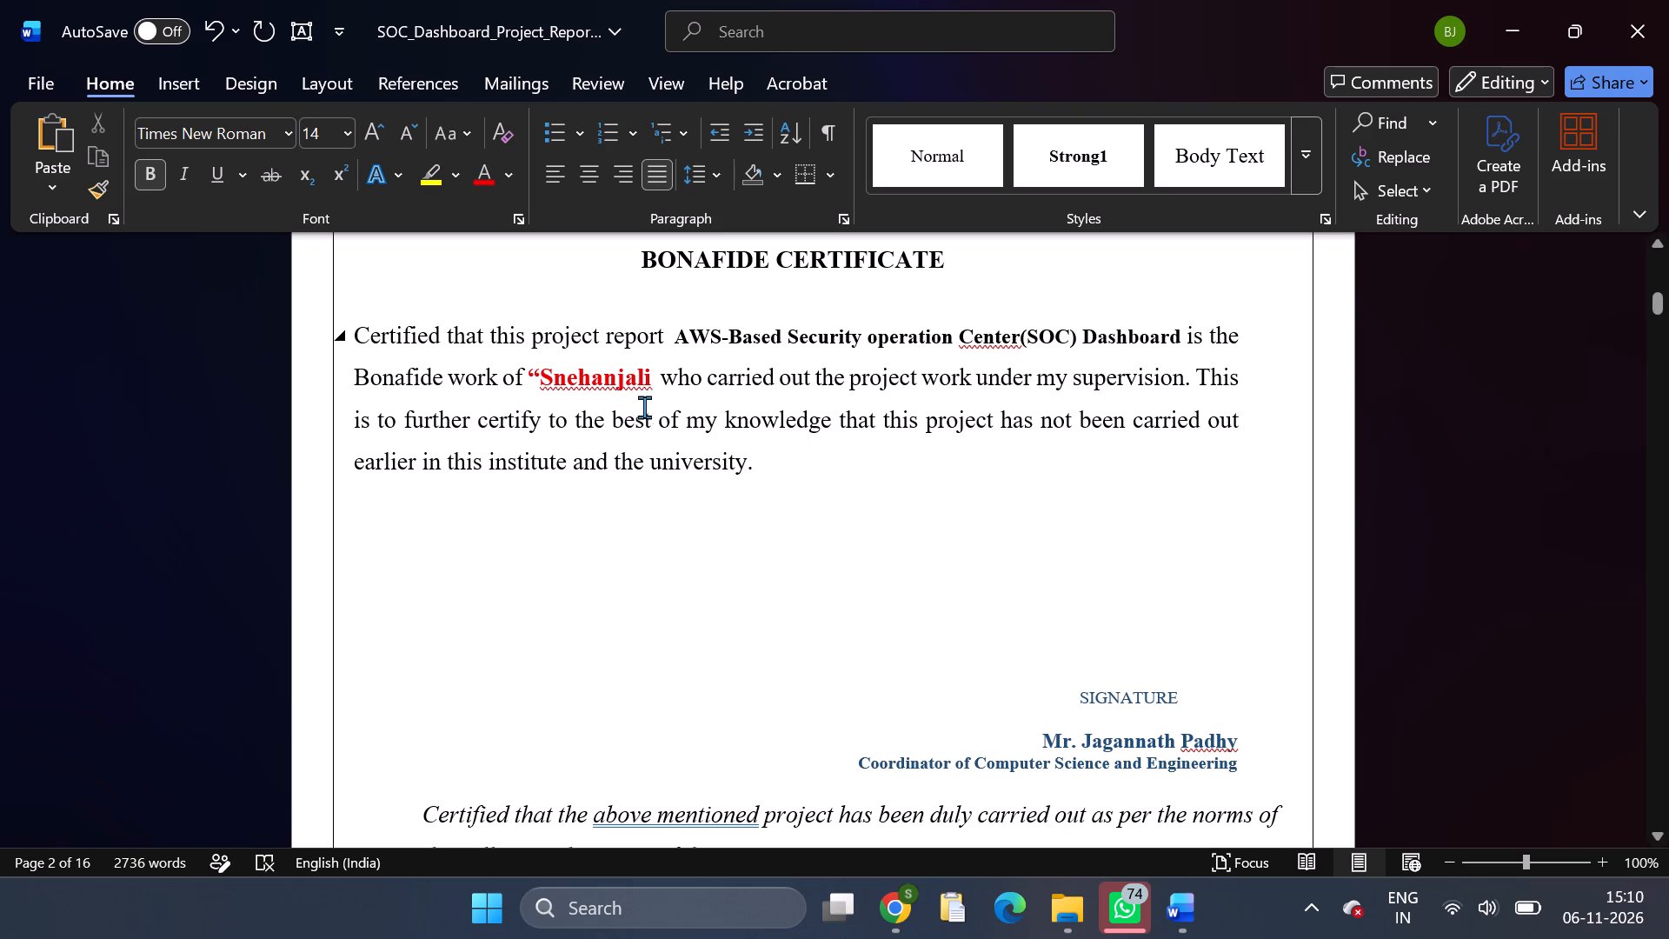
click(652, 376)
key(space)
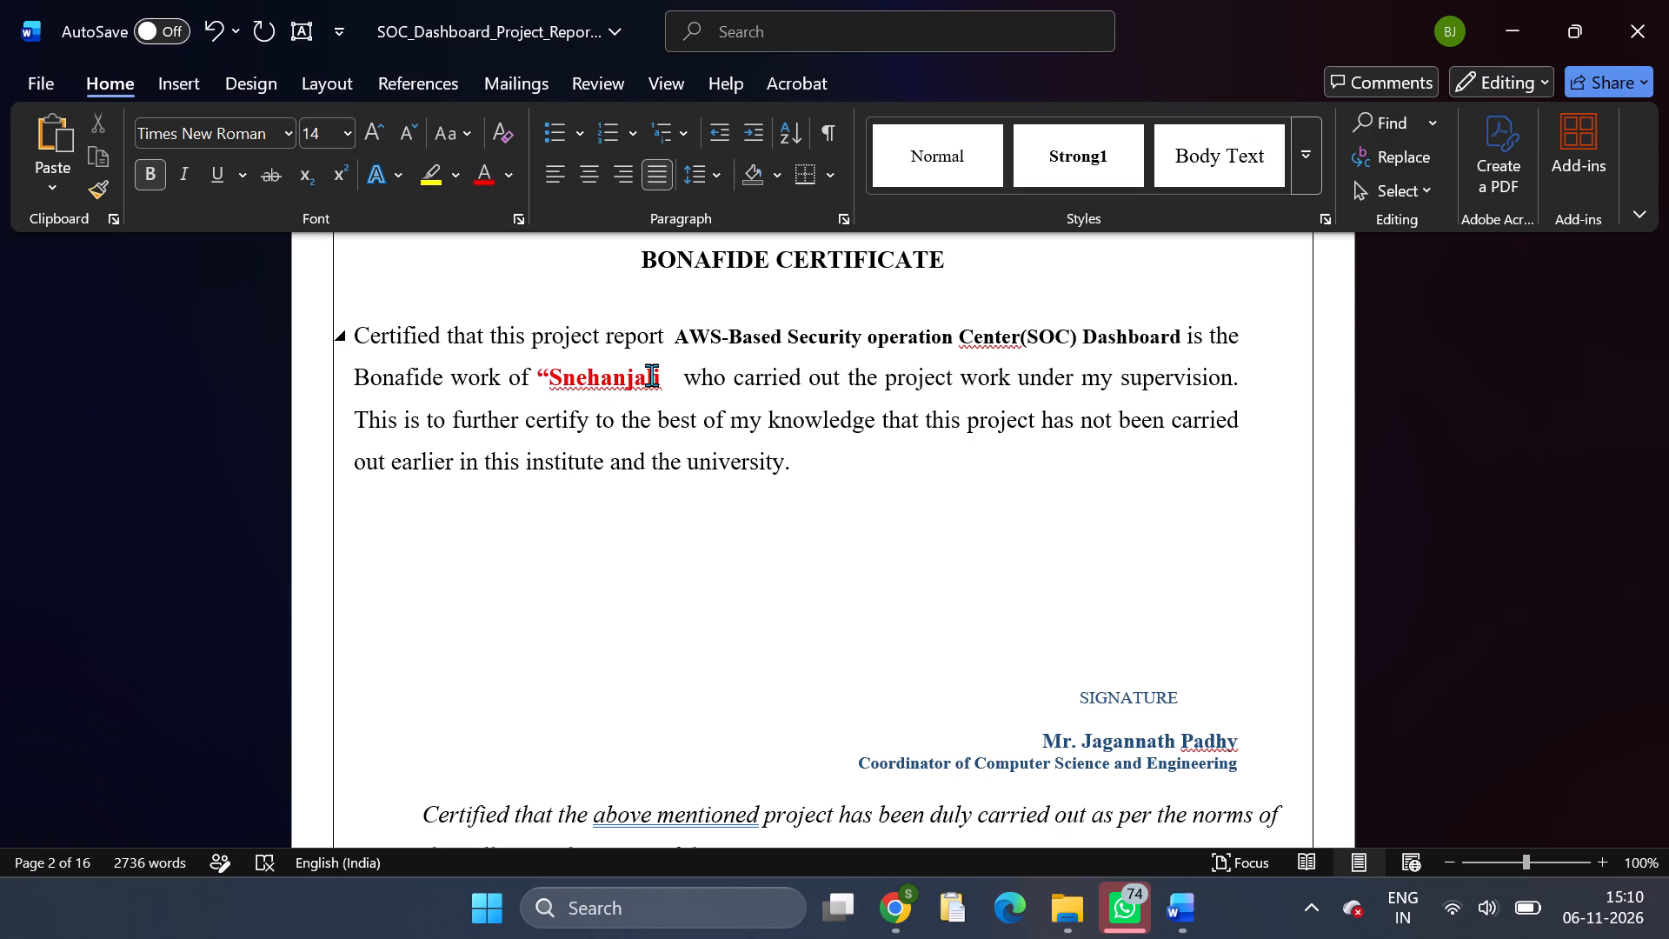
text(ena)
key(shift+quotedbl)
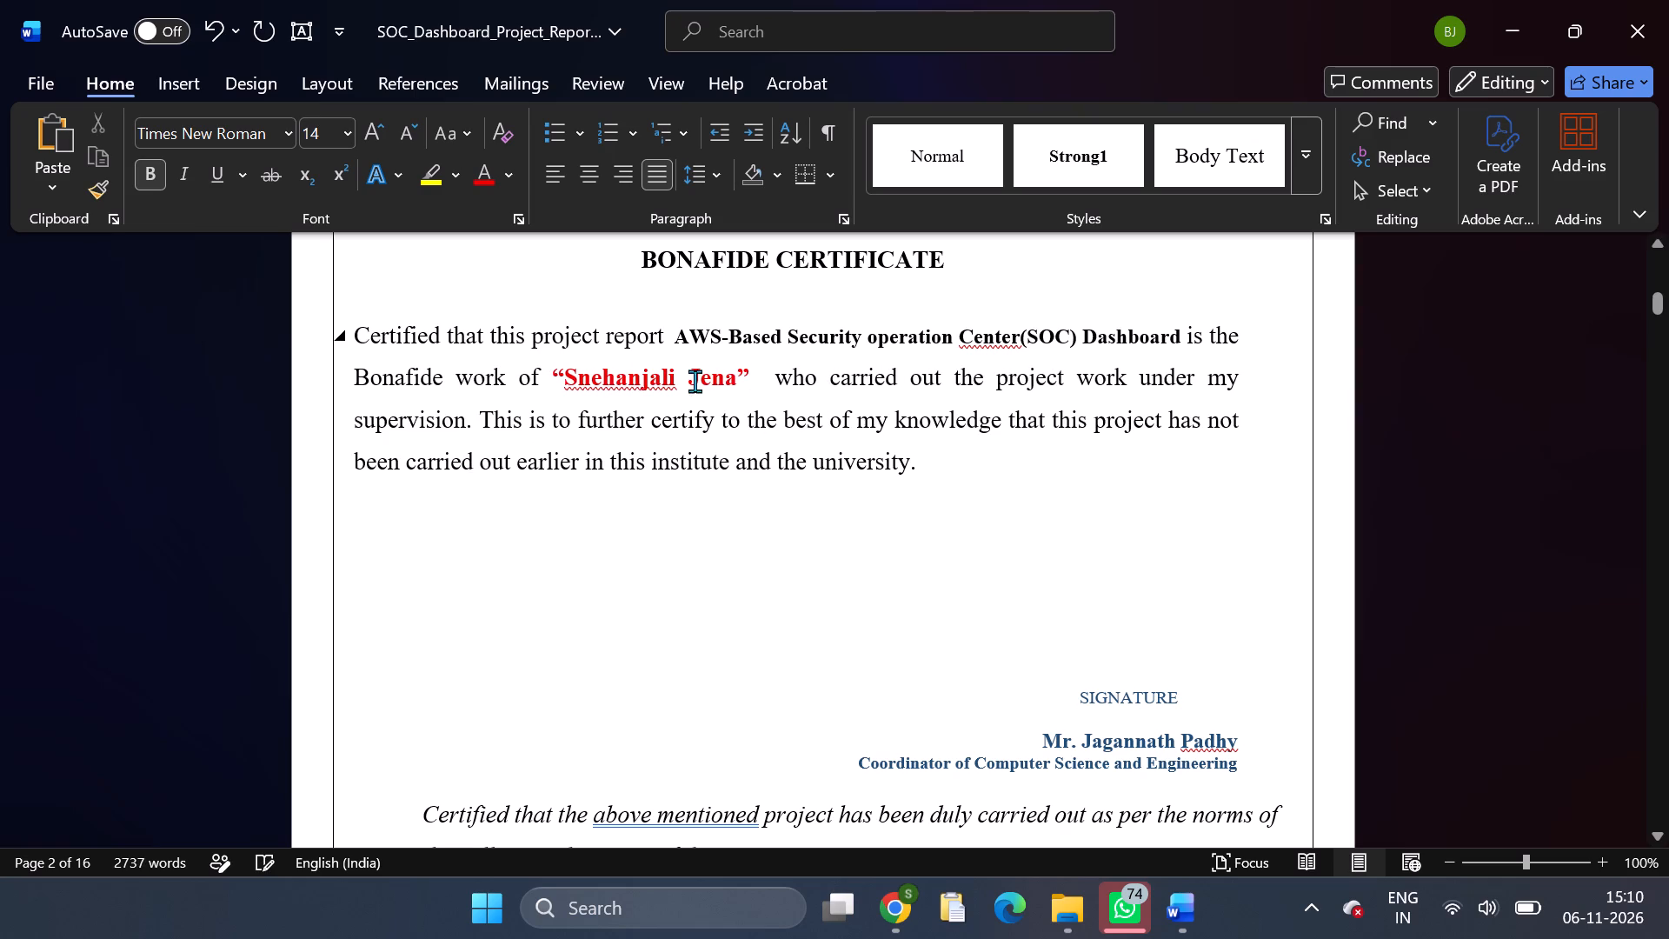
click(778, 376)
key(BackSpace)
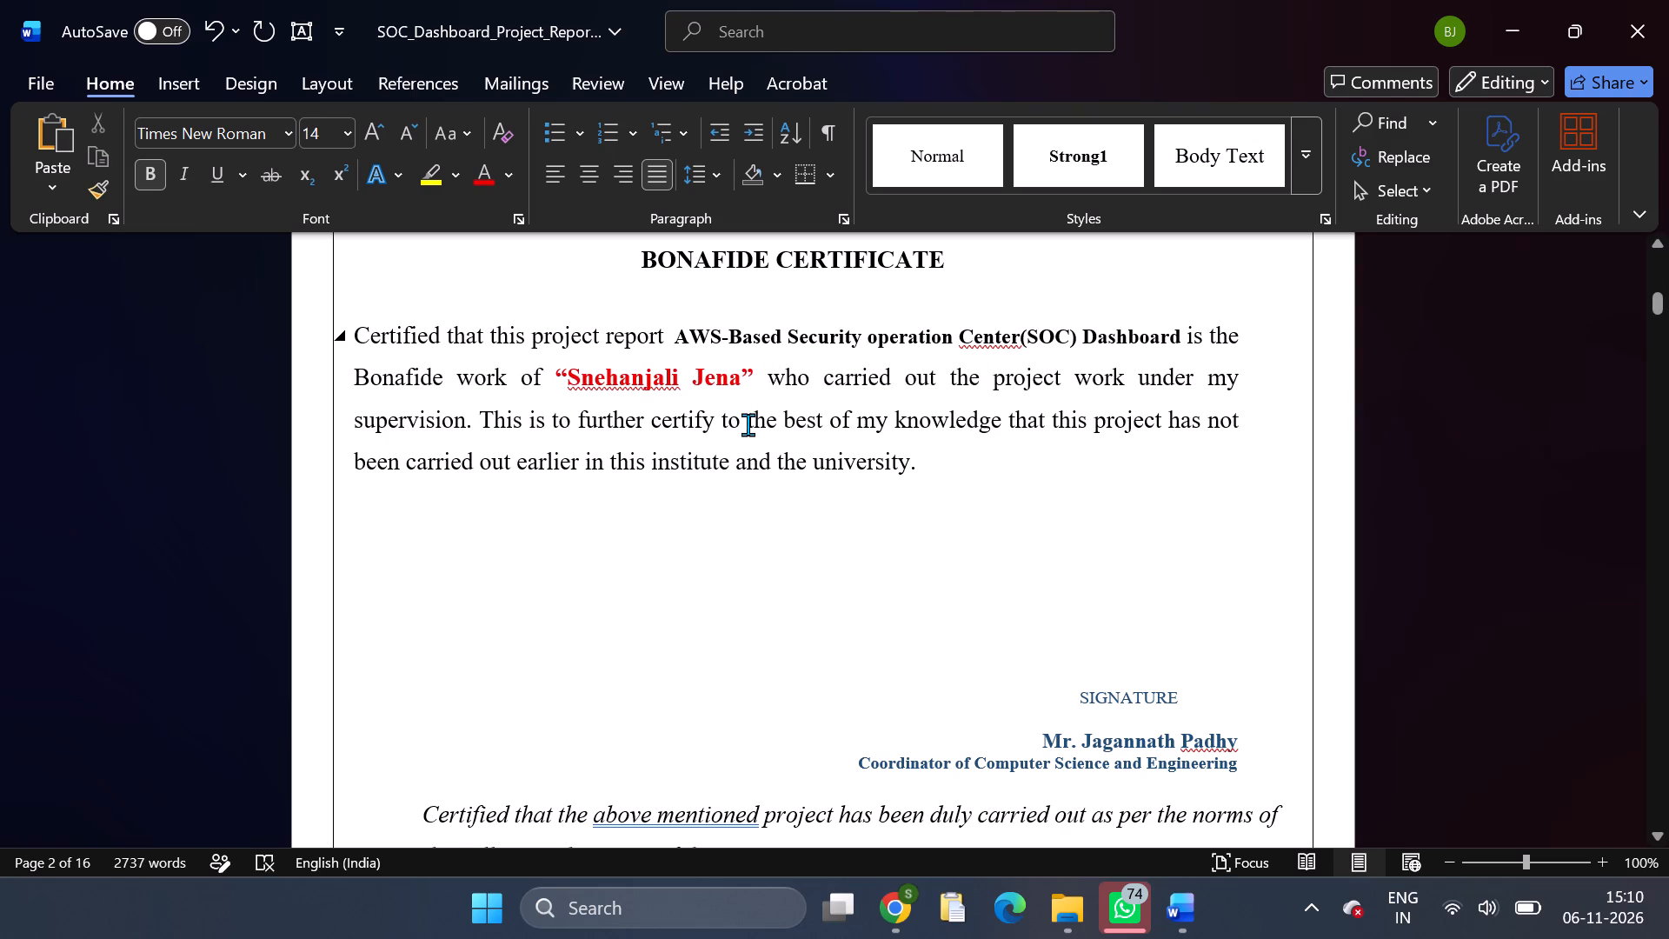
Replace the student's name after "project entitled" in the Declaration with the name of the student listed first on the cover.
scroll(748, 425, down, 1)
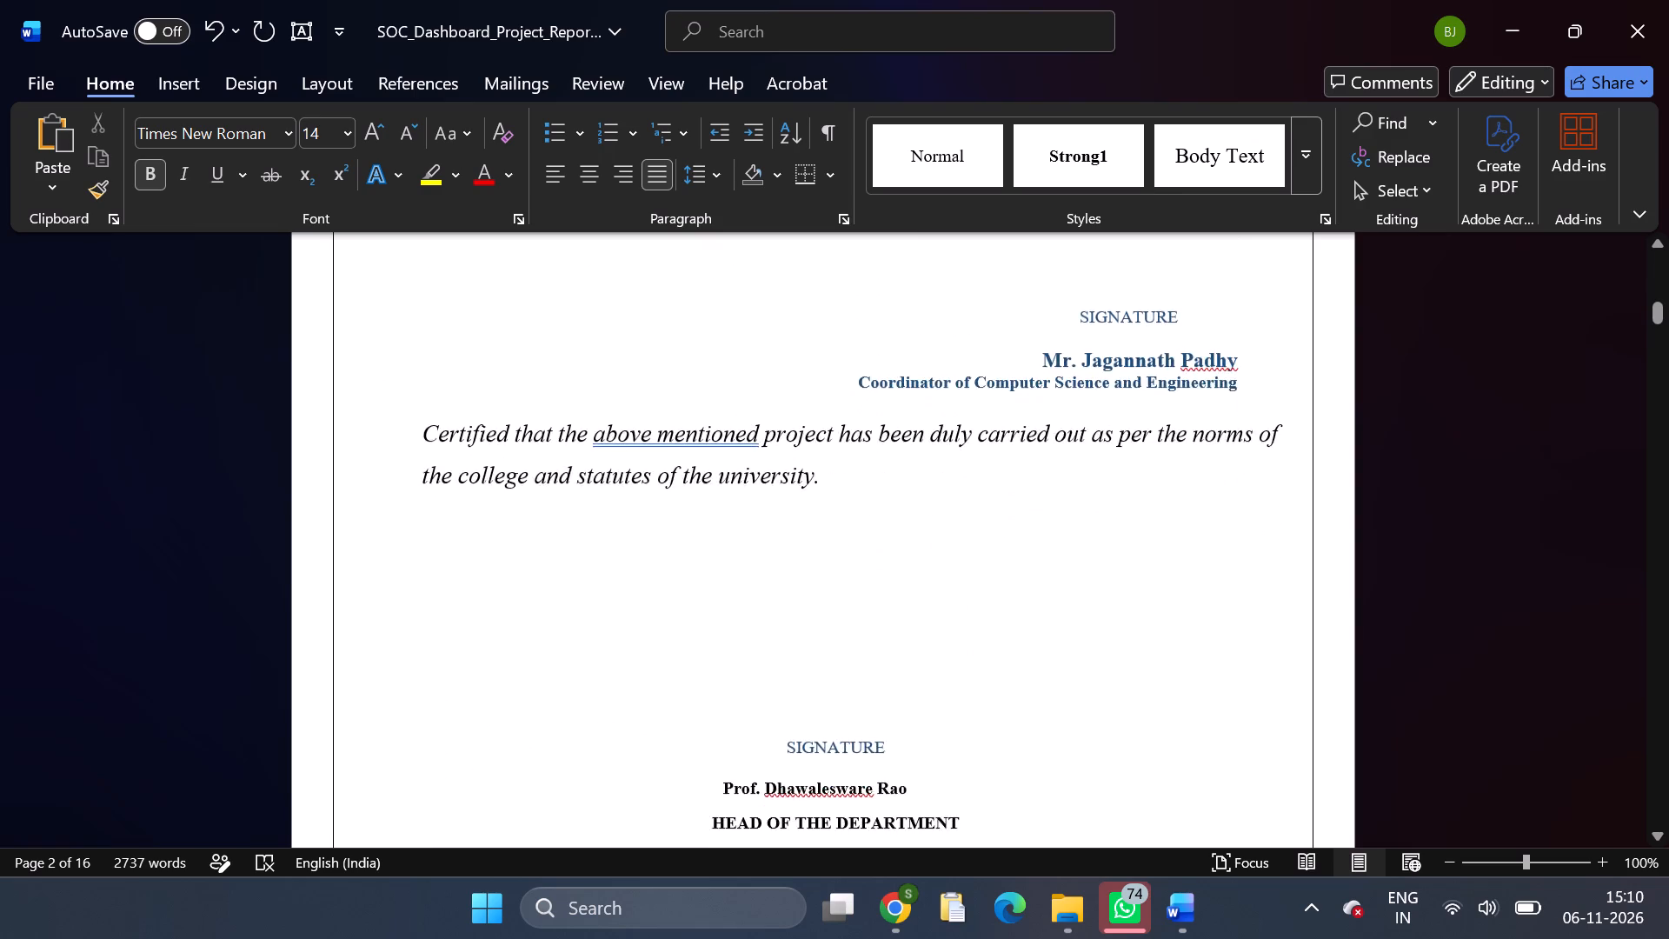
scroll(748, 425, down, 1)
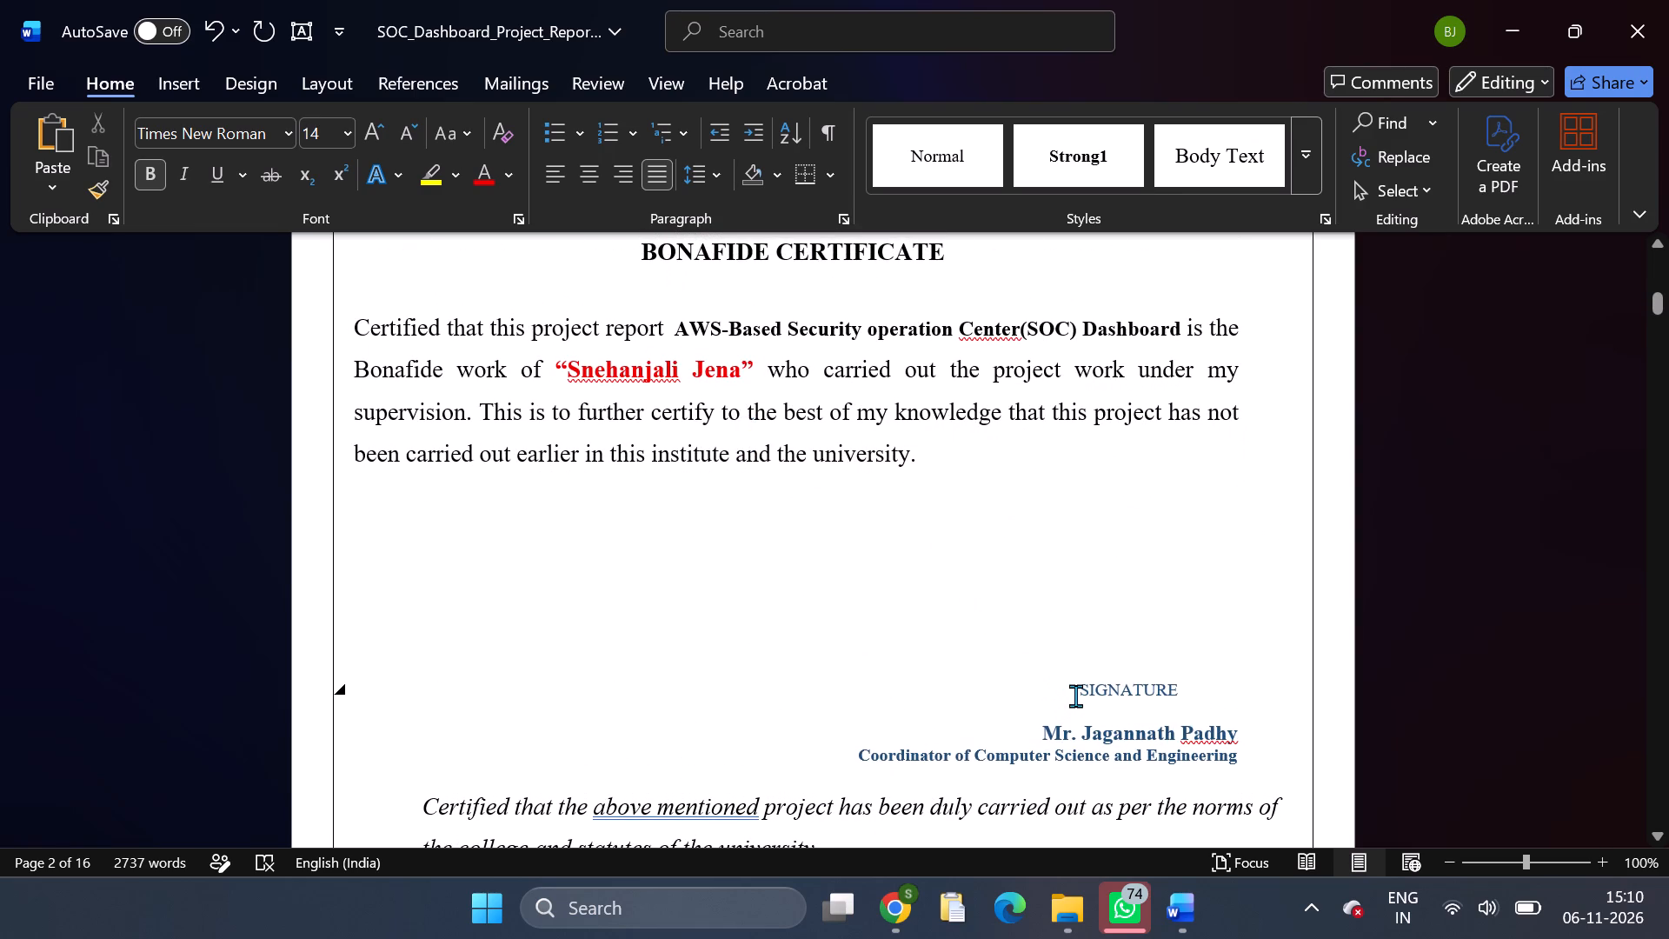
scroll(1080, 694, down, 2)
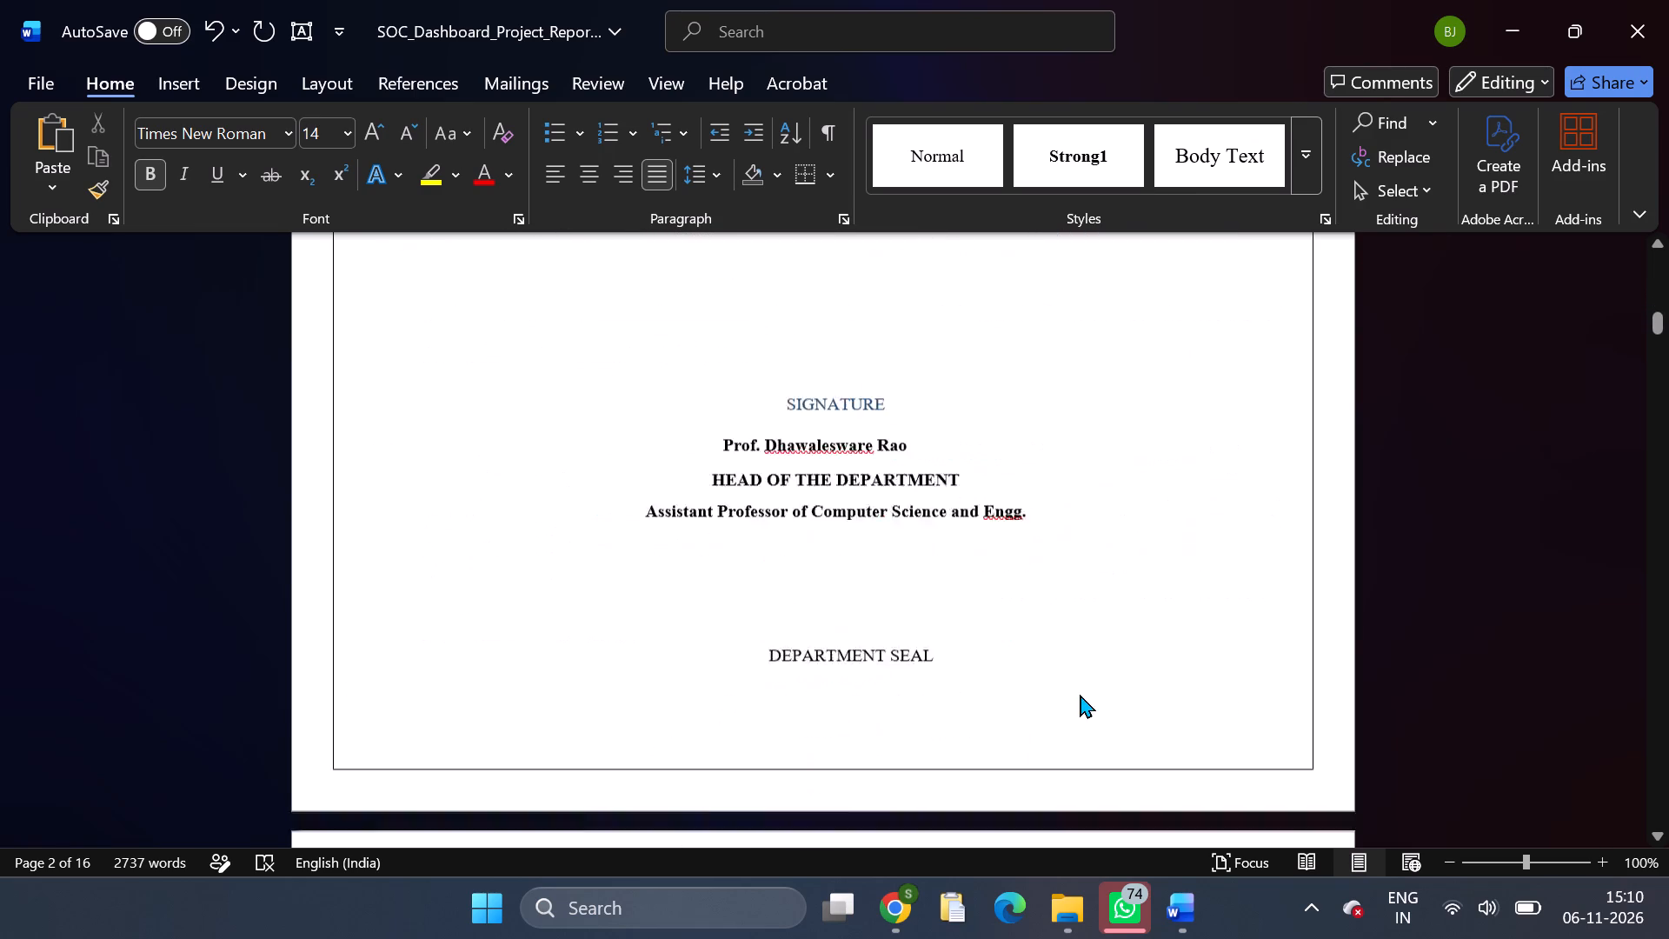
scroll(1080, 694, down, 2)
scroll(960, 707, up, 1)
click(834, 441)
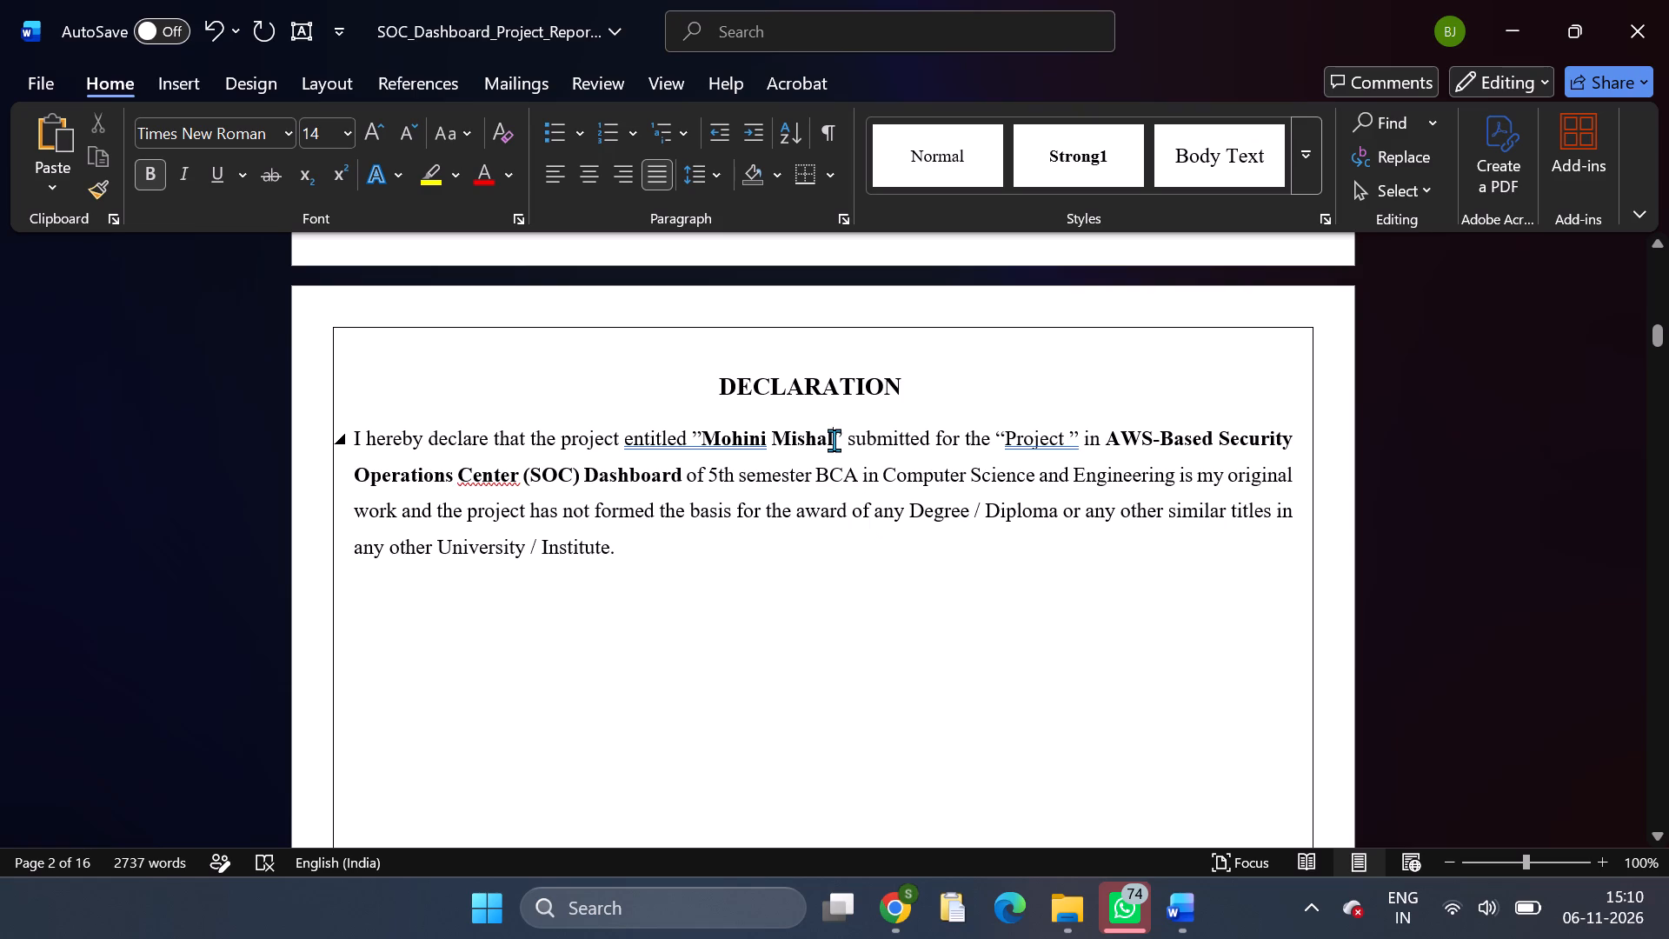
key(BackSpace)
key(BackSpace)
key(BackSpace)
key(BackSpace)
key(BackSpace)
key(BackSpace)
key(BackSpace)
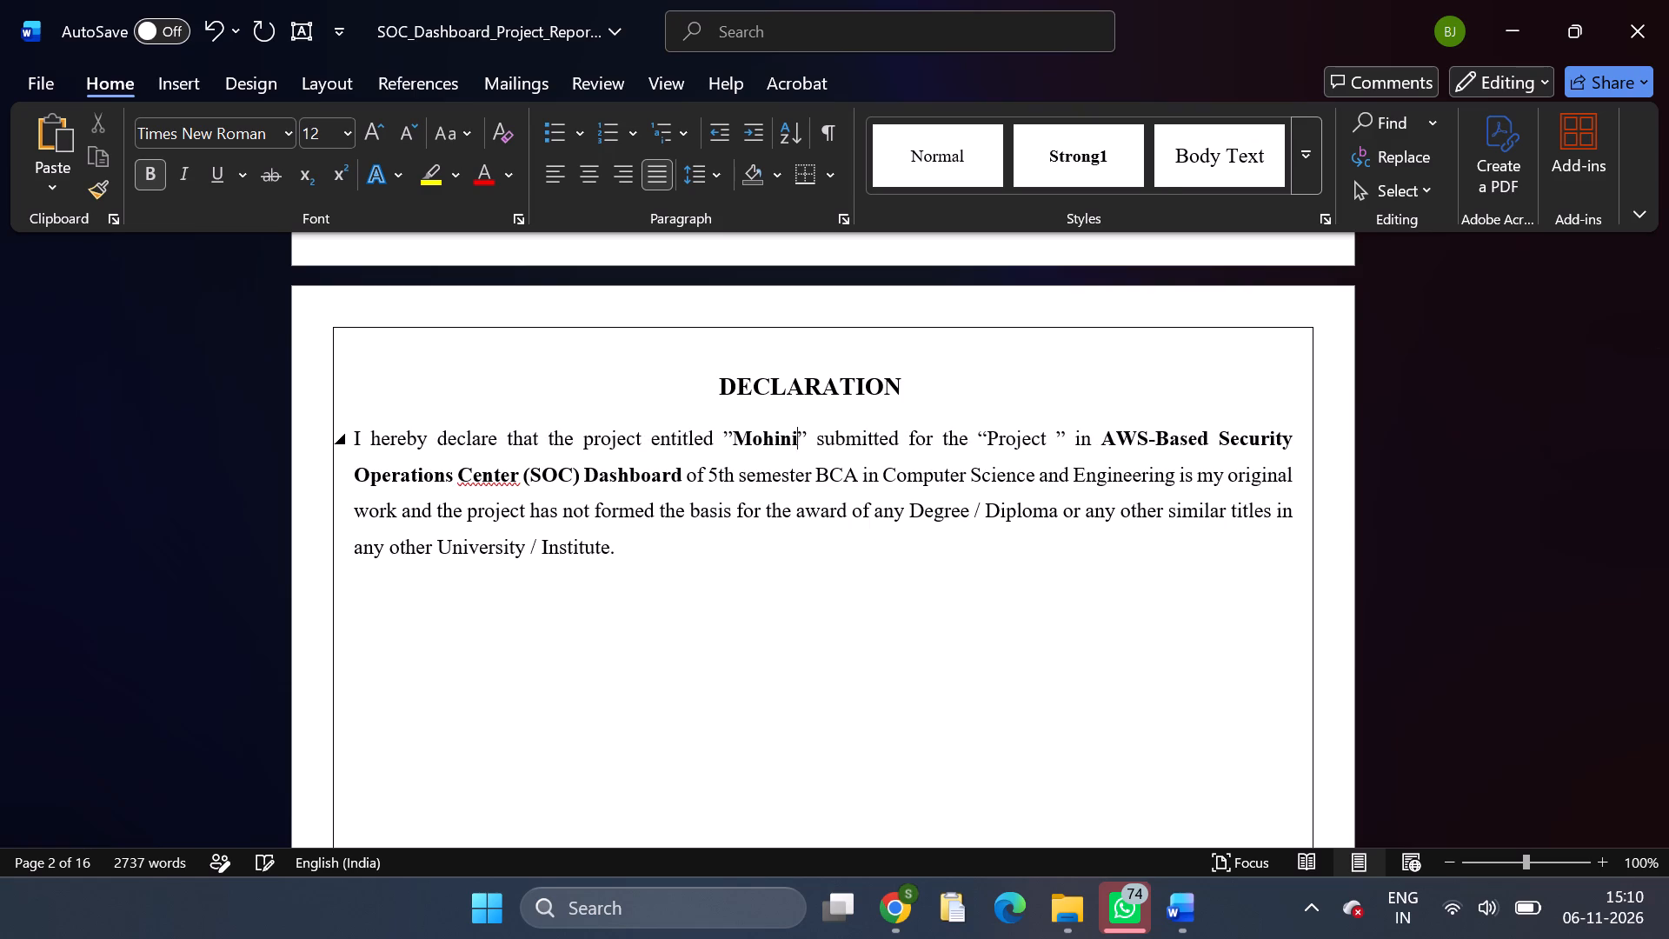
key(BackSpace)
key(BackSpace)
key(BackSpace)
key(BackSpace)
key(BackSpace)
key(BackSpace)
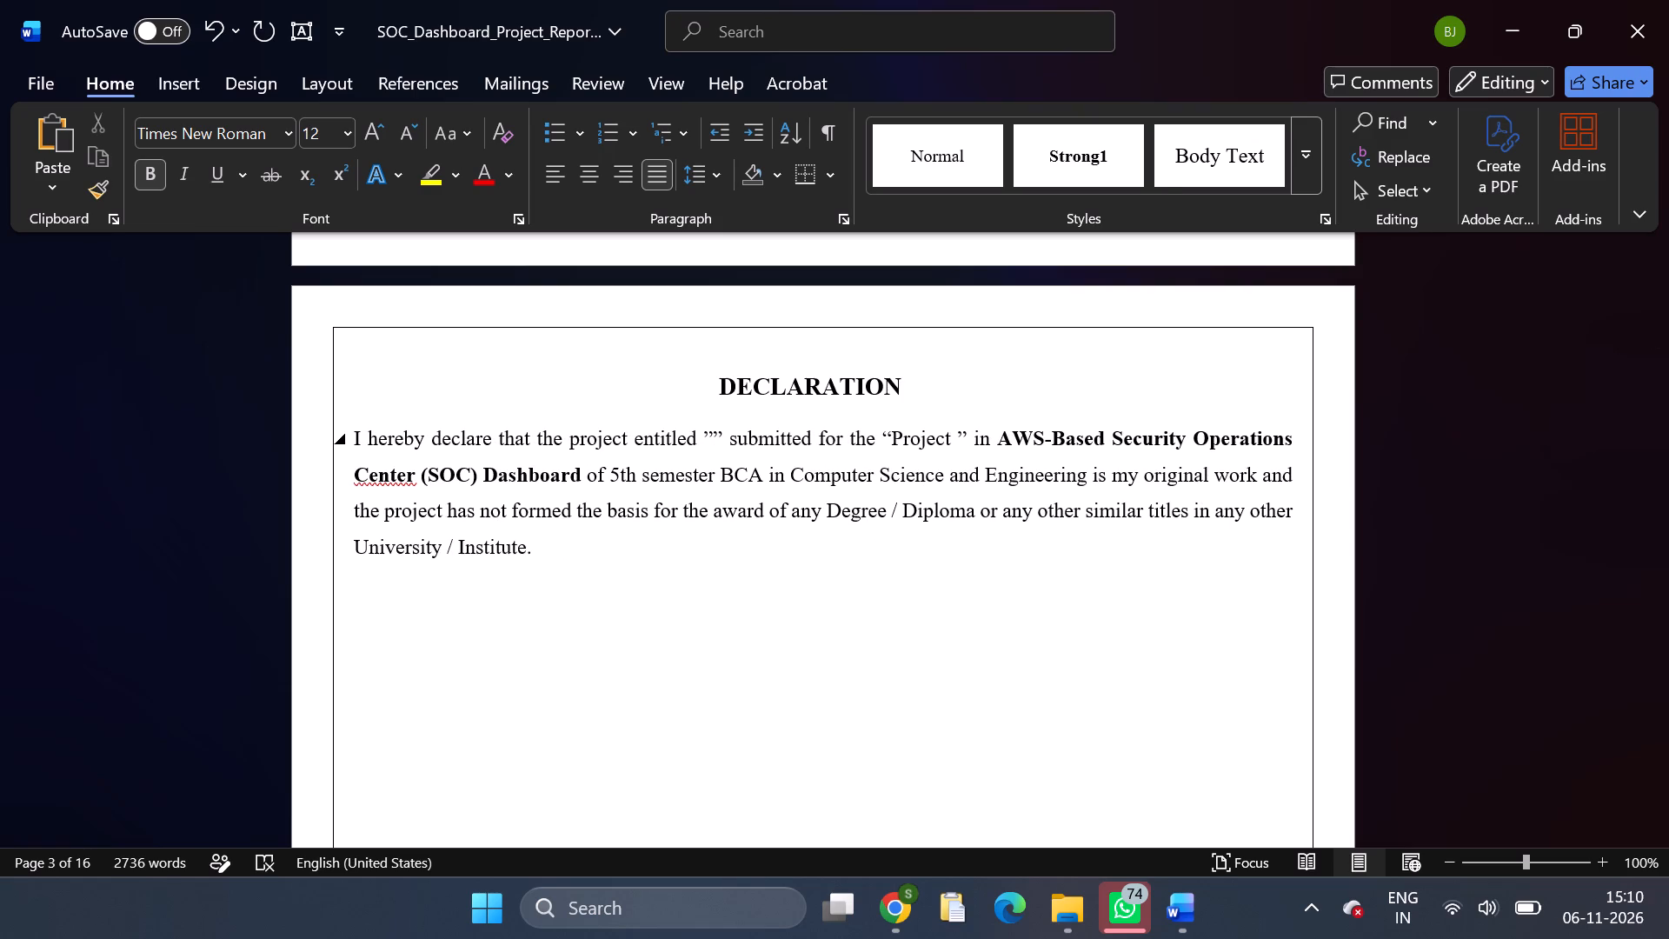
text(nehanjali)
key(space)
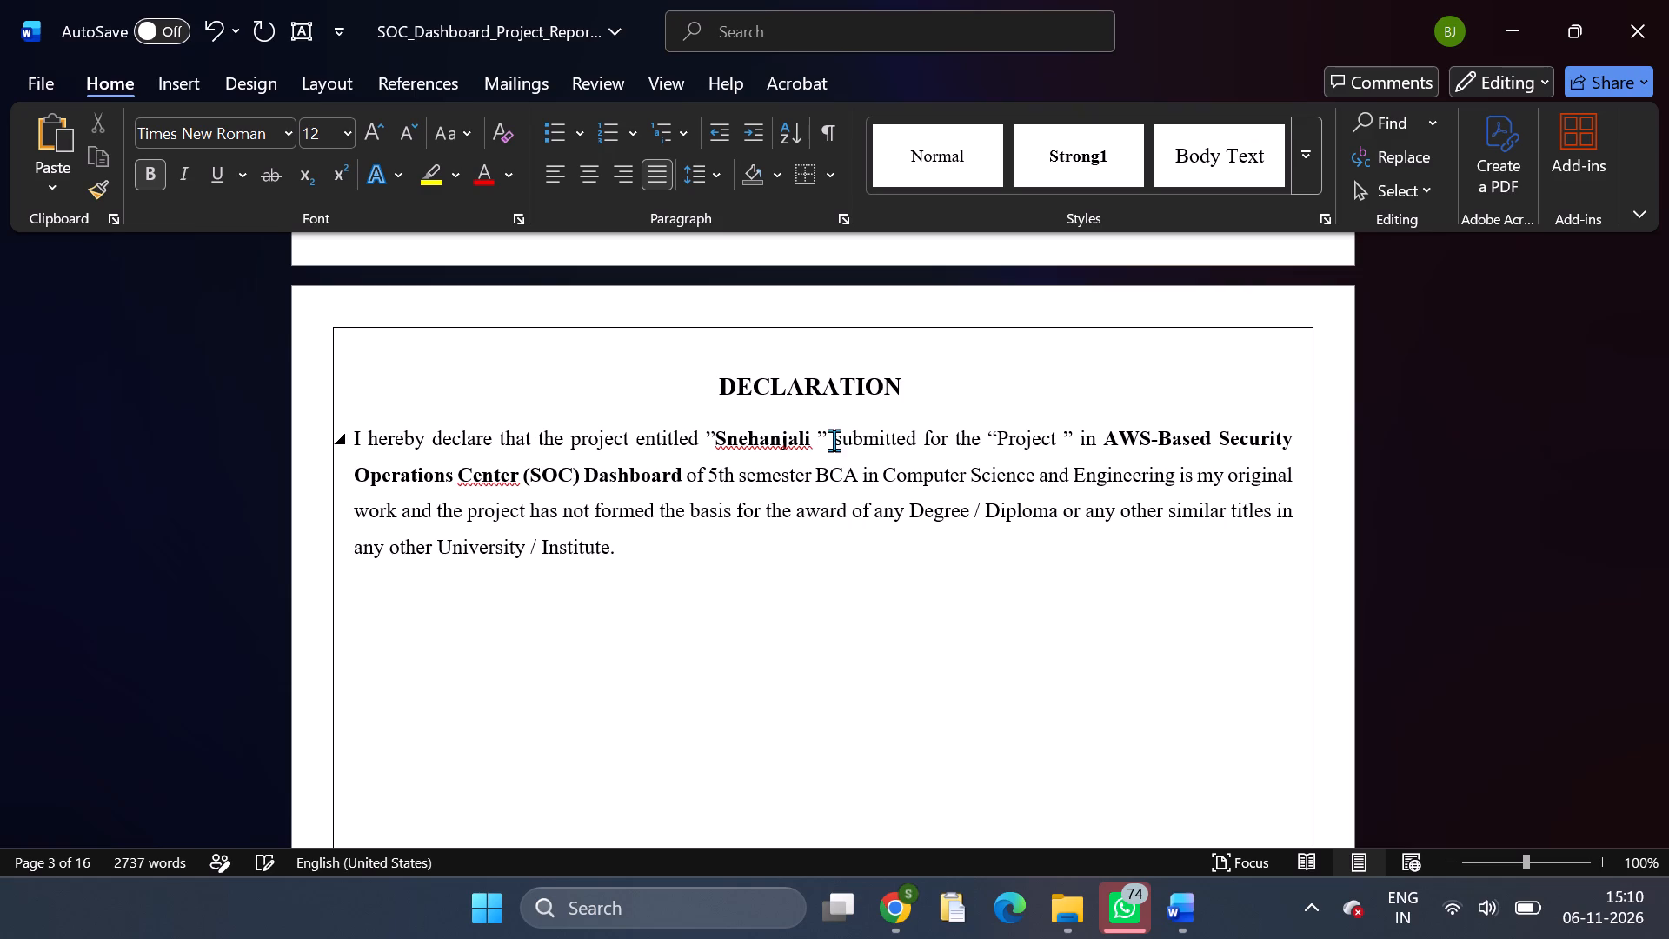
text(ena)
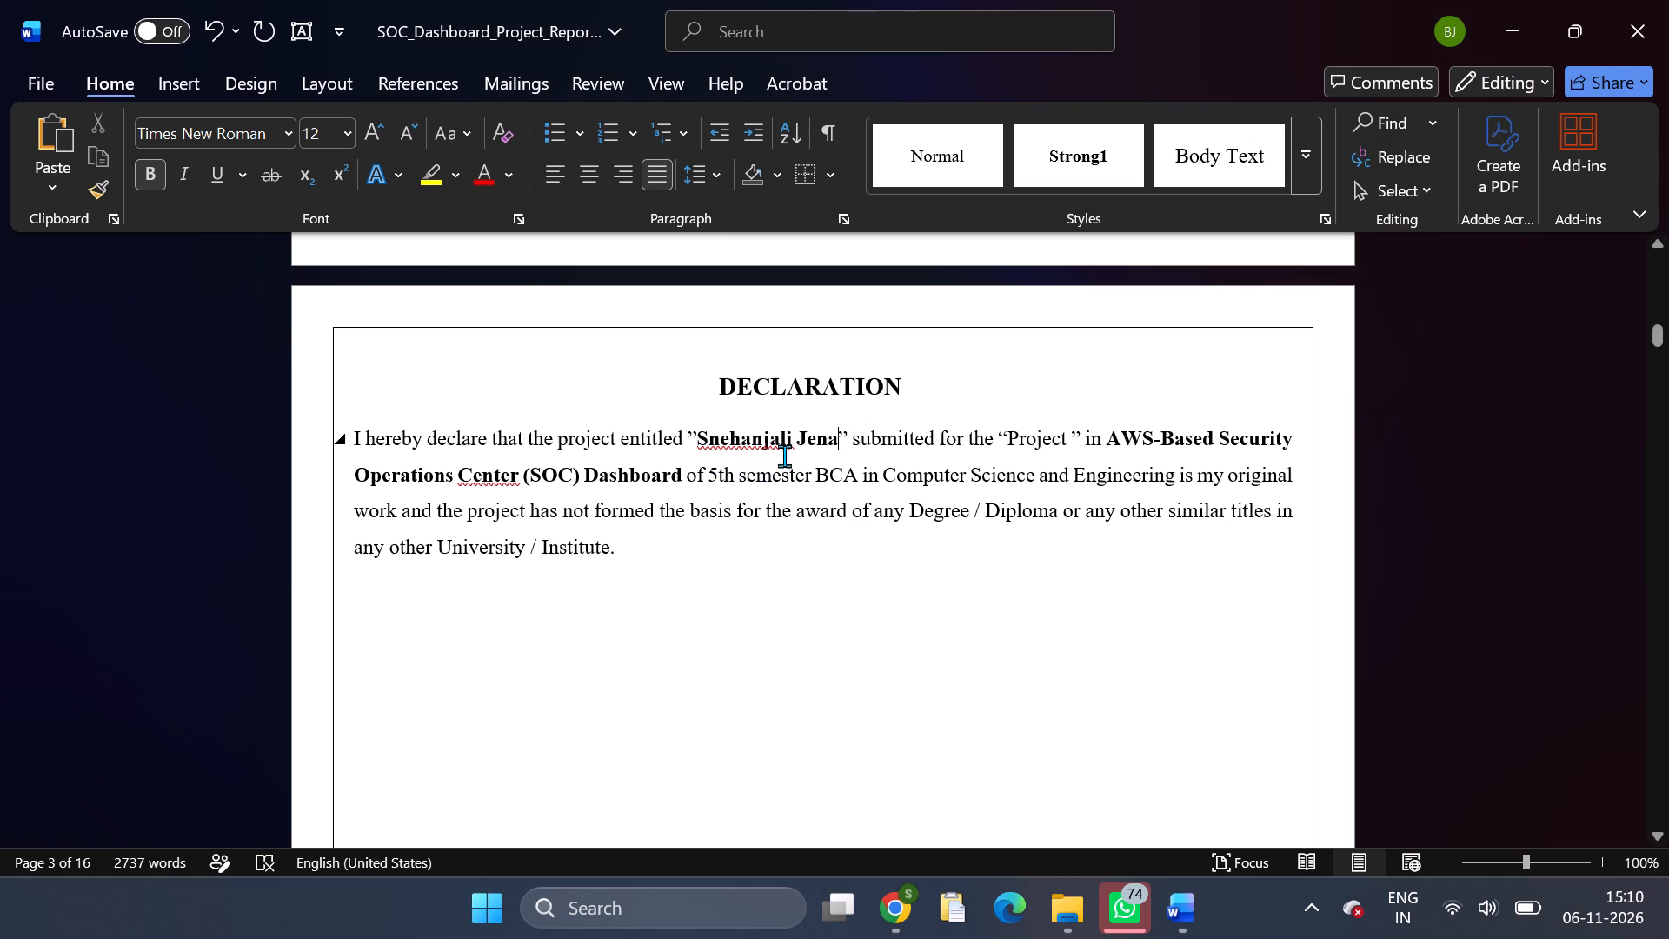
Replace the closing-style quotation mark before the student's name in the Declaration with a proper opening one.
click(700, 433)
key(BackSpace)
key(shift+quotedbl)
Look through the rest of the report after the Declaration, including the acknowledgements, table of contents and chapters.
scroll(853, 543, down, 3)
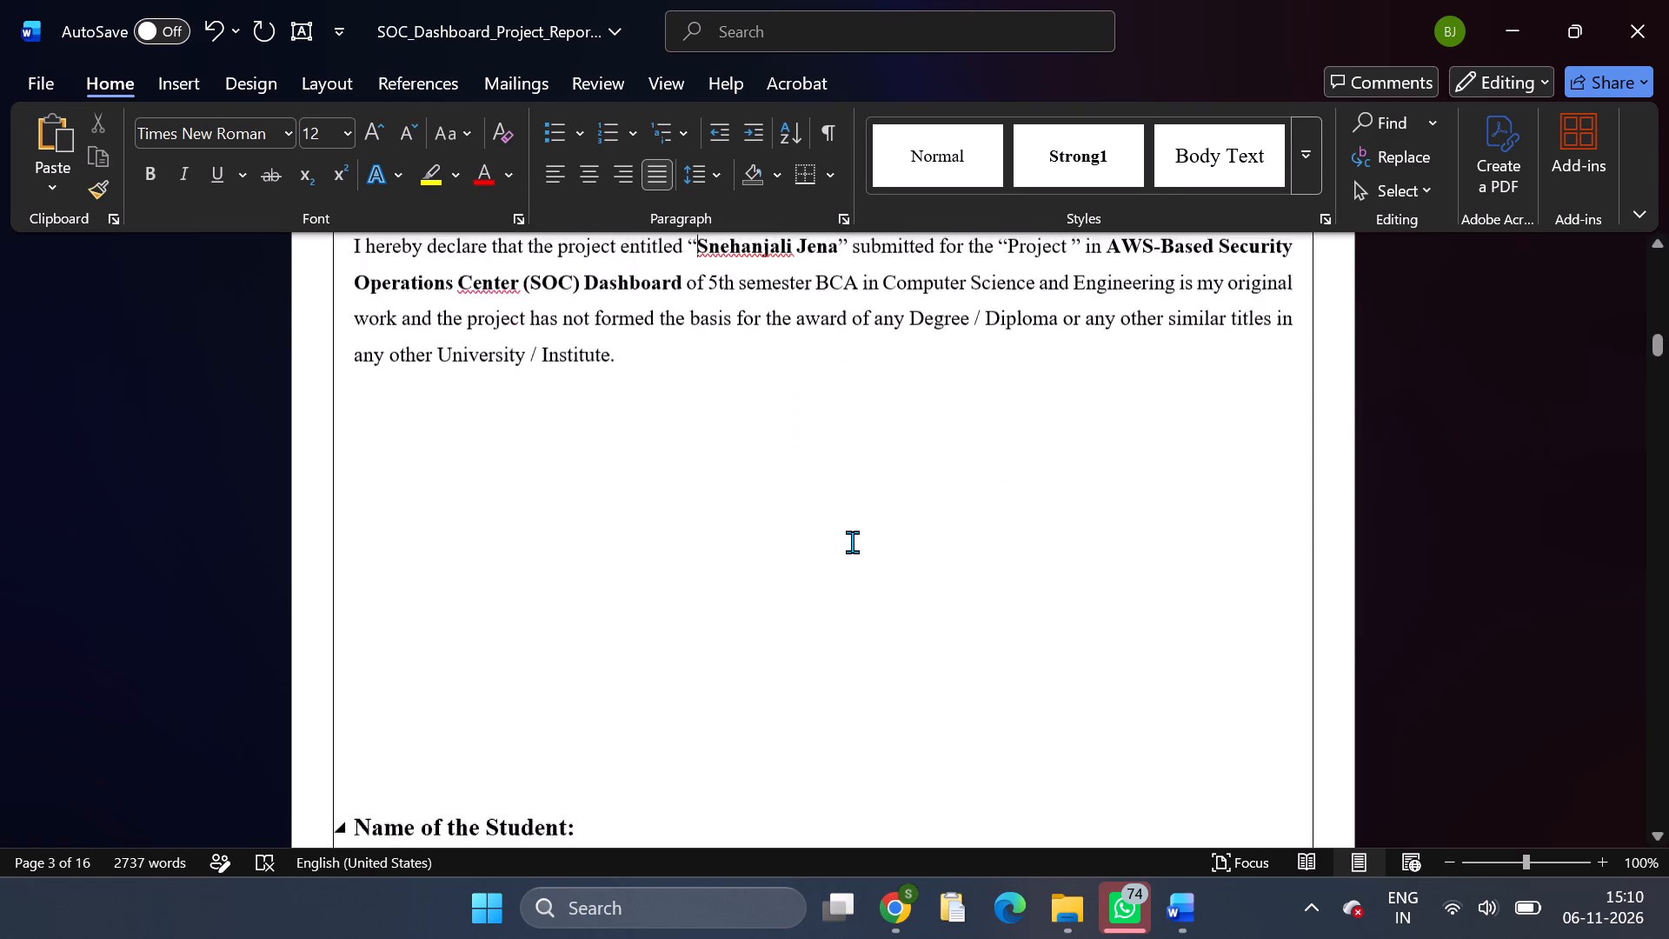
scroll(853, 543, down, 5)
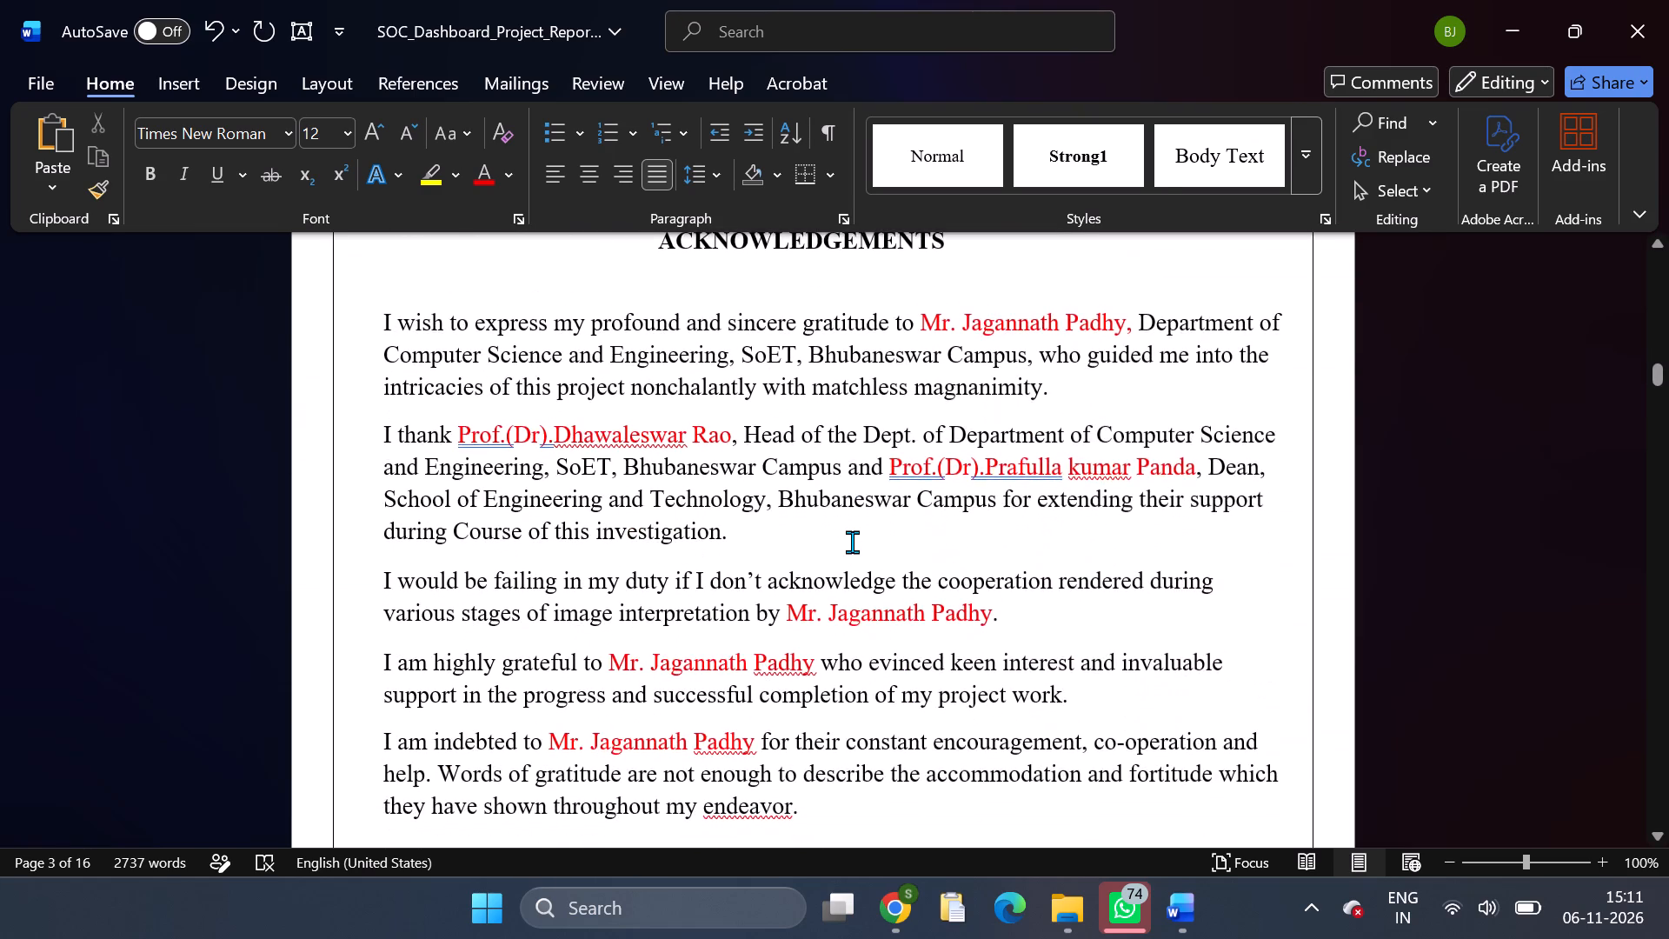
scroll(853, 543, down, 2)
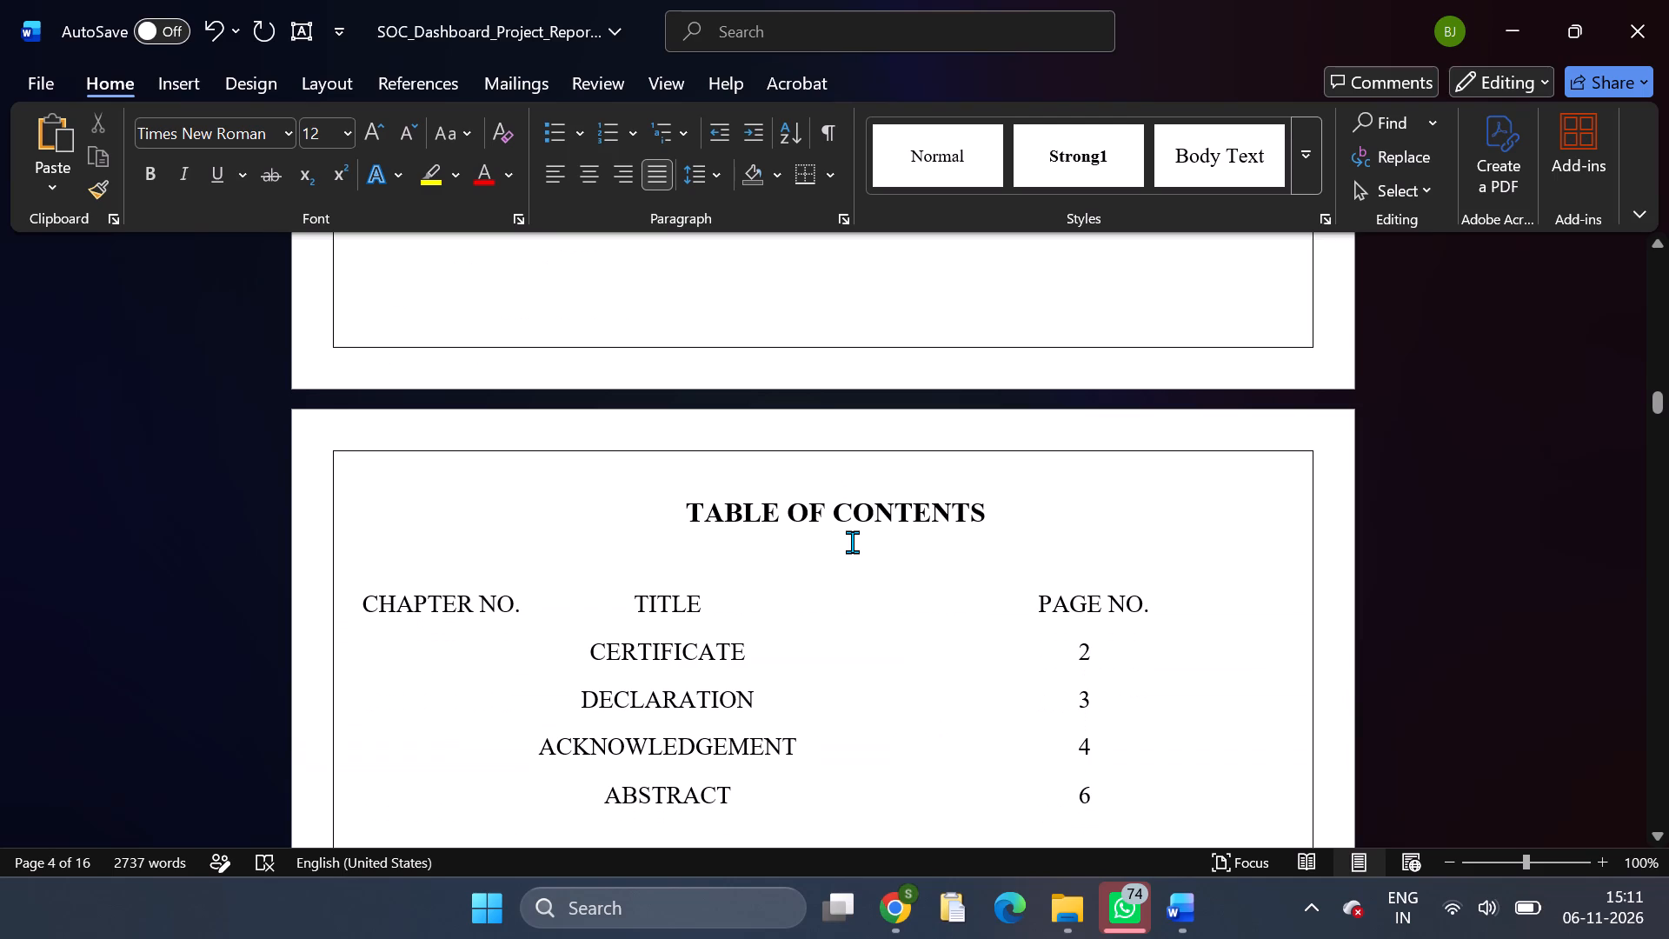
scroll(853, 543, down, 2)
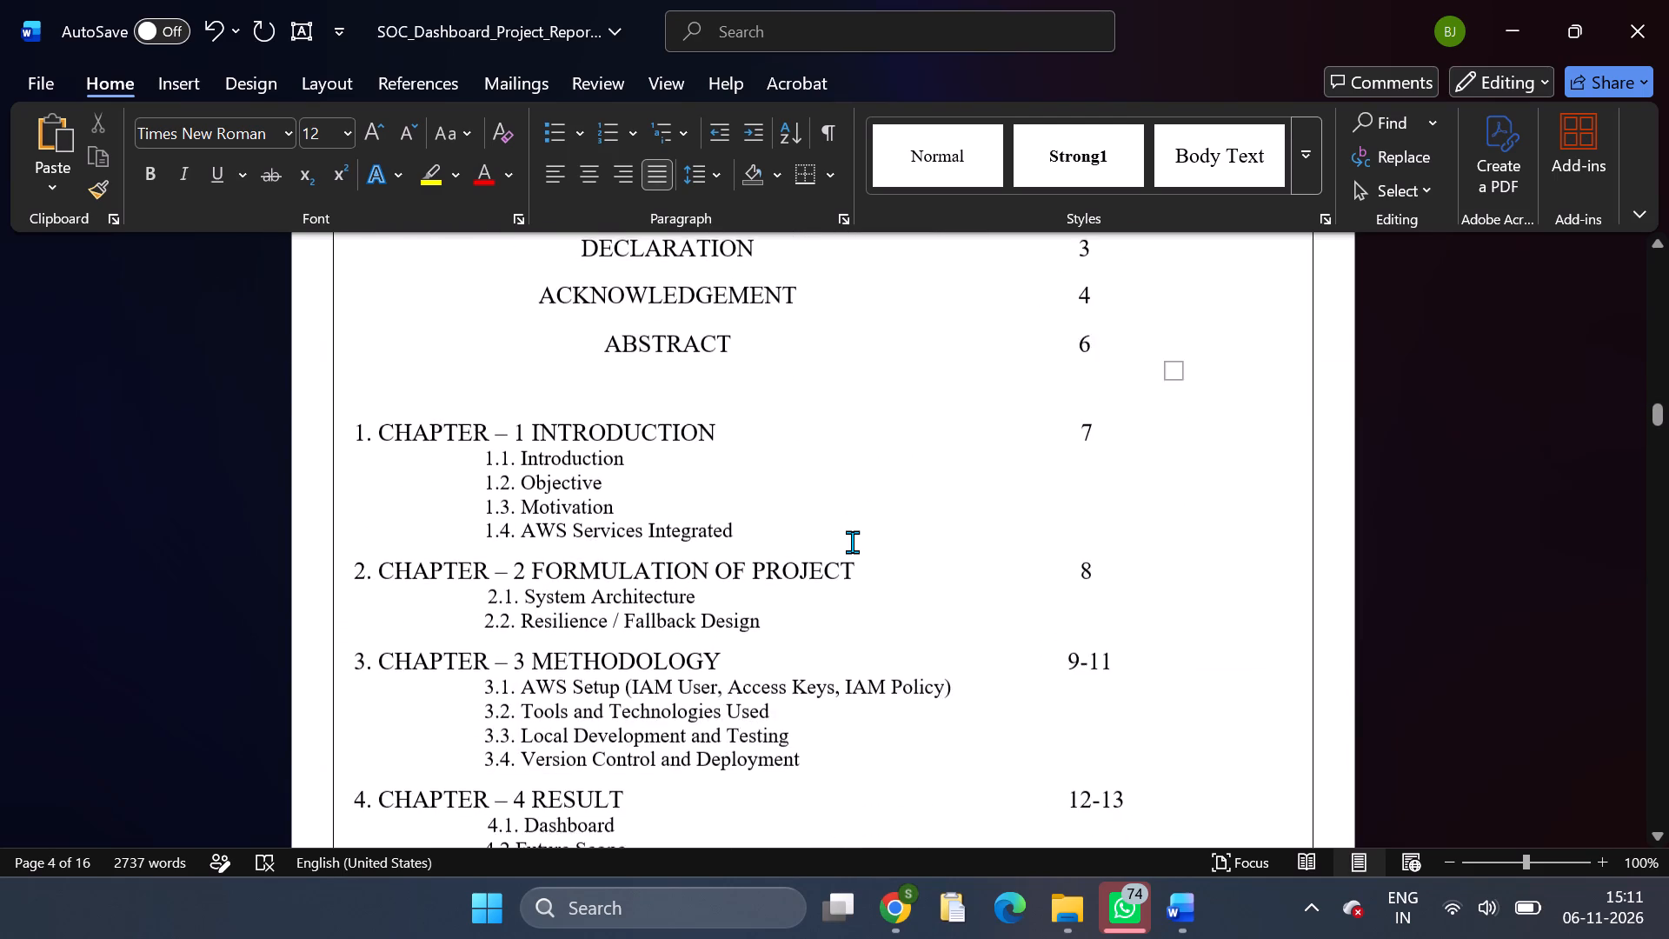
scroll(853, 543, down, 12)
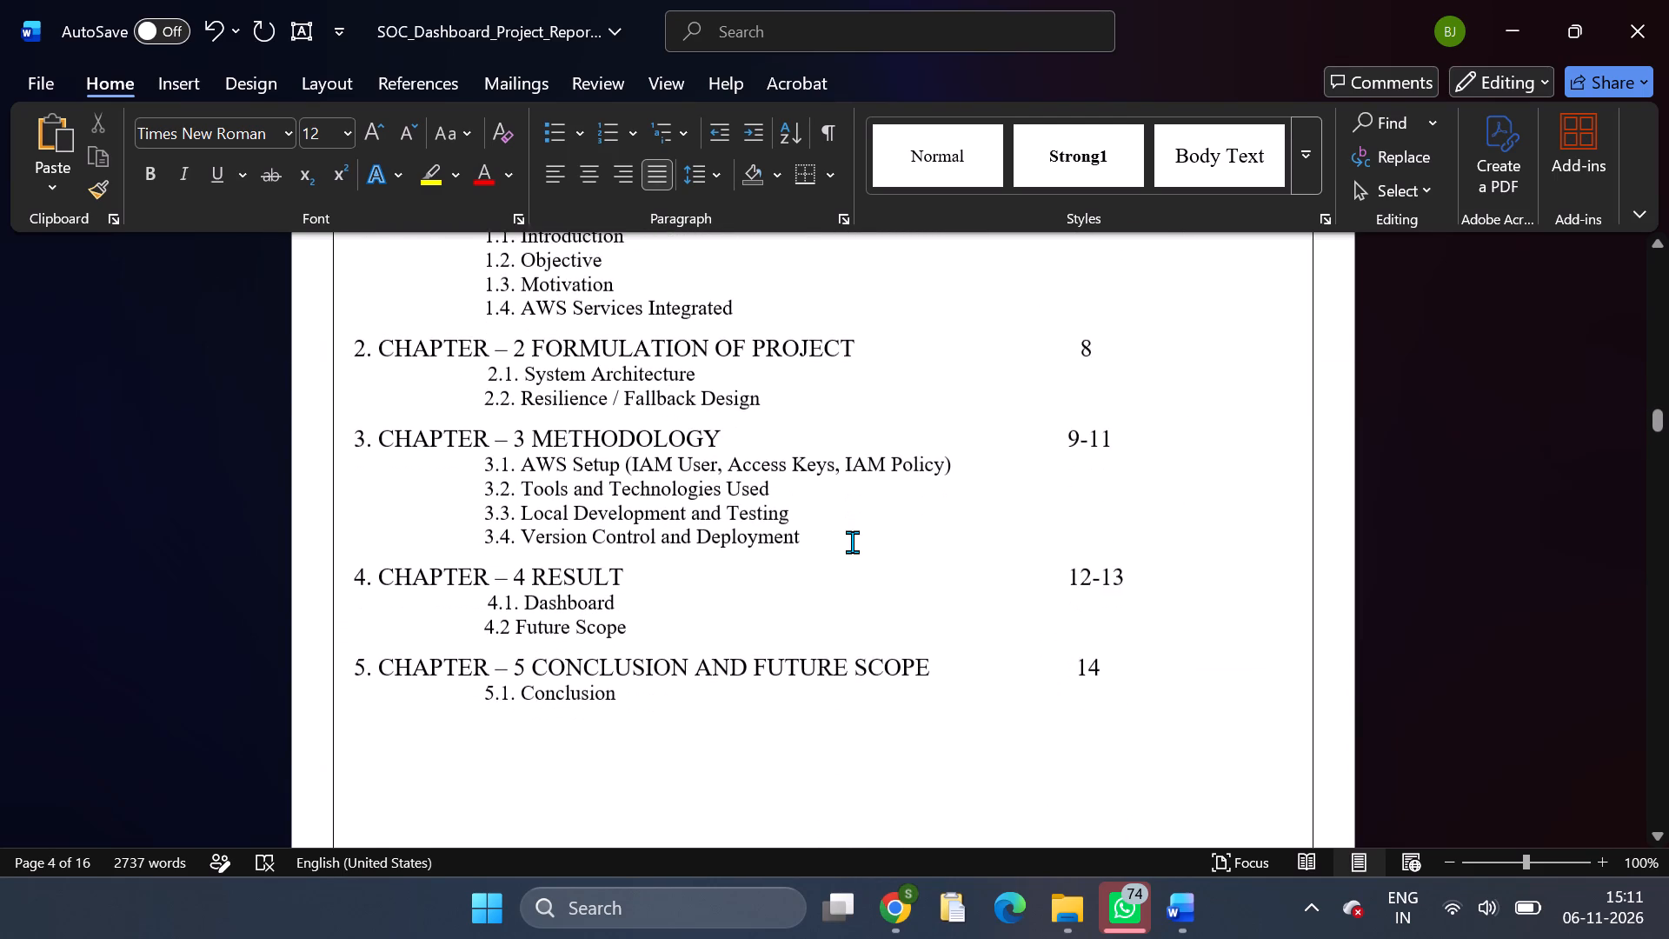
scroll(853, 543, down, 20)
scroll(853, 543, down, 9)
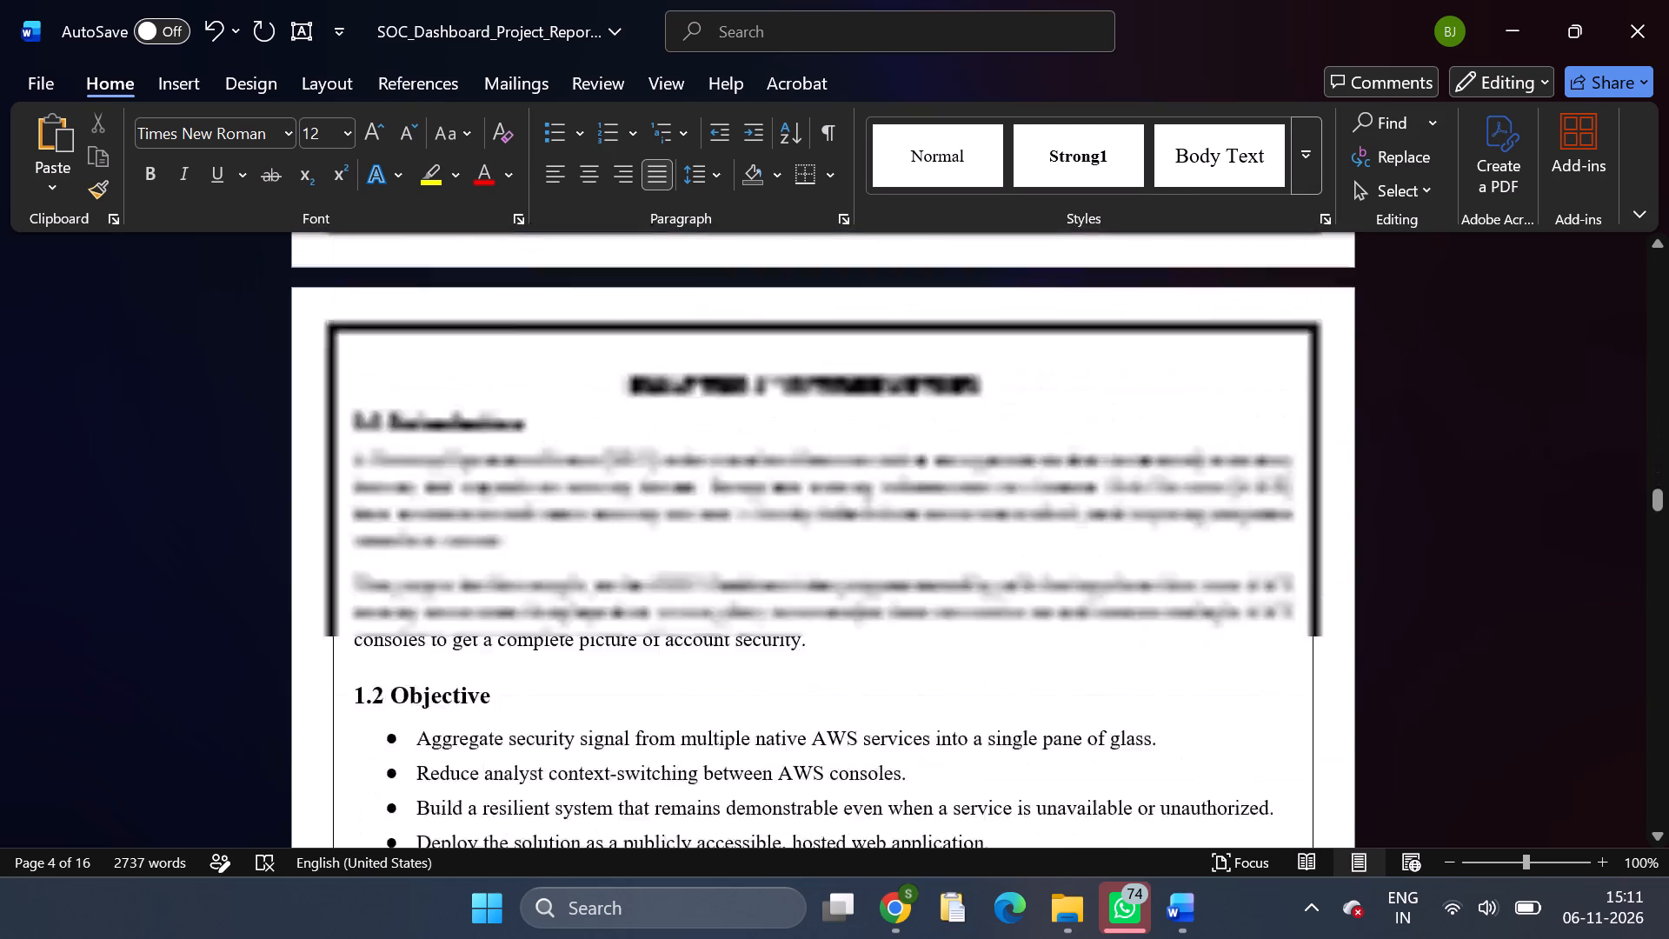
scroll(853, 543, down, 19)
scroll(853, 543, up, 5)
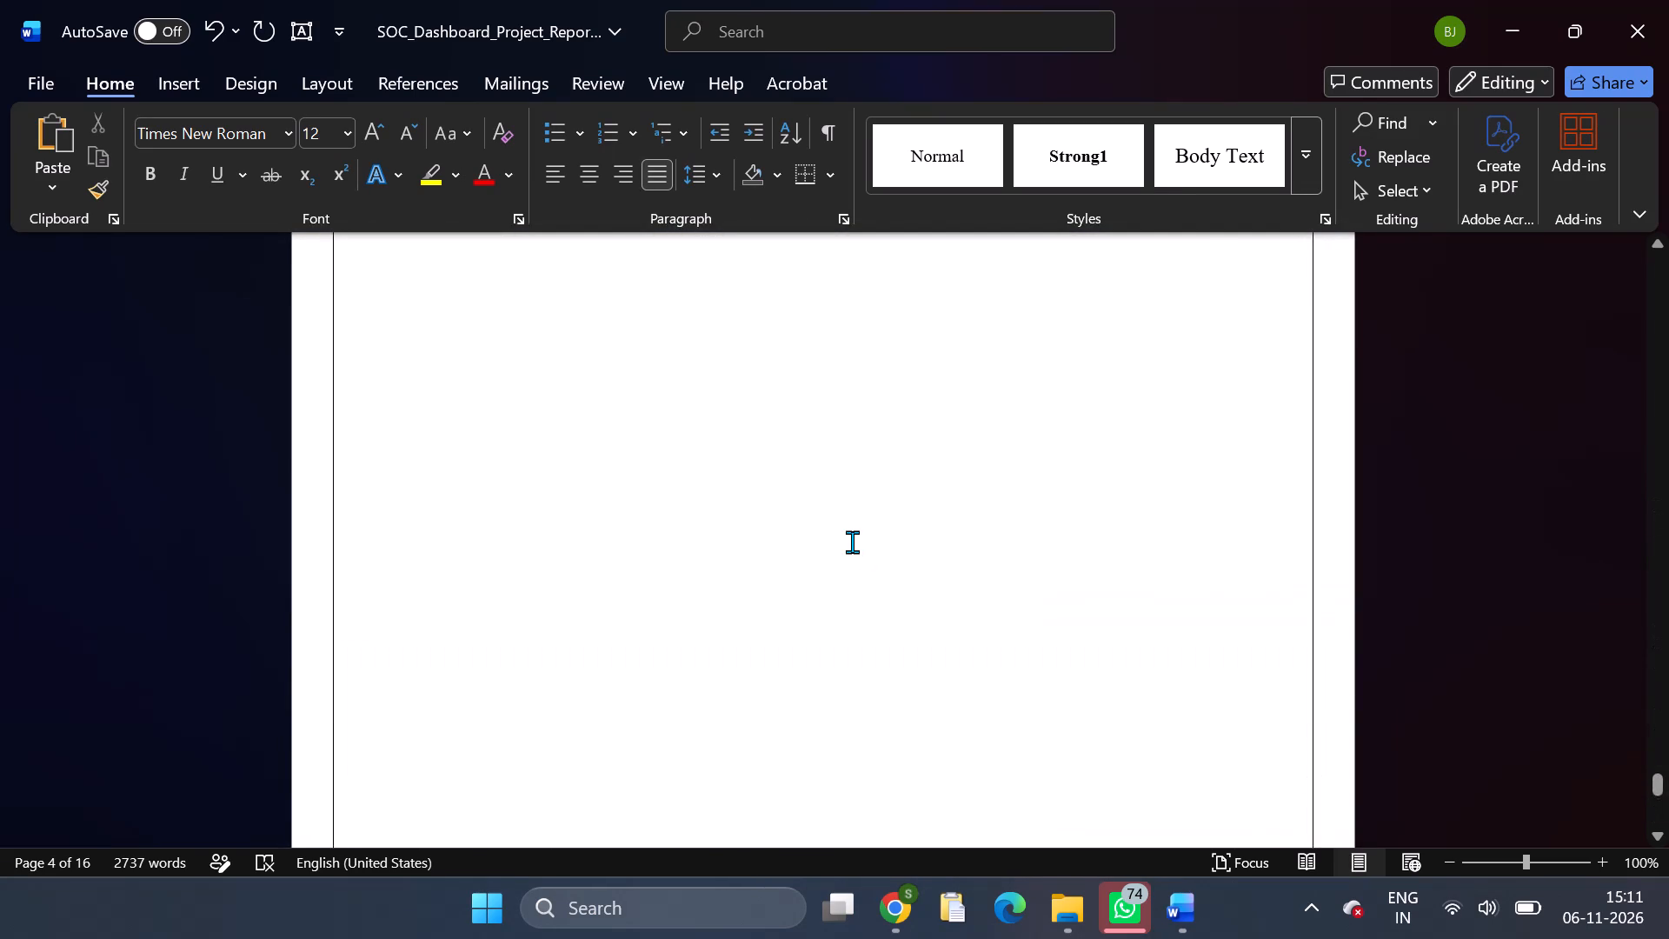
scroll(853, 543, up, 6)
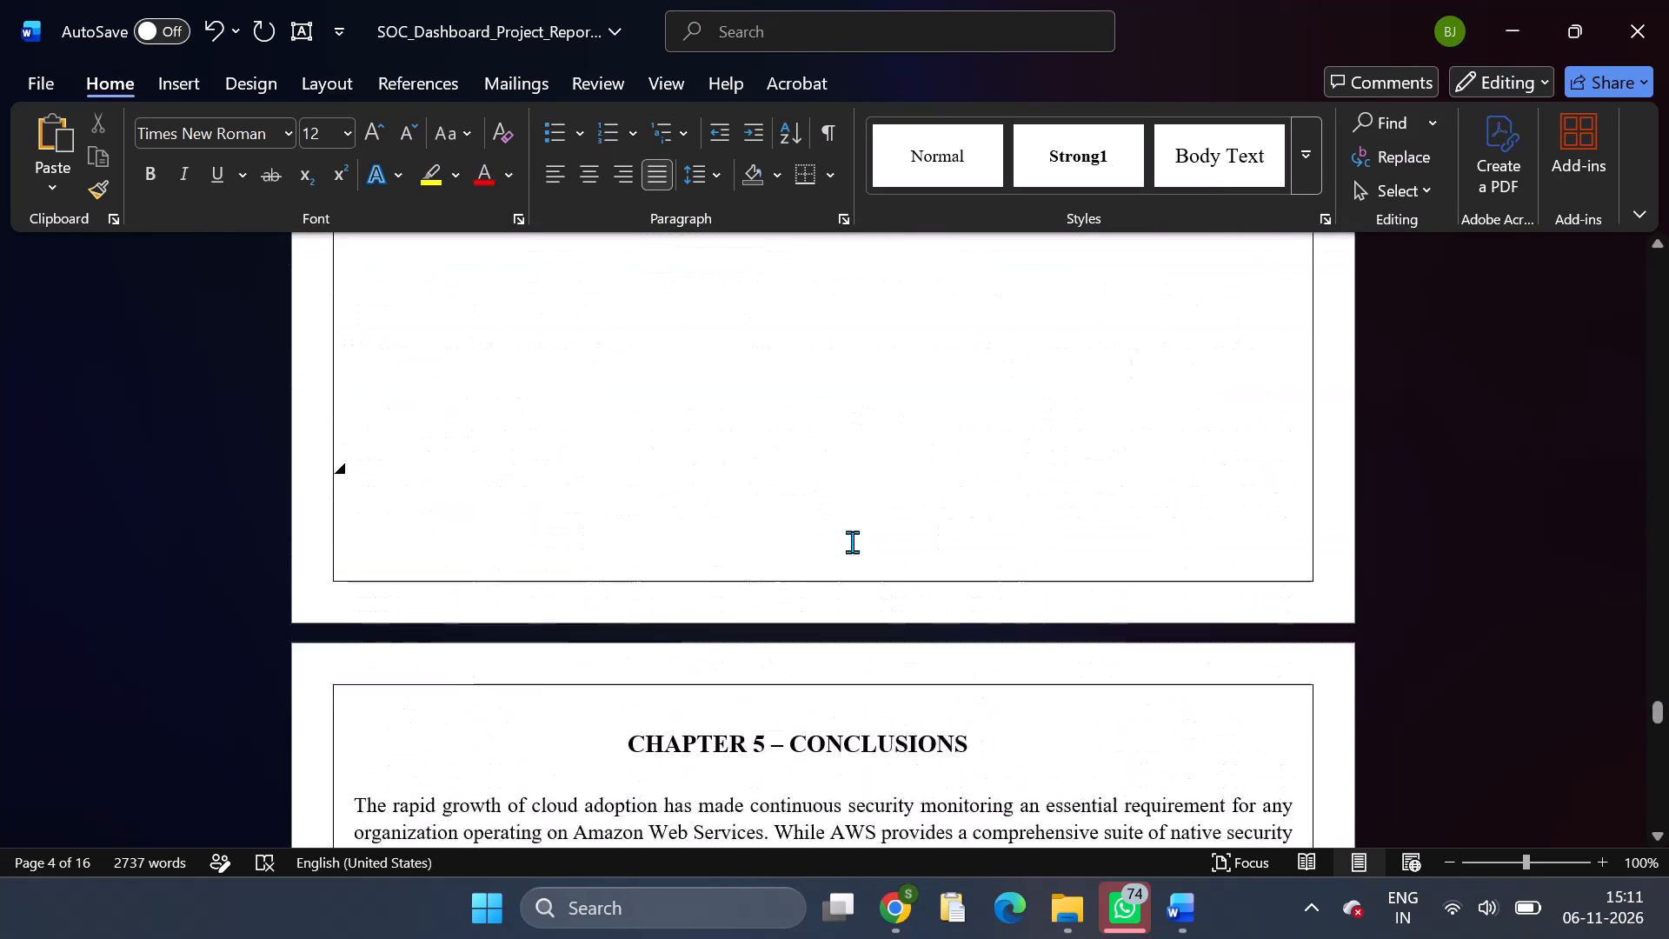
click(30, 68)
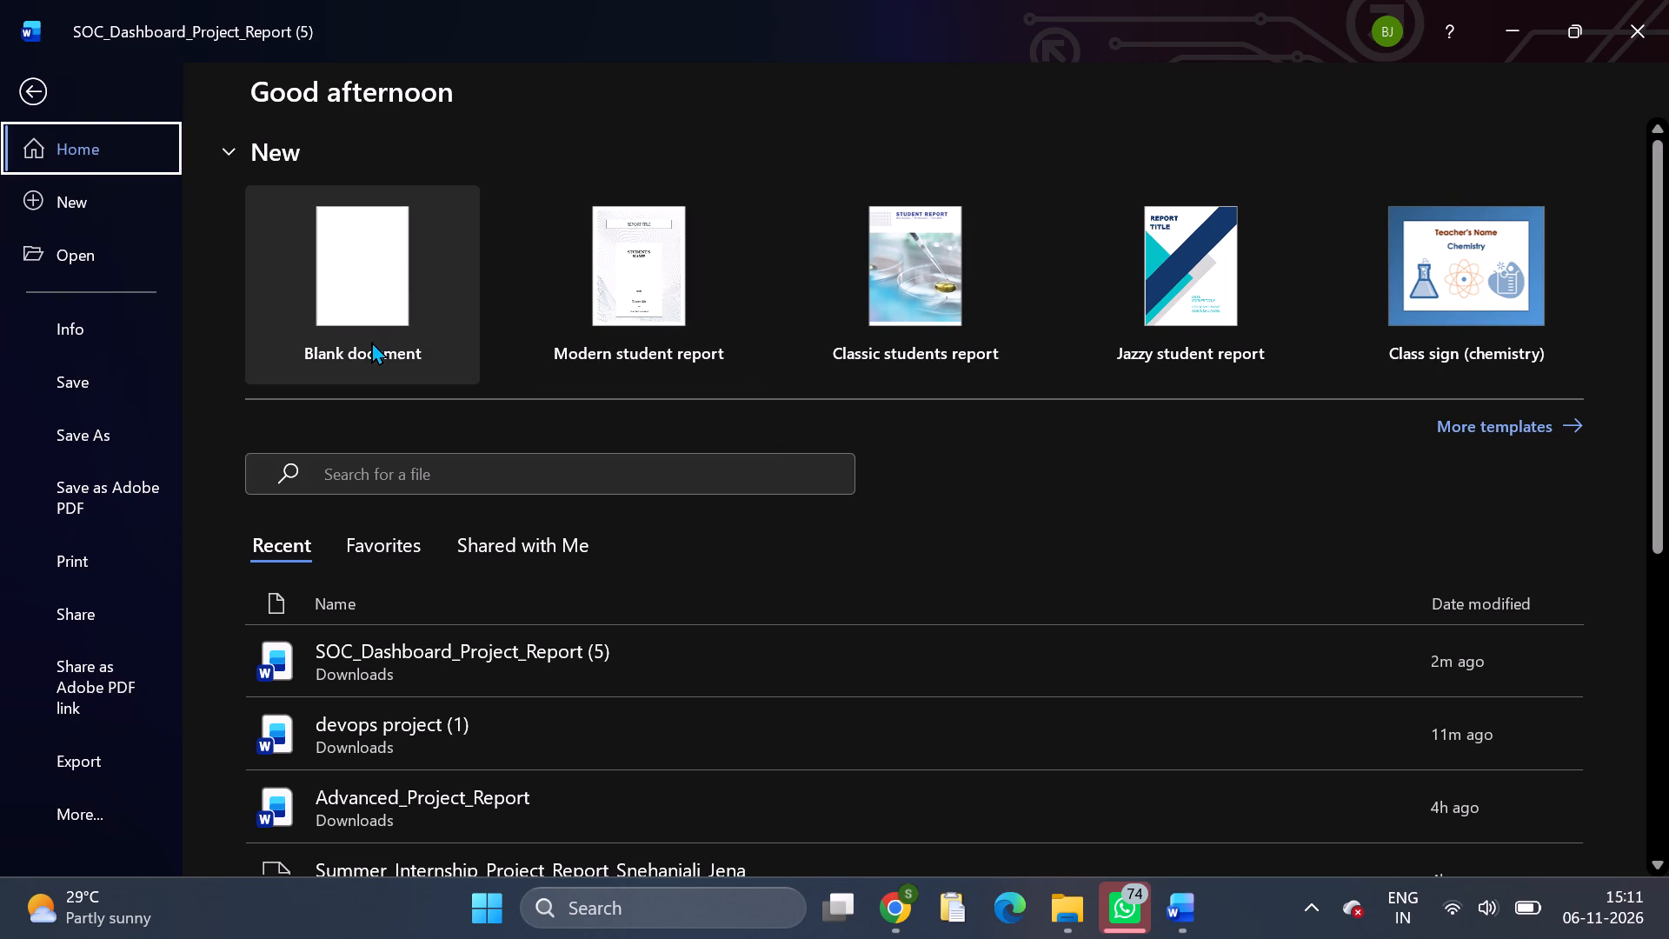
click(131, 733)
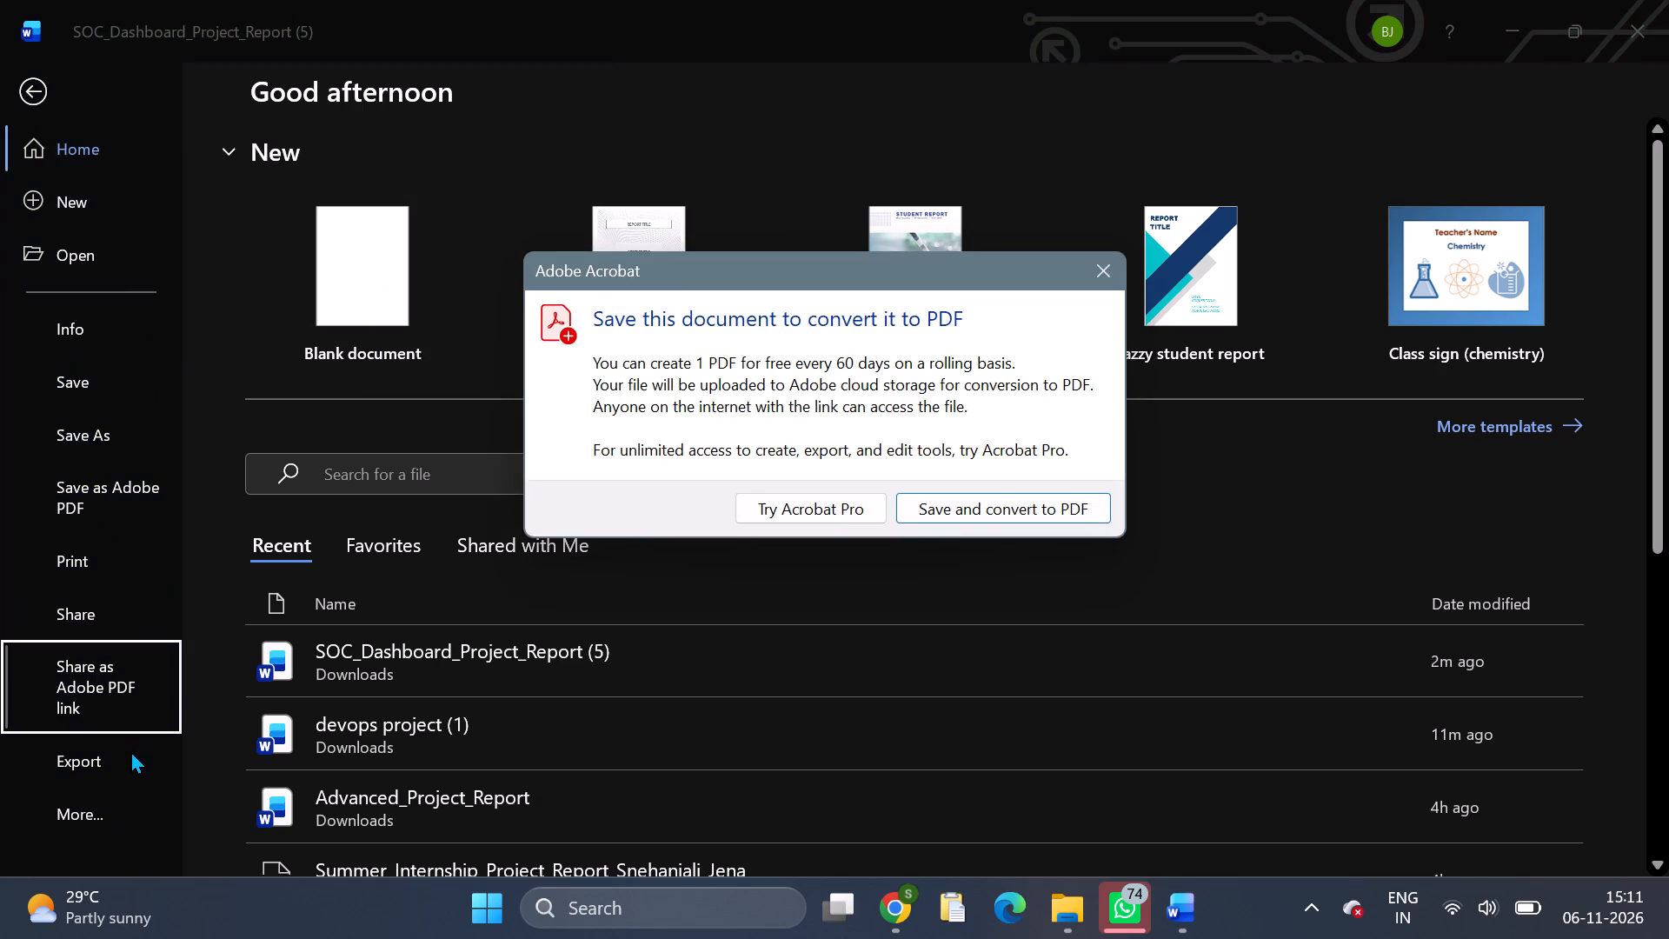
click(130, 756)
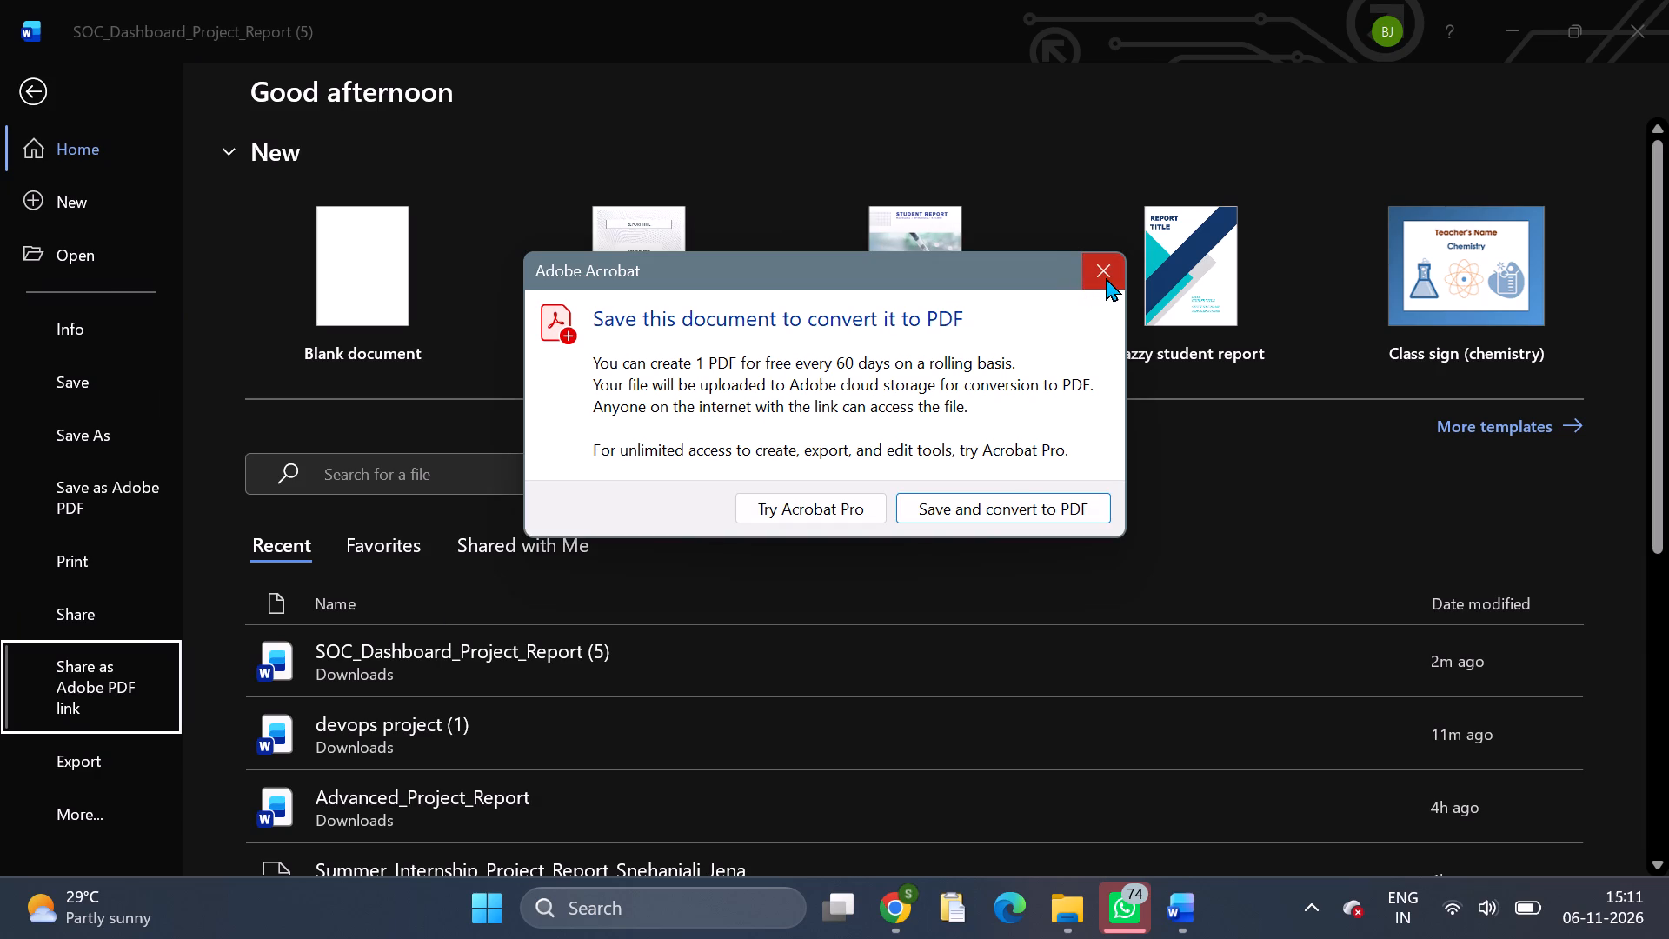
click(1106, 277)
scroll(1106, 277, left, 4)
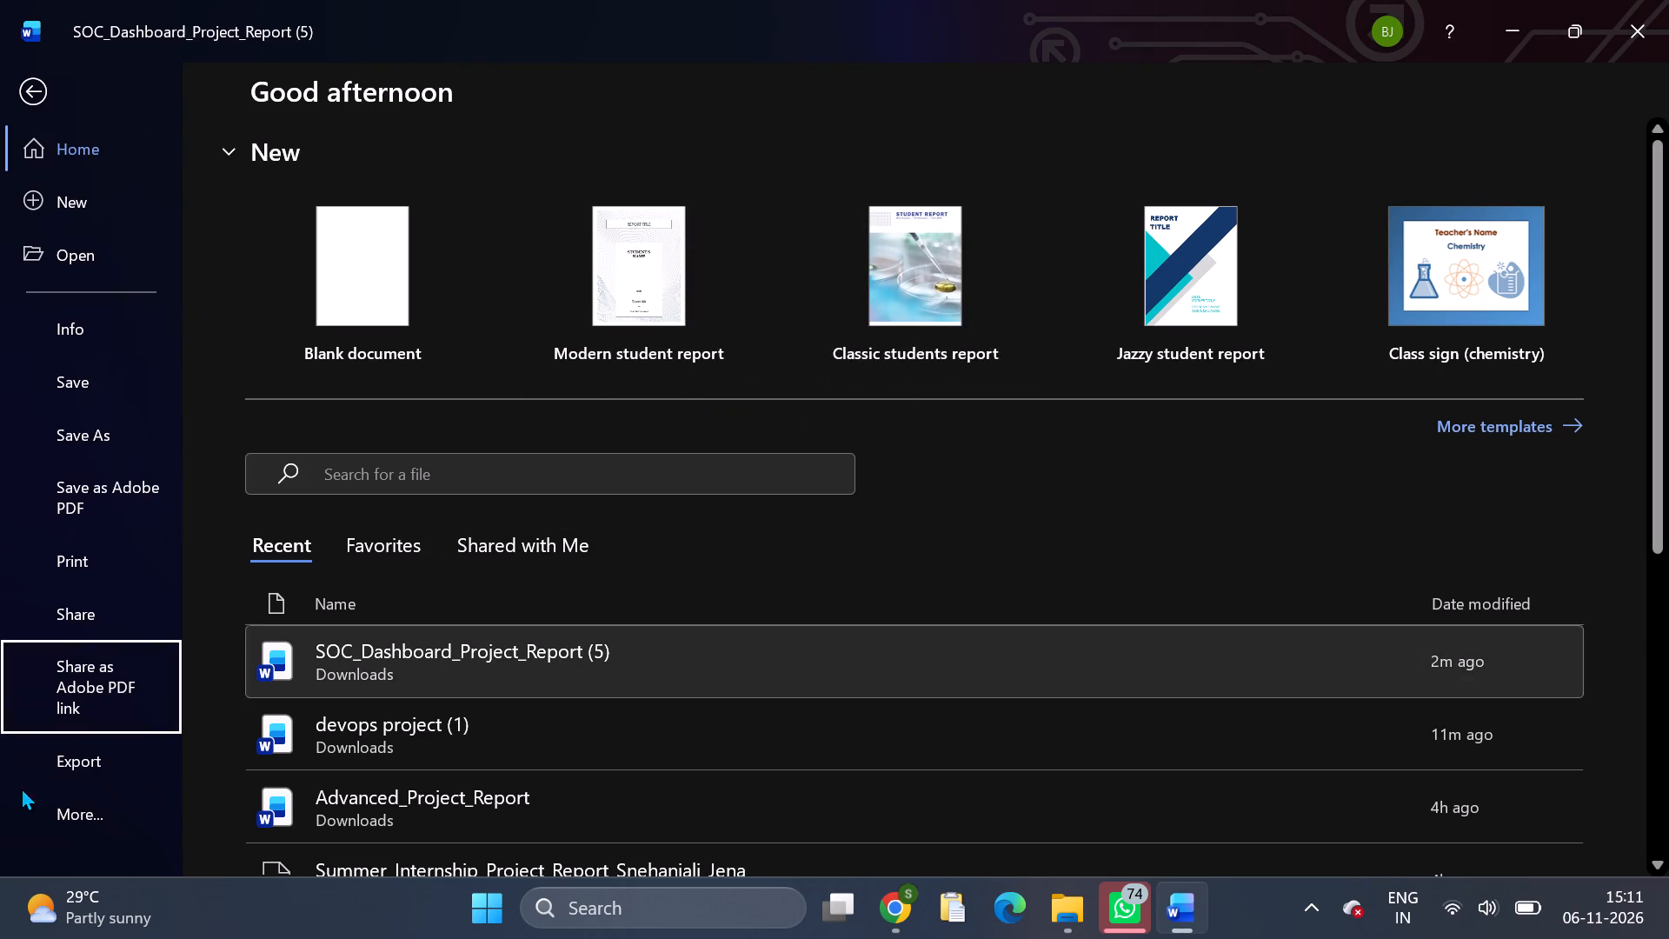
Start a PDF/XPS export of the SOC Dashboard report and replace "(5)" in the file name with "sneha".
click(85, 769)
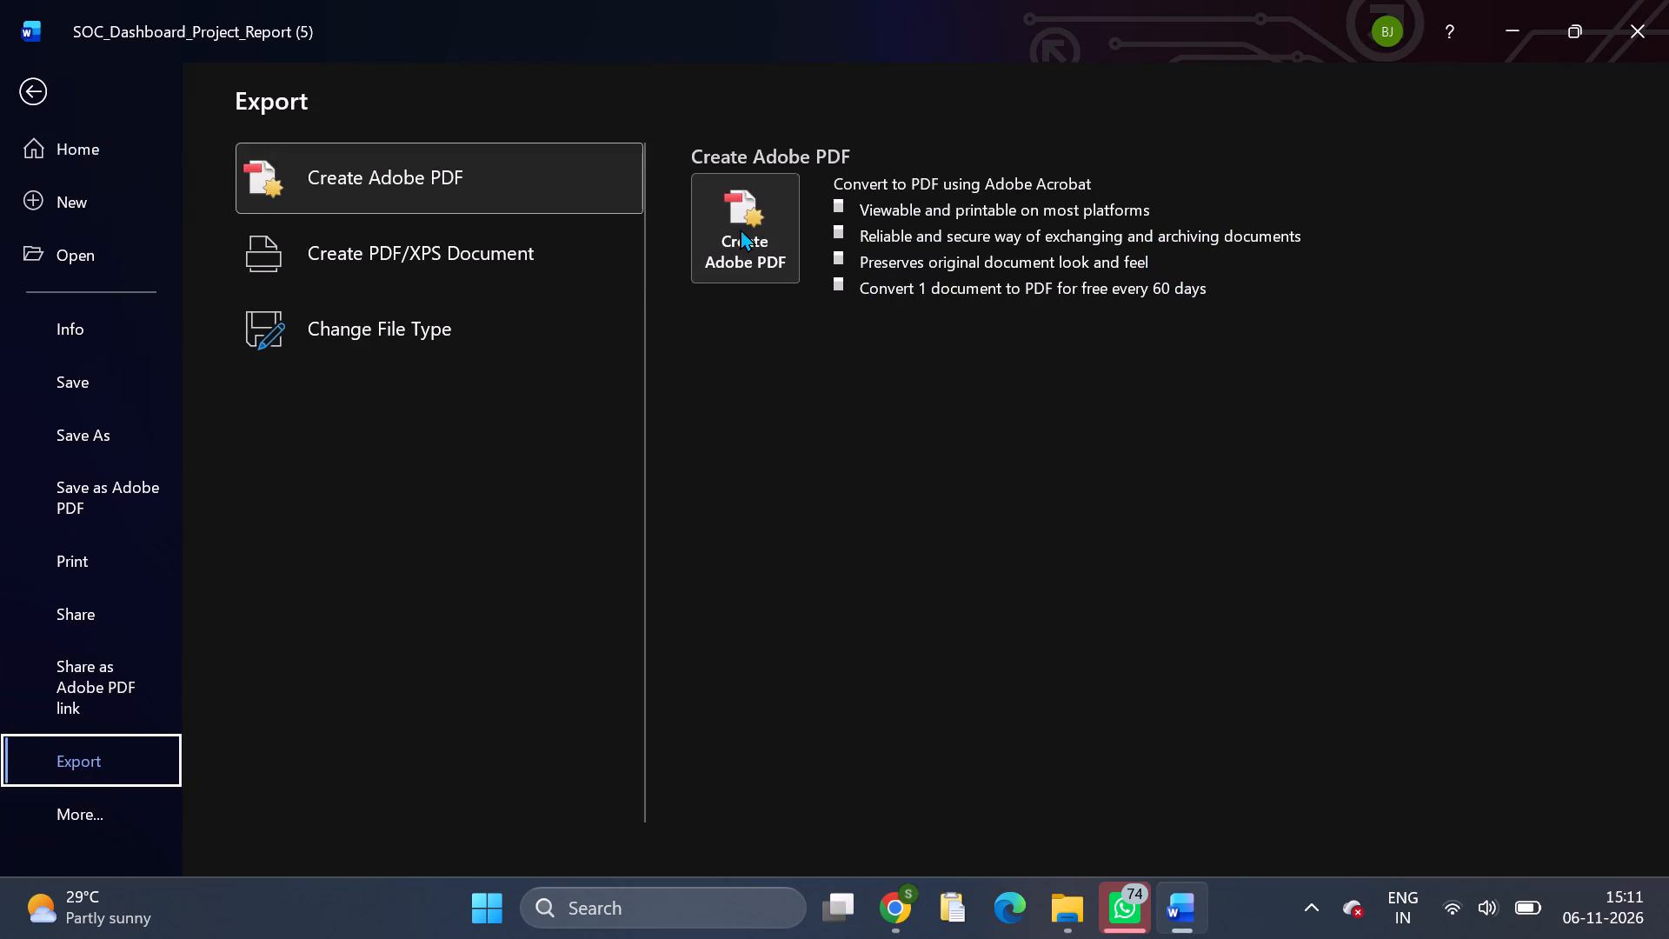
click(507, 262)
click(708, 324)
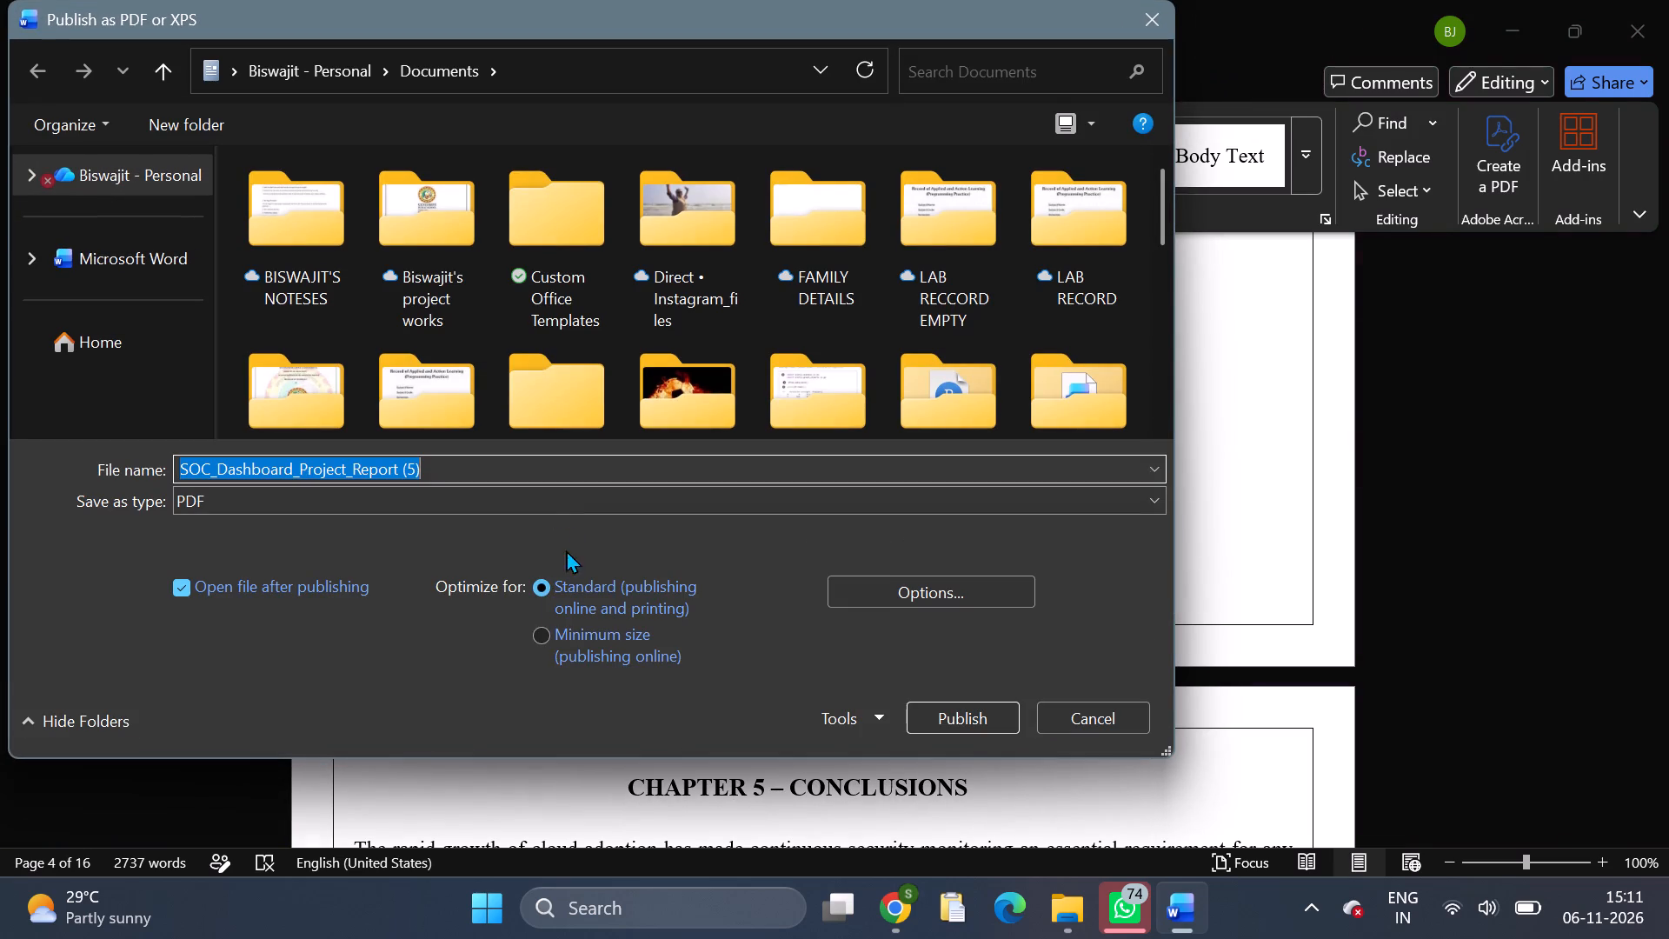
click(529, 453)
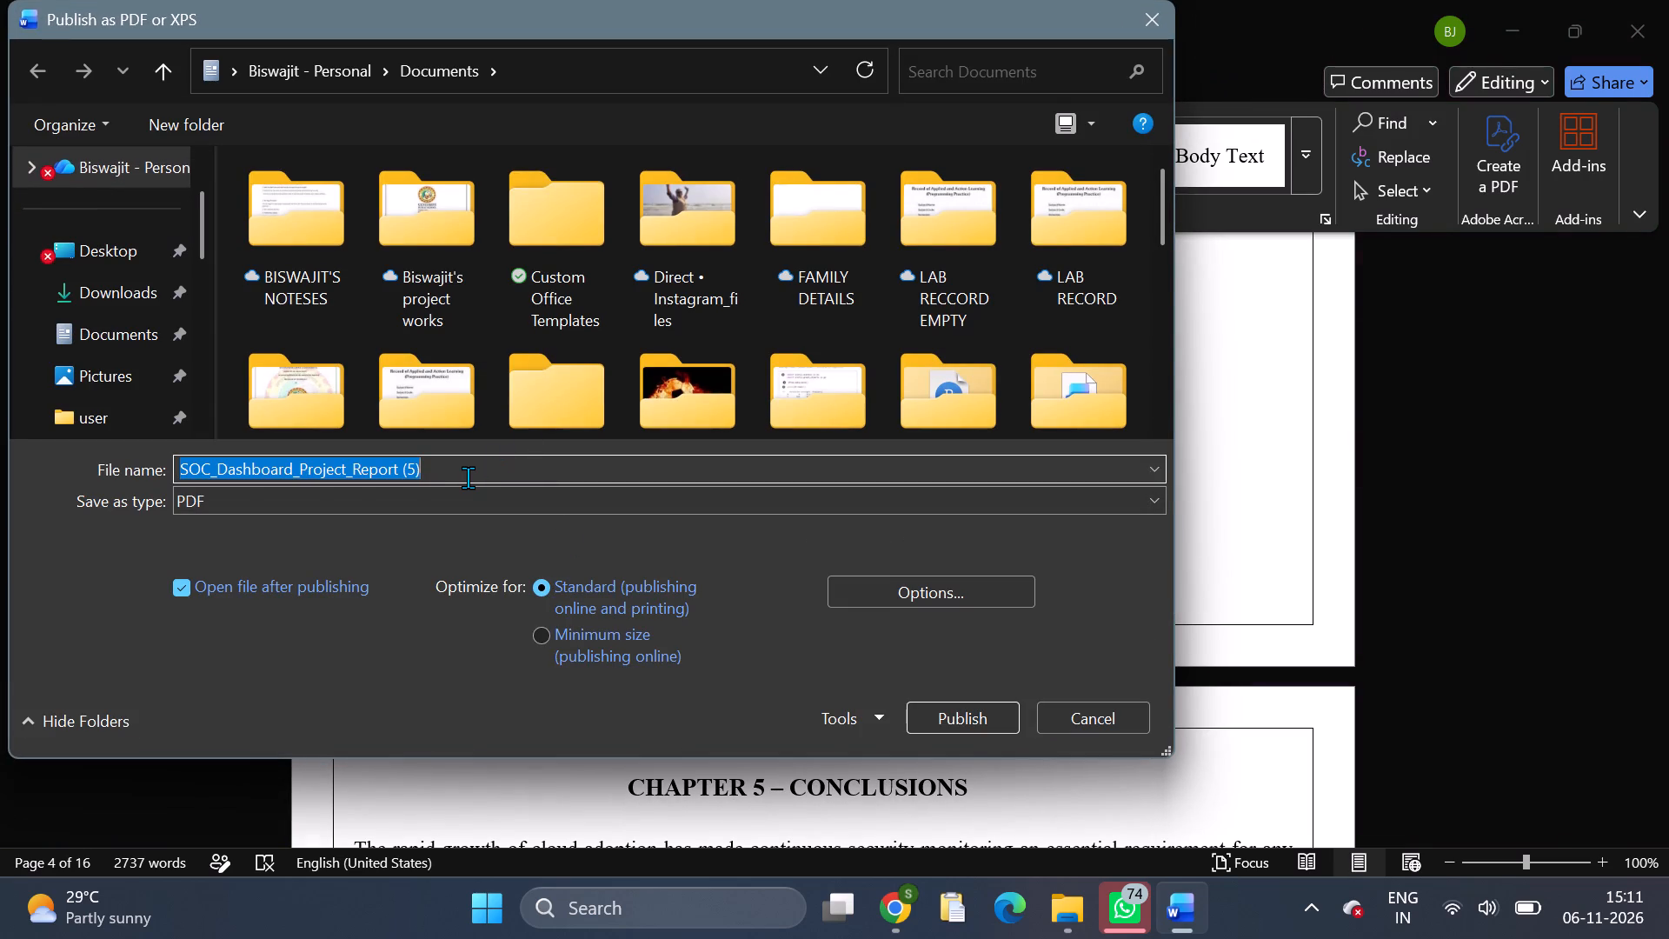
click(469, 478)
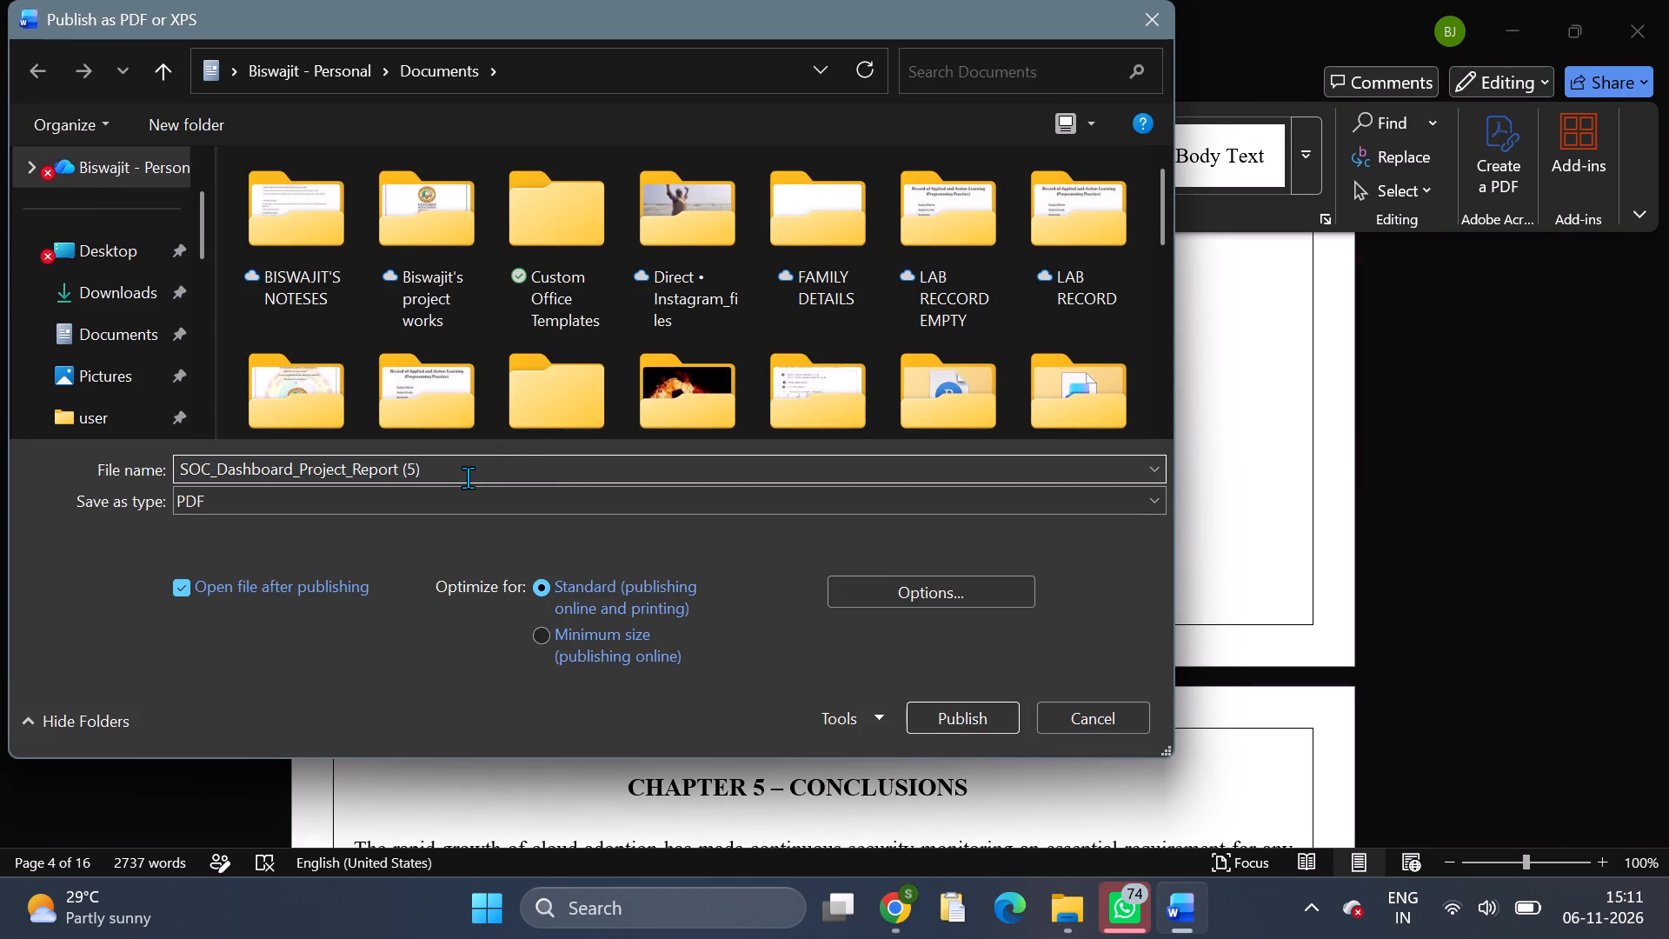
key(BackSpace)
key(BackSpace)
key(BackSpace)
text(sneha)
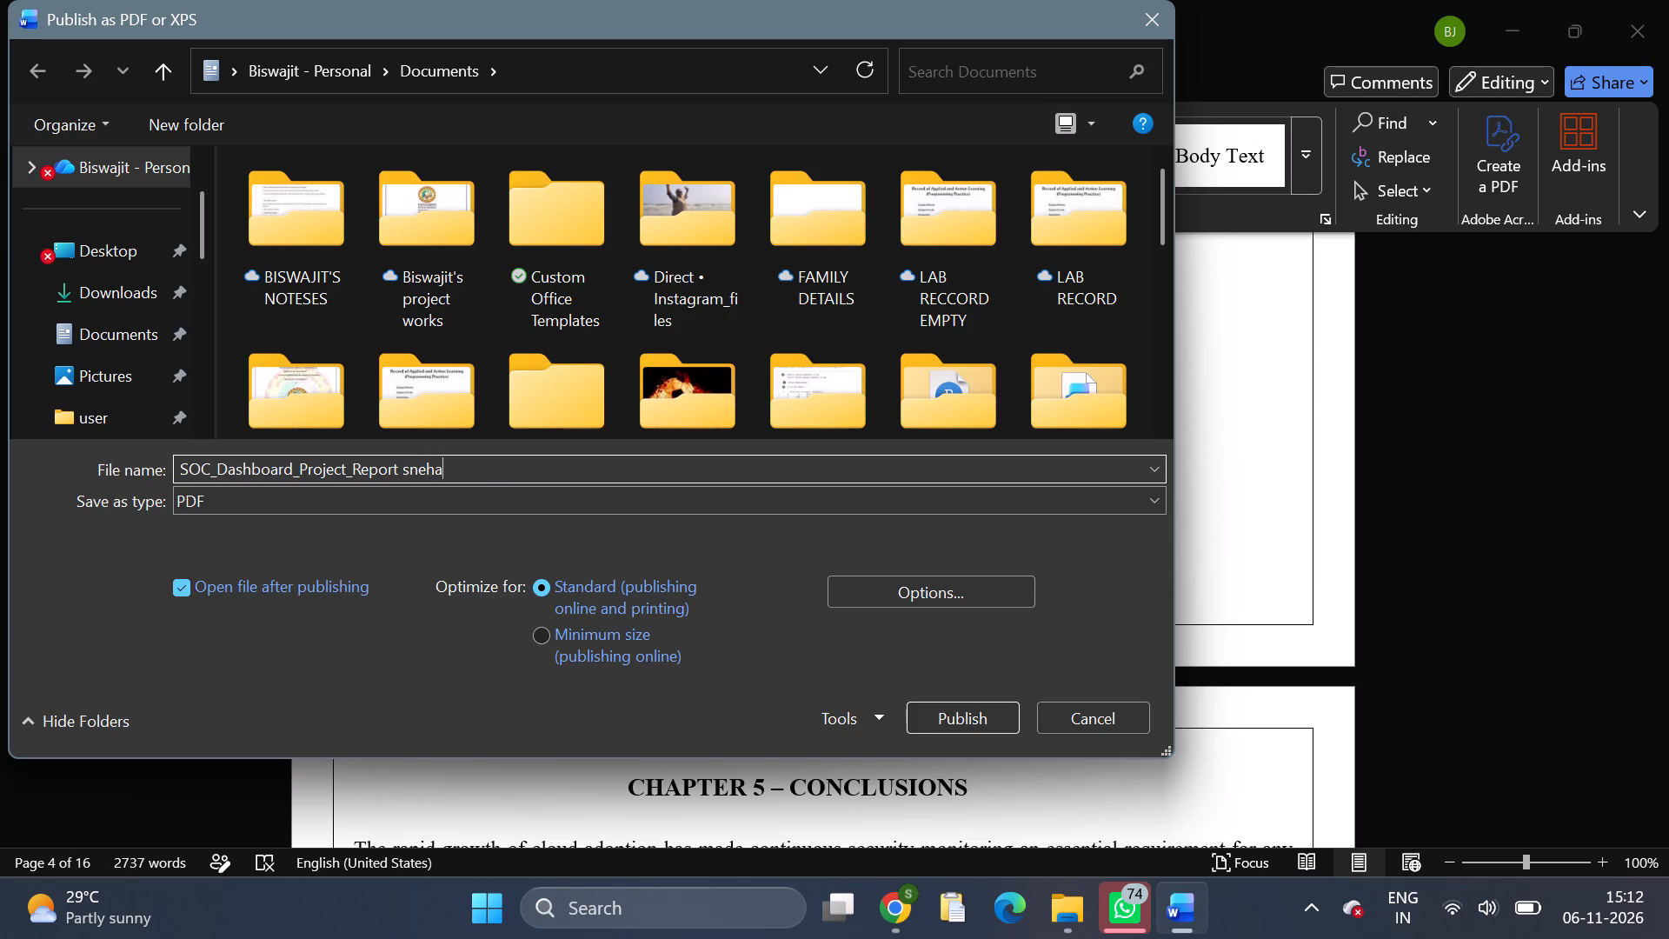
Replace "SOC_Dashboard" with "Security" in the export file name, making it "Security_Project_Report sneha".
click(296, 476)
key(Left)
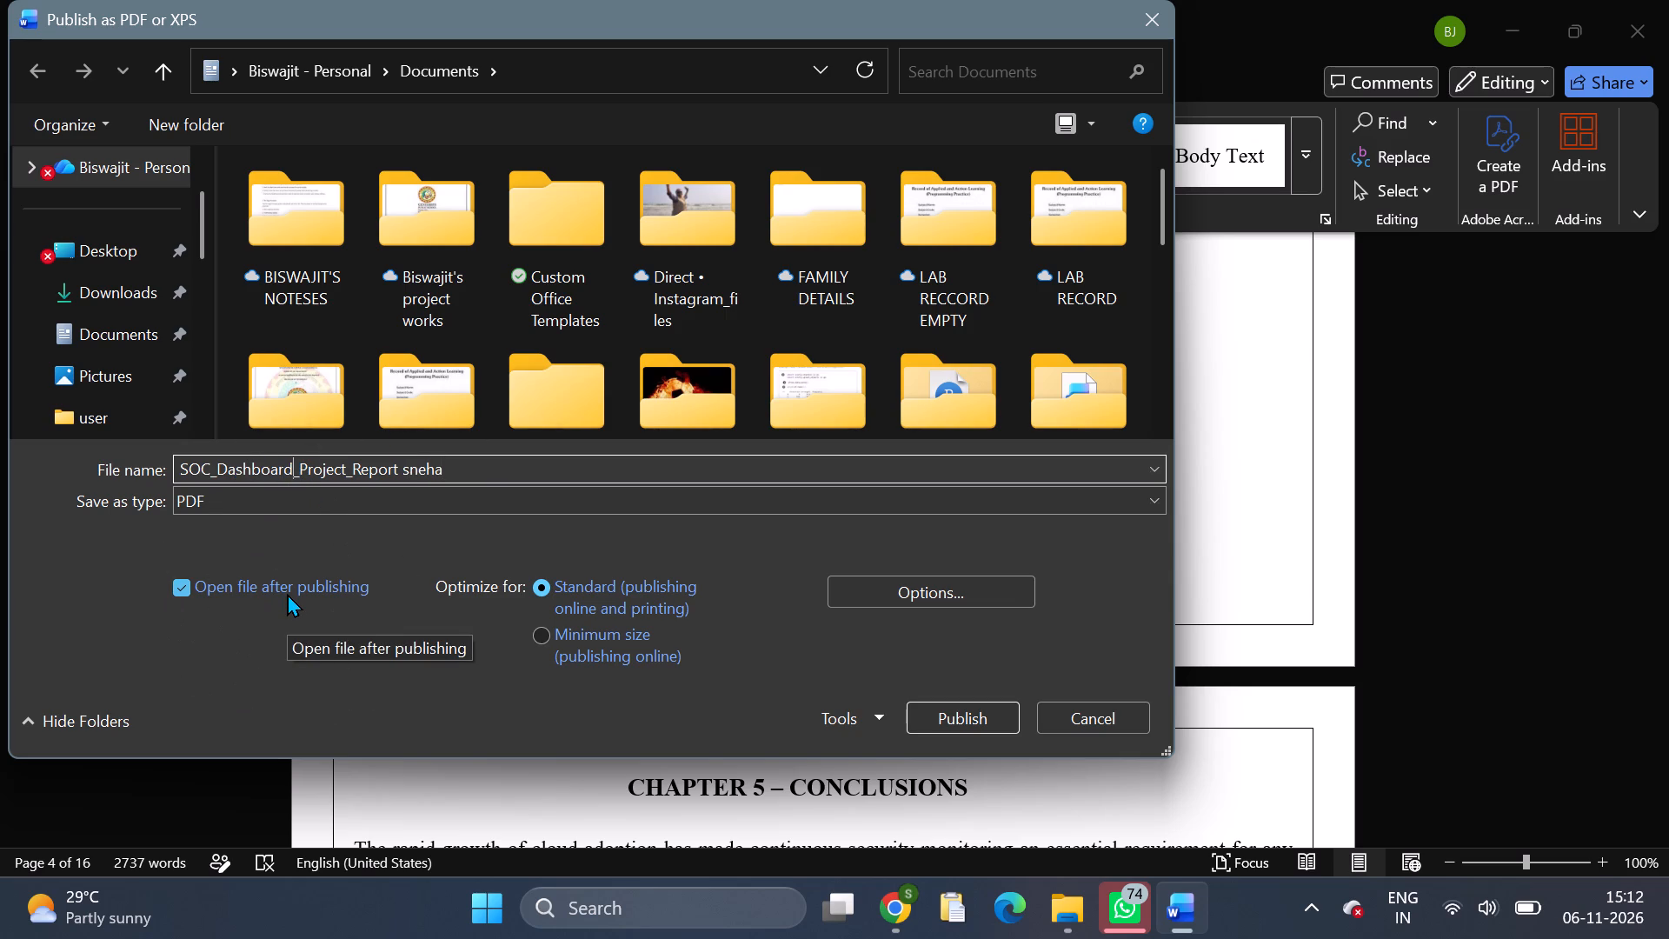
key(BackSpace)
key(BackSpace)
key(BackSpace)
key(BackSpace)
key(BackSpace)
key(BackSpace)
key(BackSpace)
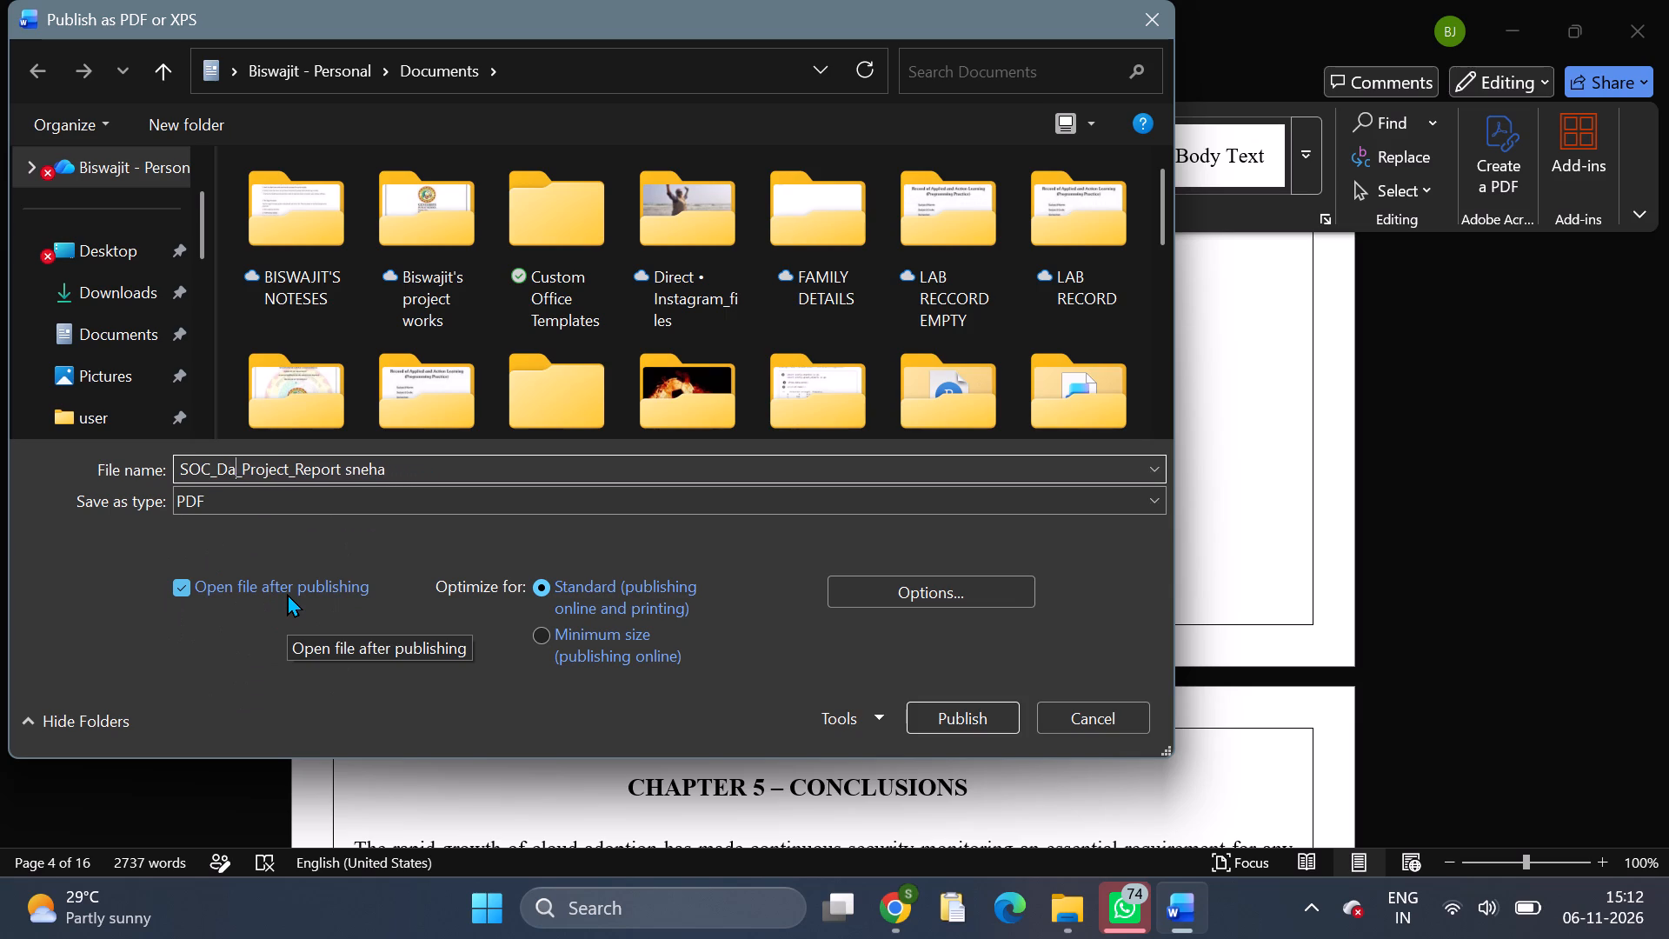
key(BackSpace)
key(BackSpace)
key(BackSpace)
key(BackSpace)
key(BackSpace)
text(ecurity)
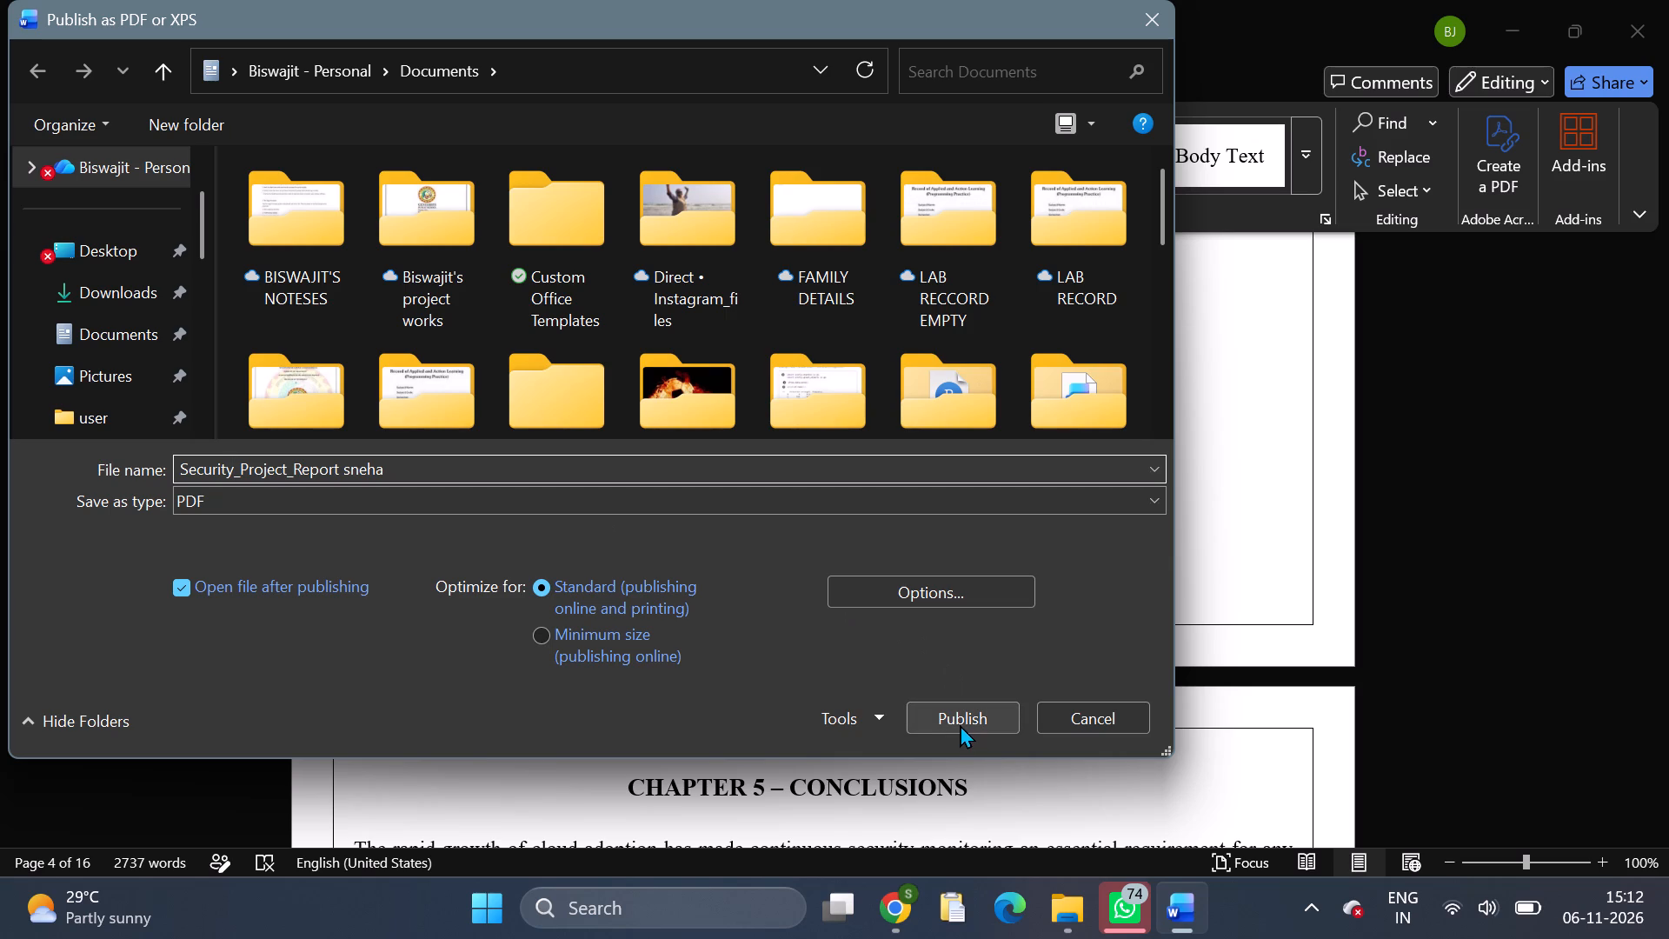
Publish the PDF to the Downloads folder.
click(108, 286)
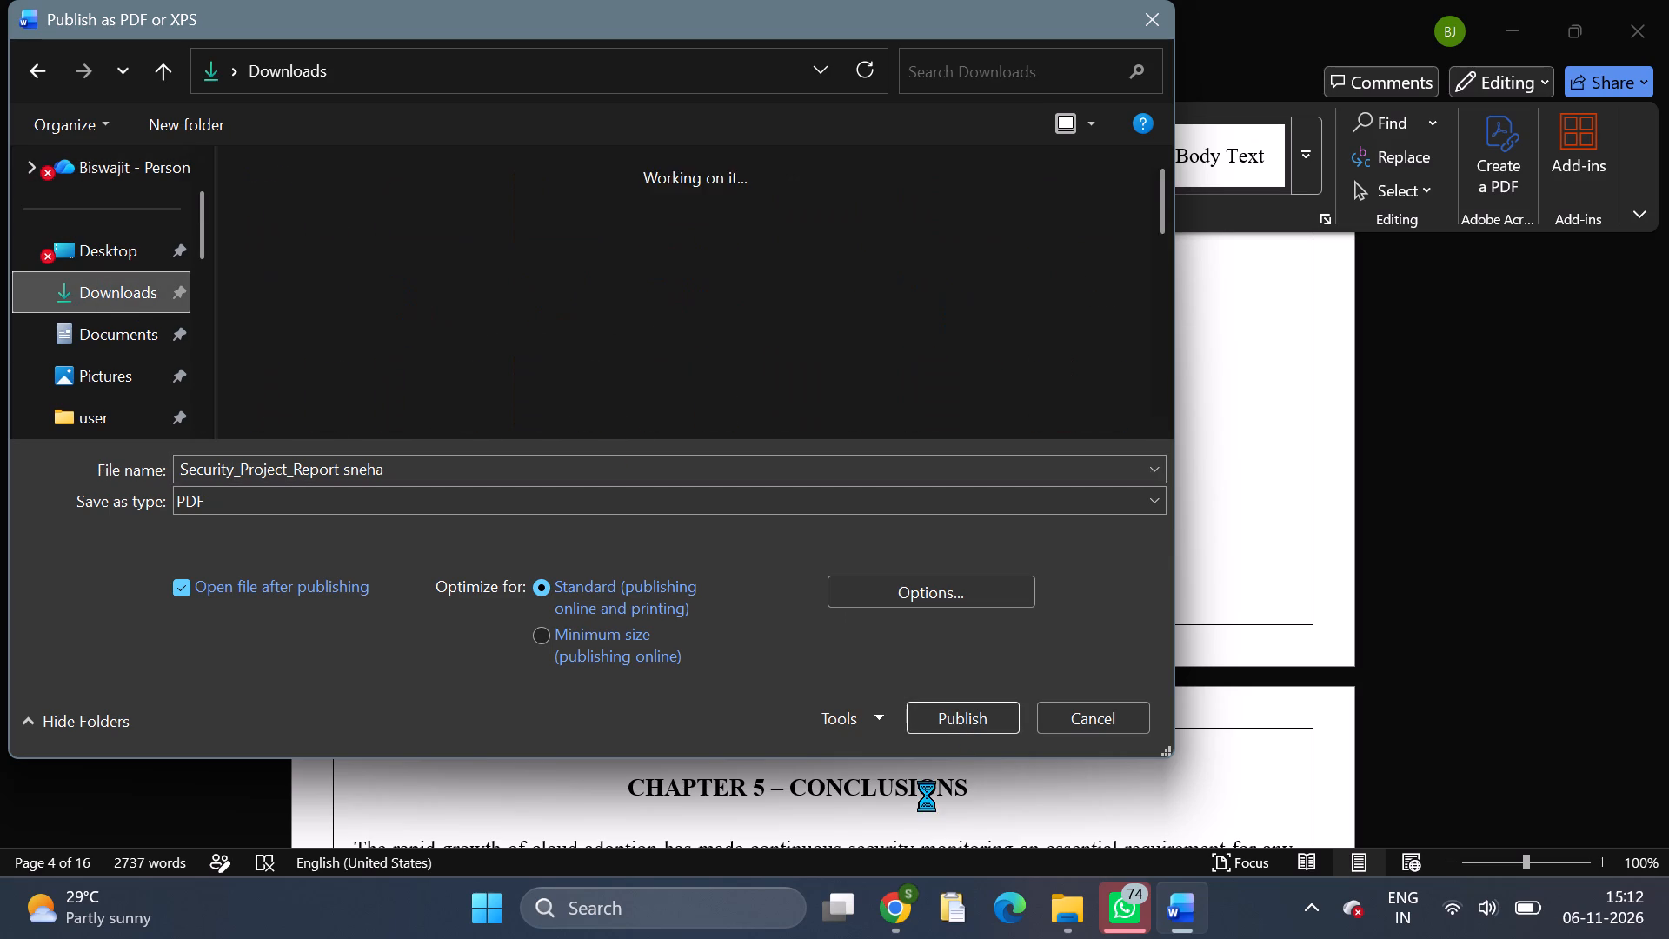
click(941, 727)
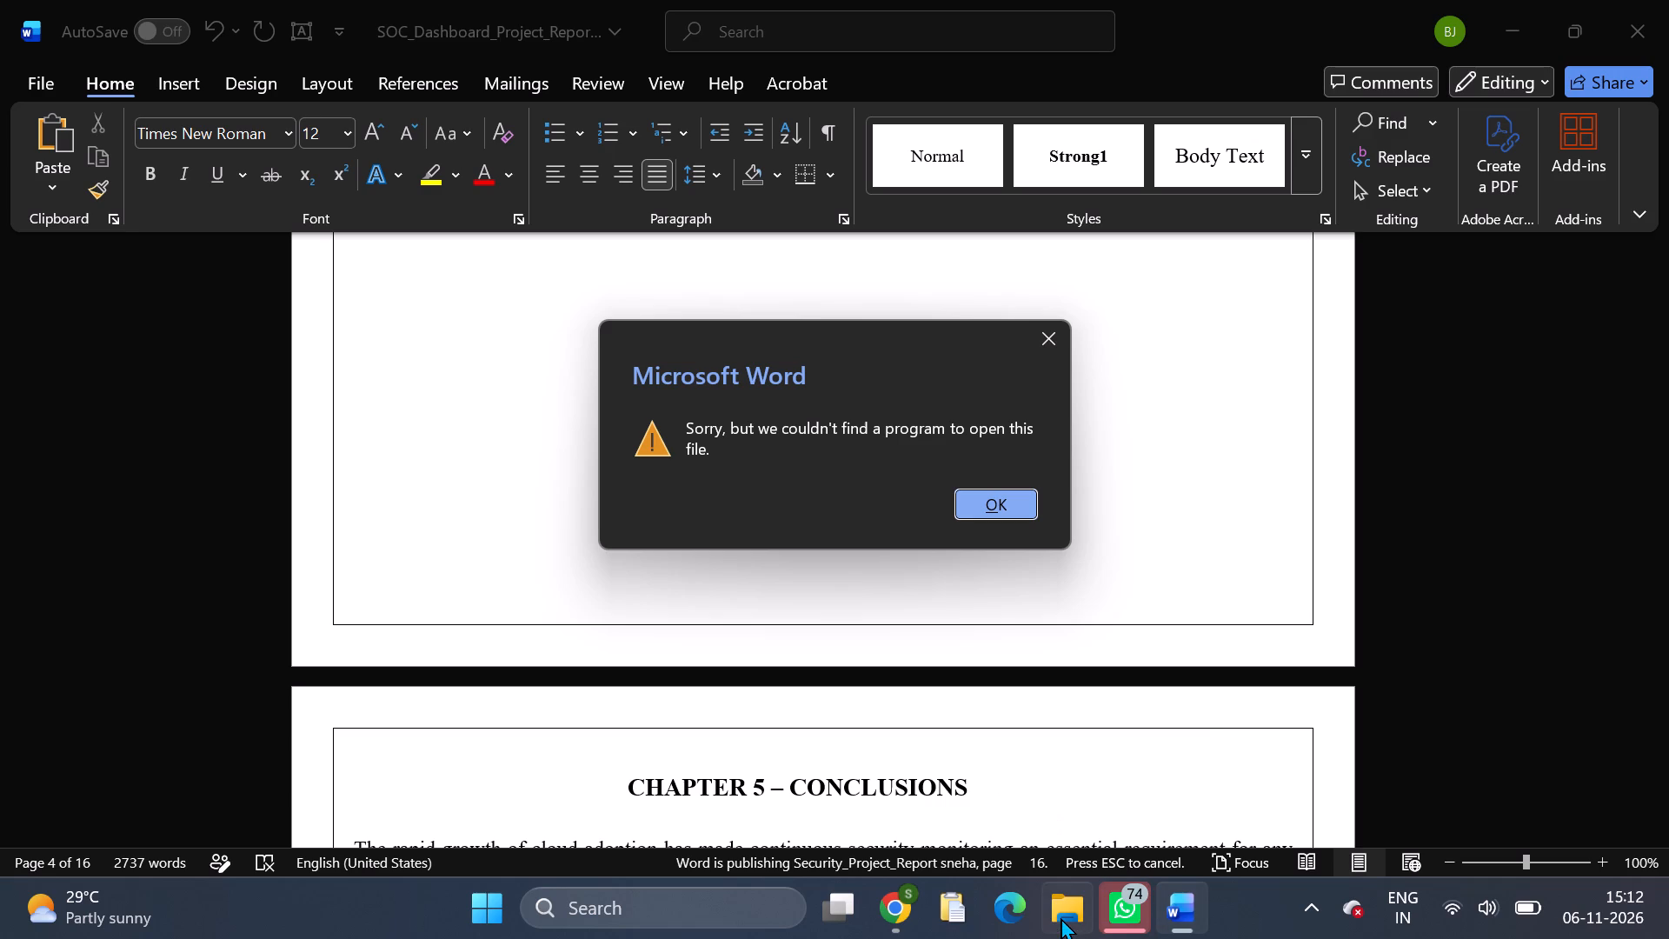
Switch to the Downloads folder in File Explorer and select the exported "Security_Project_Report sneha" file.
click(1061, 811)
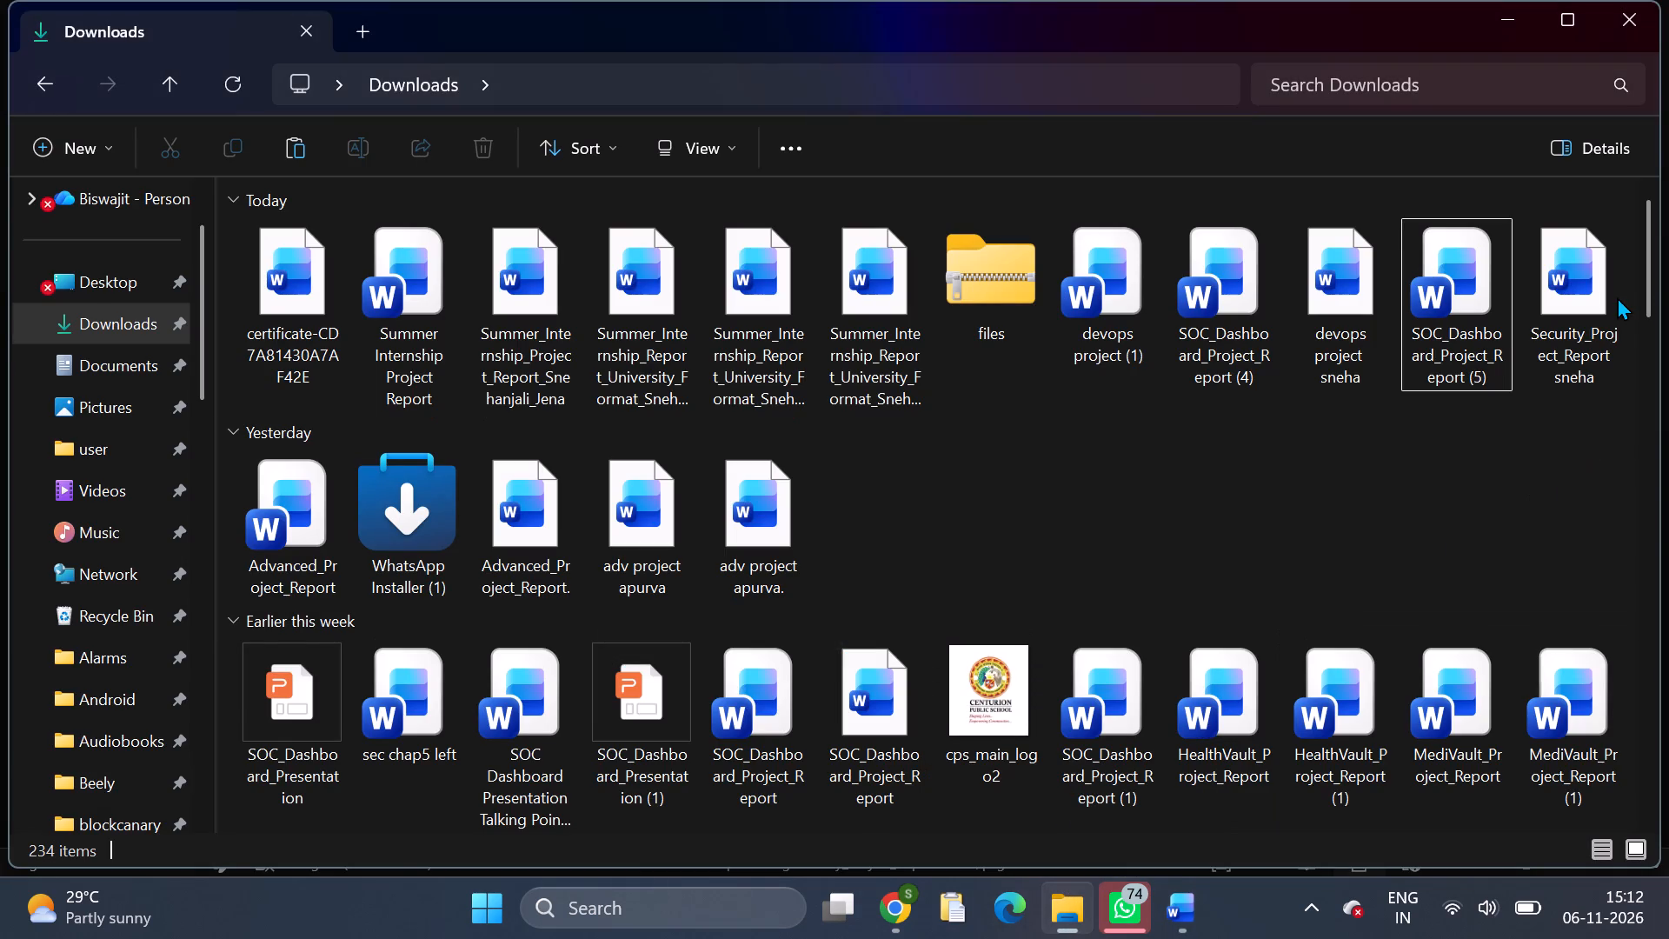
click(1602, 305)
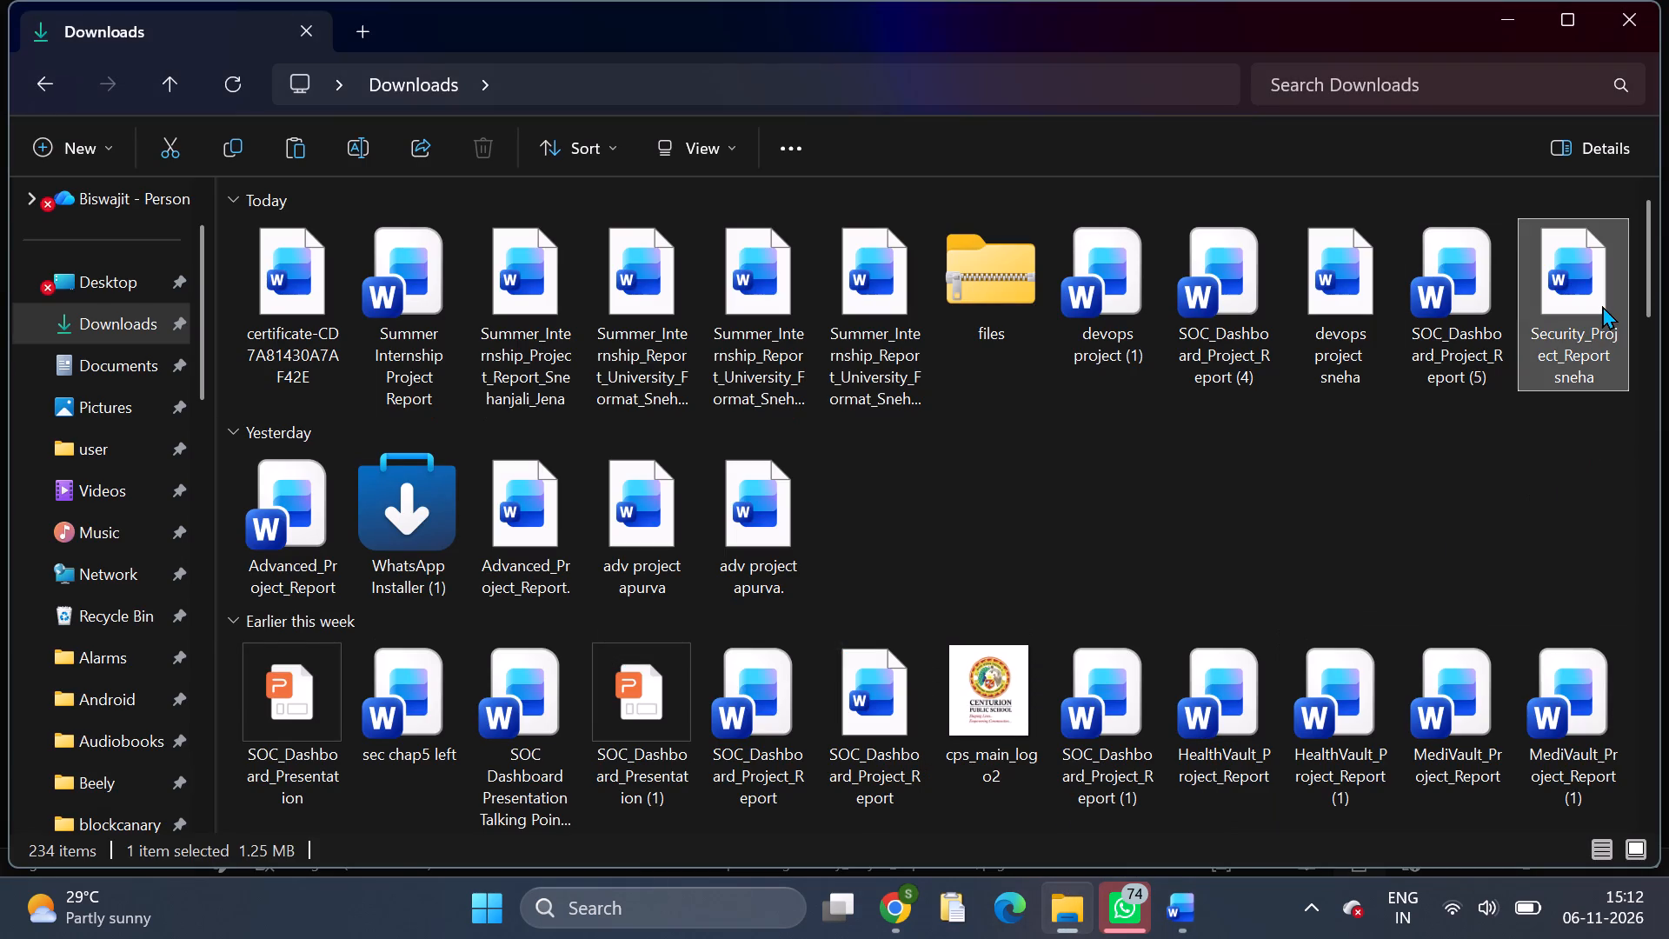
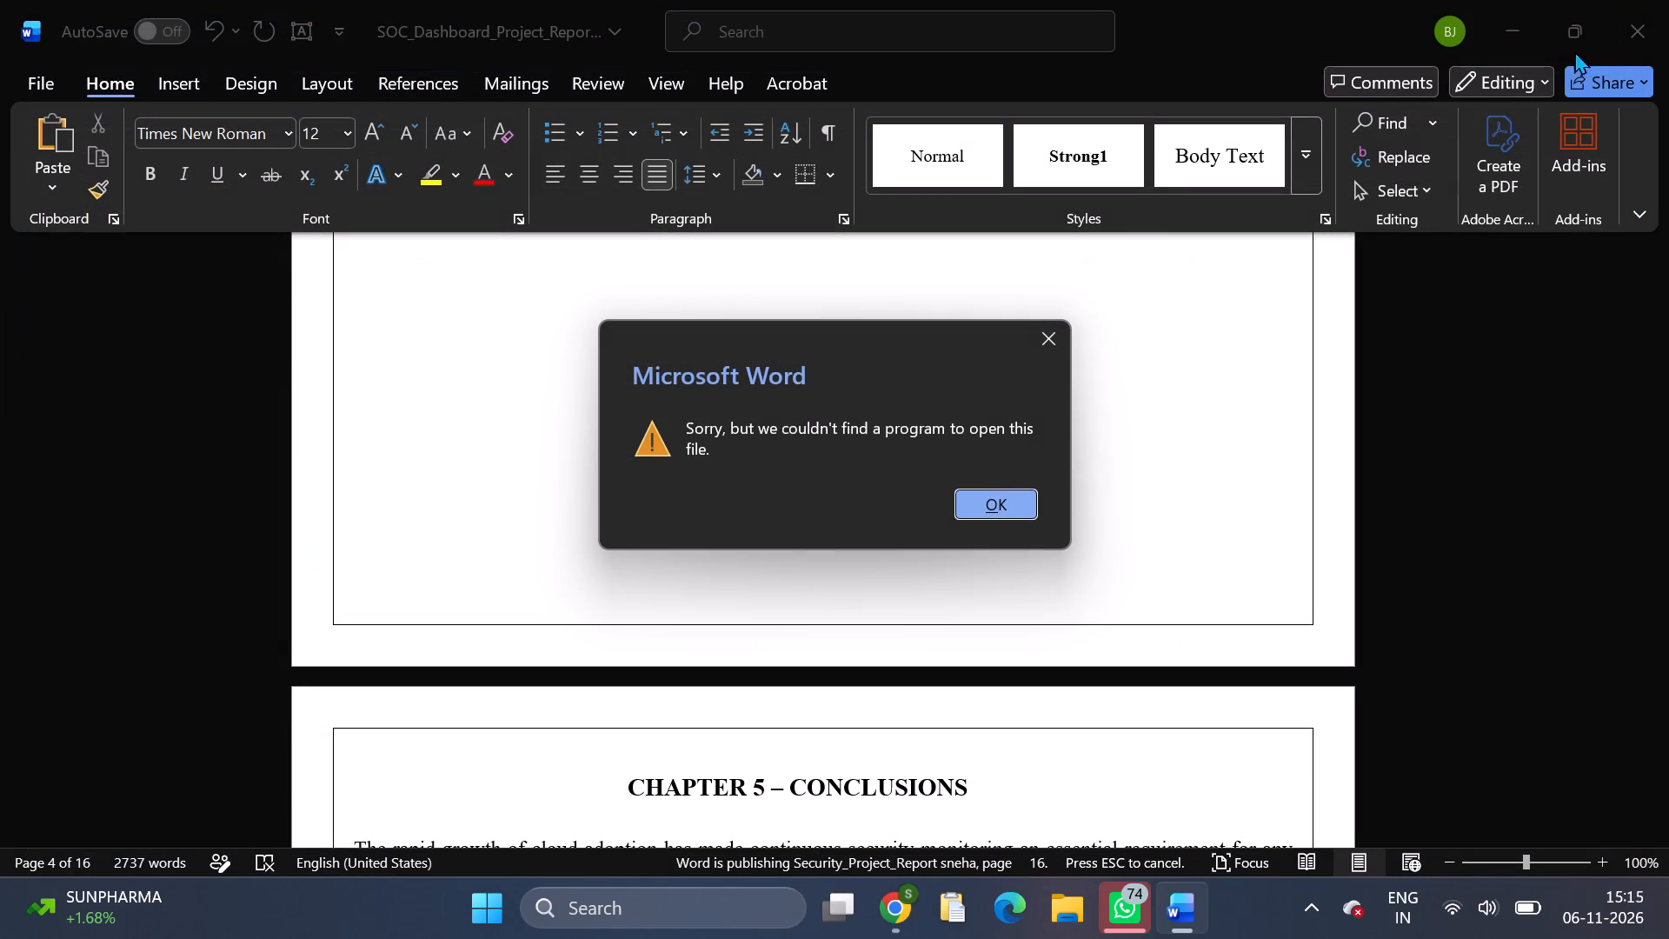
Dismiss the open alert in Word and close the "SOC_Dashboard_Project_Report (5)" document without saving its changes.
drag(1668, 0, 926, 341)
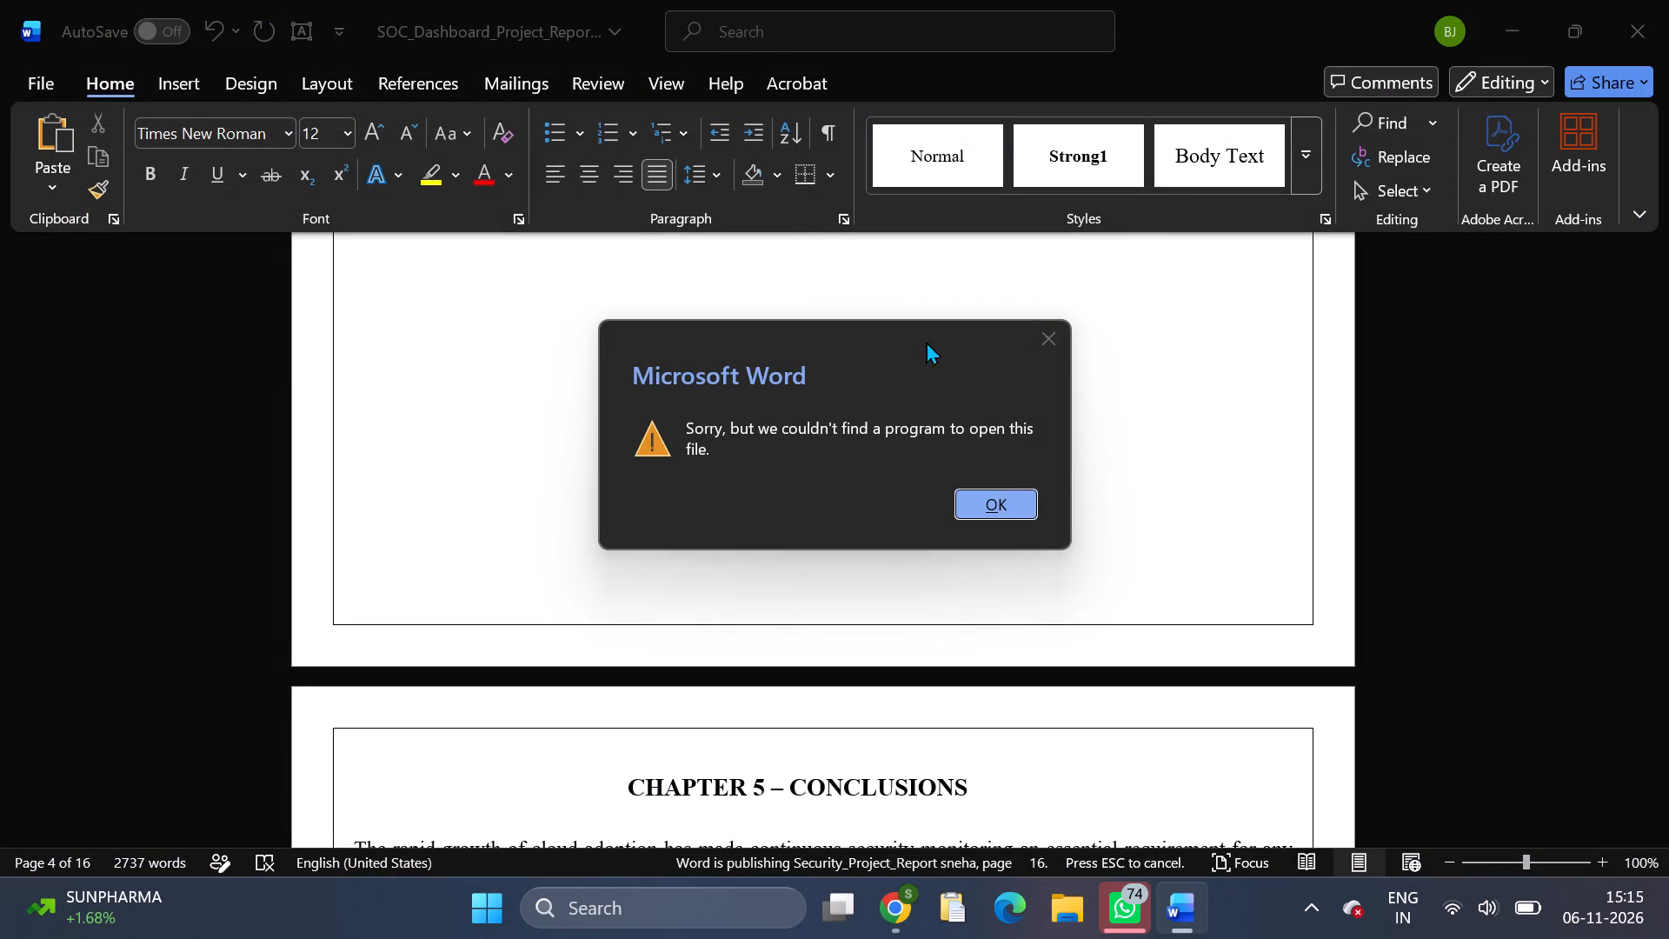
drag(926, 341, 1046, 333)
click(1046, 333)
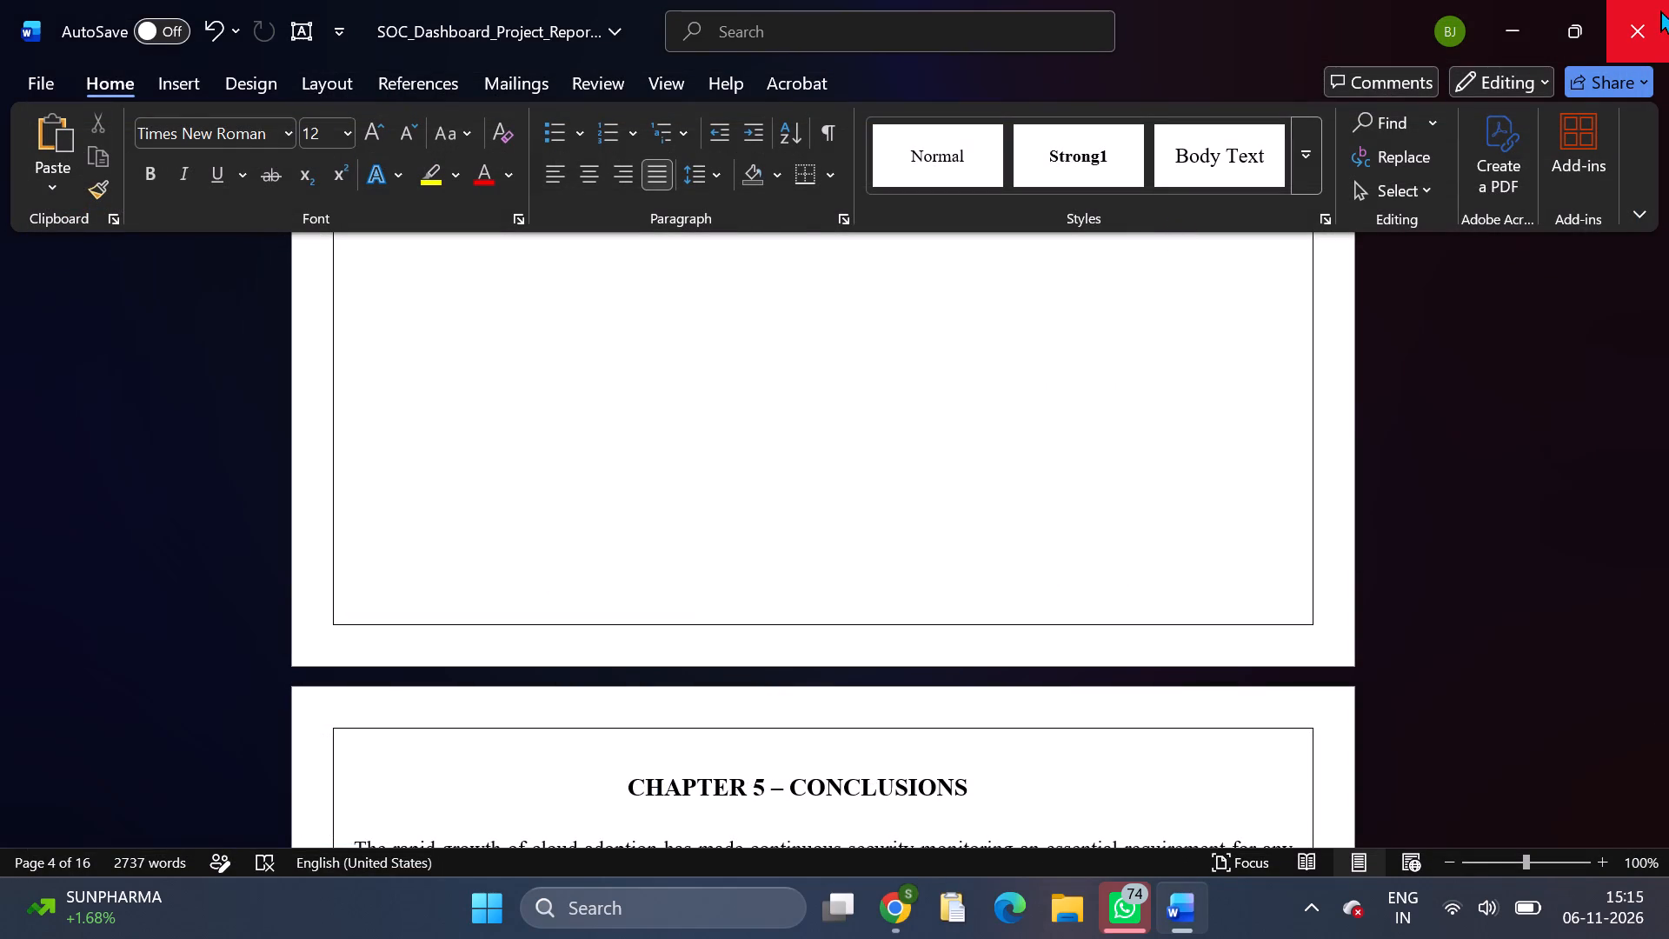
click(1660, 10)
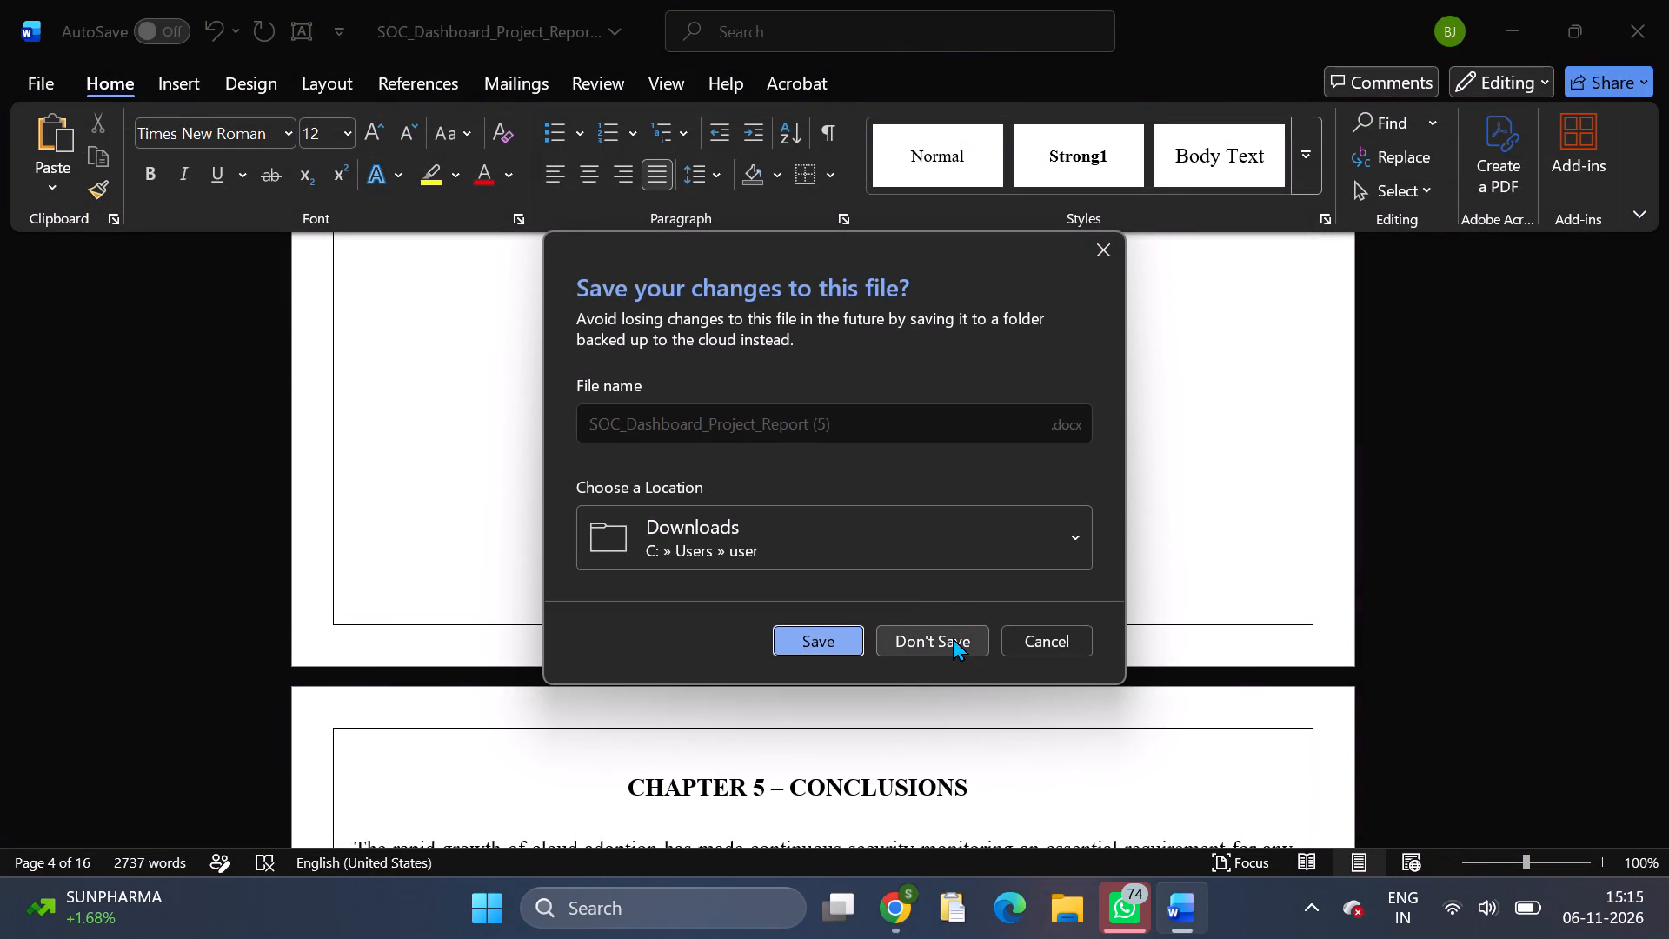
click(953, 637)
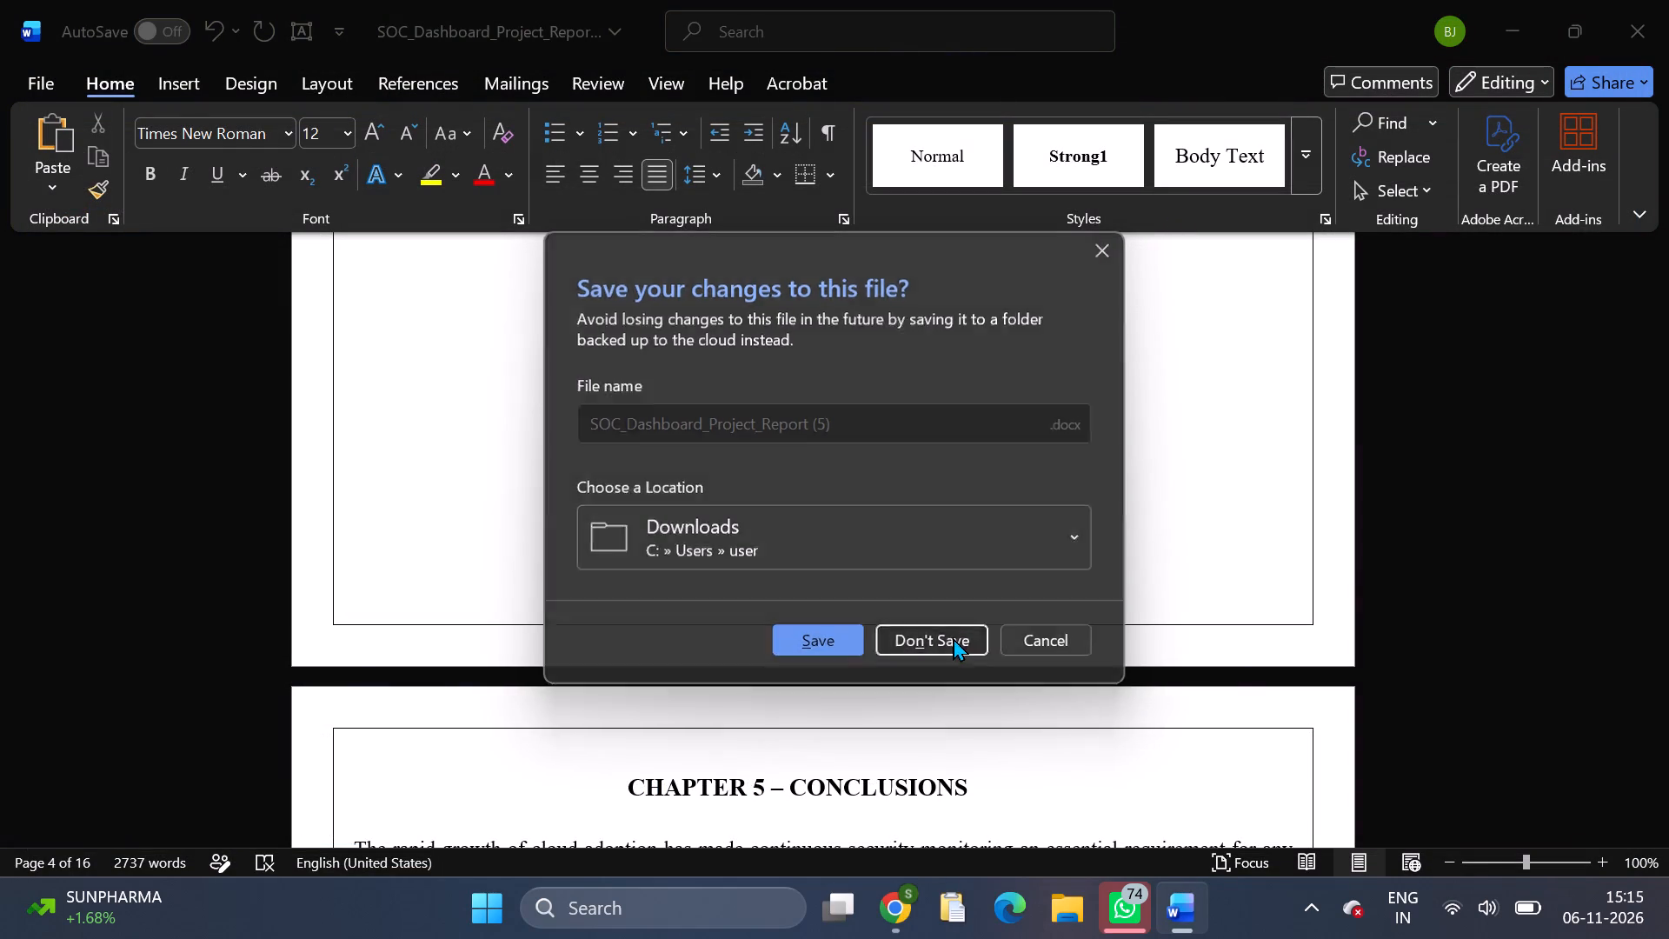